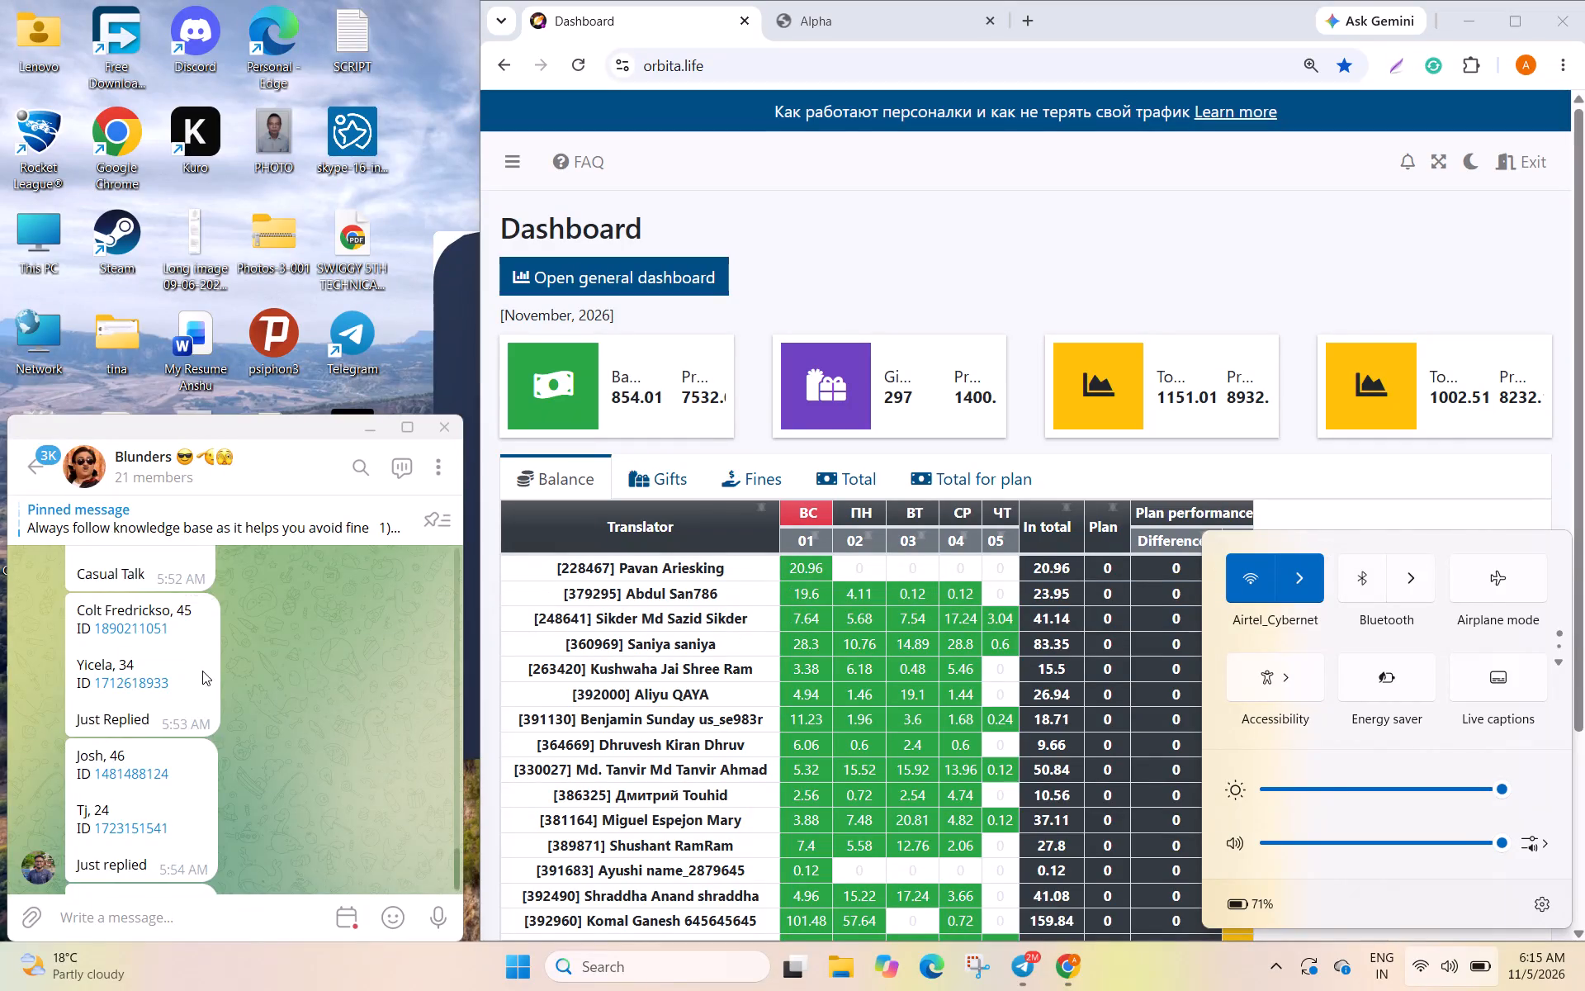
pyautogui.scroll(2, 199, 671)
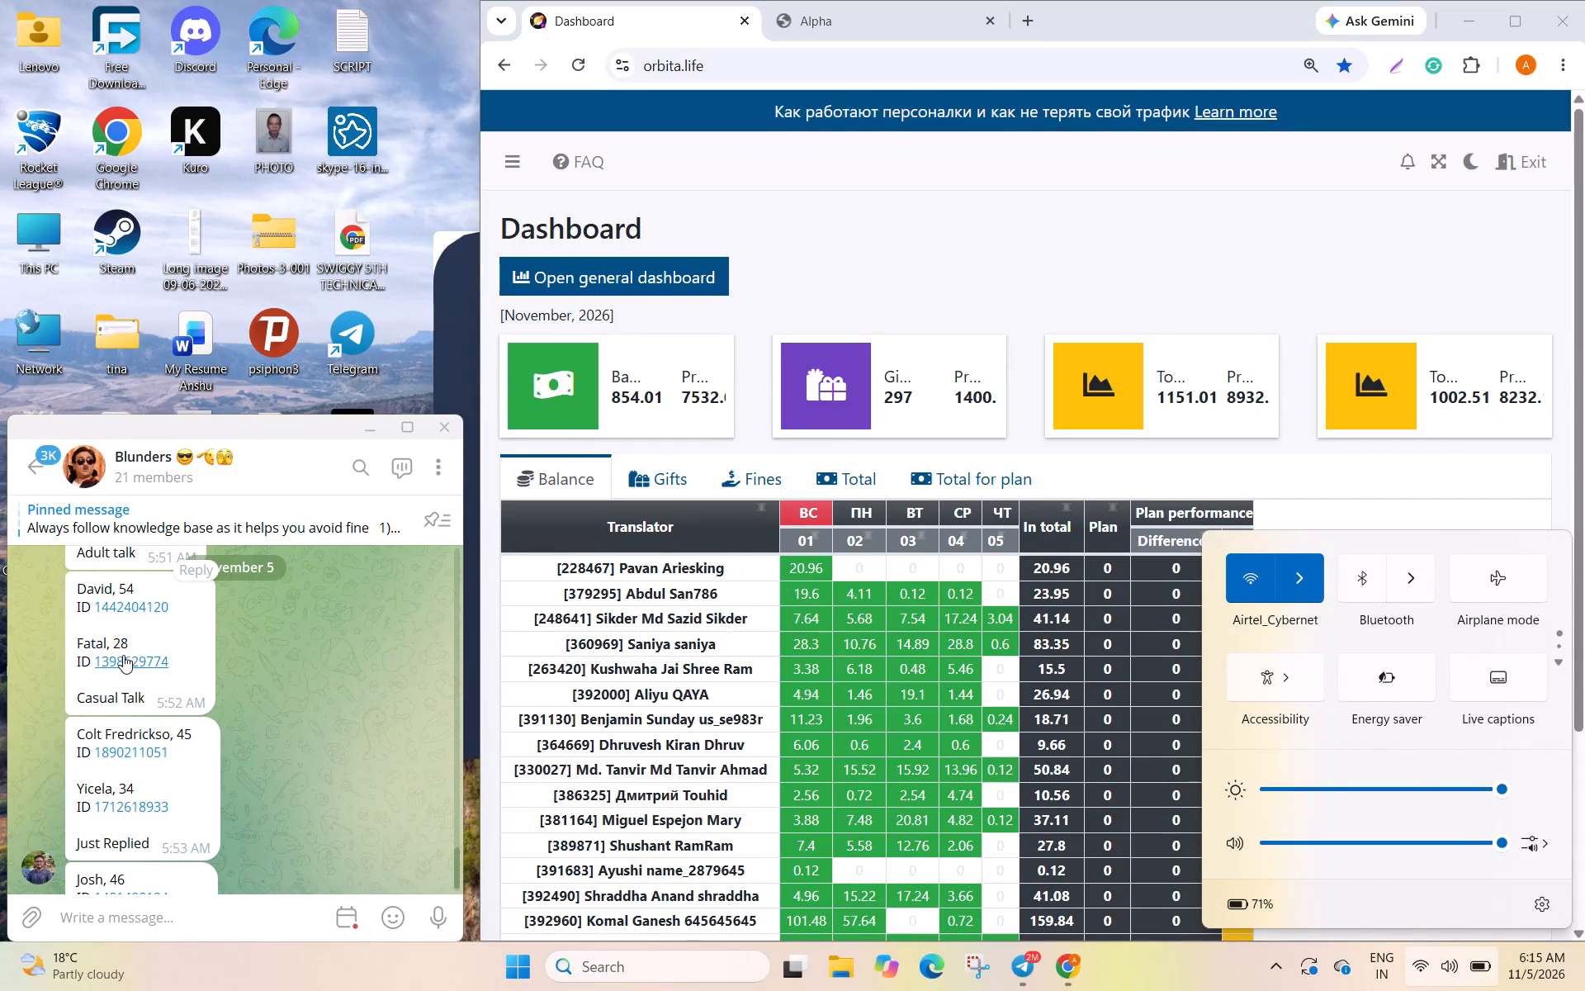
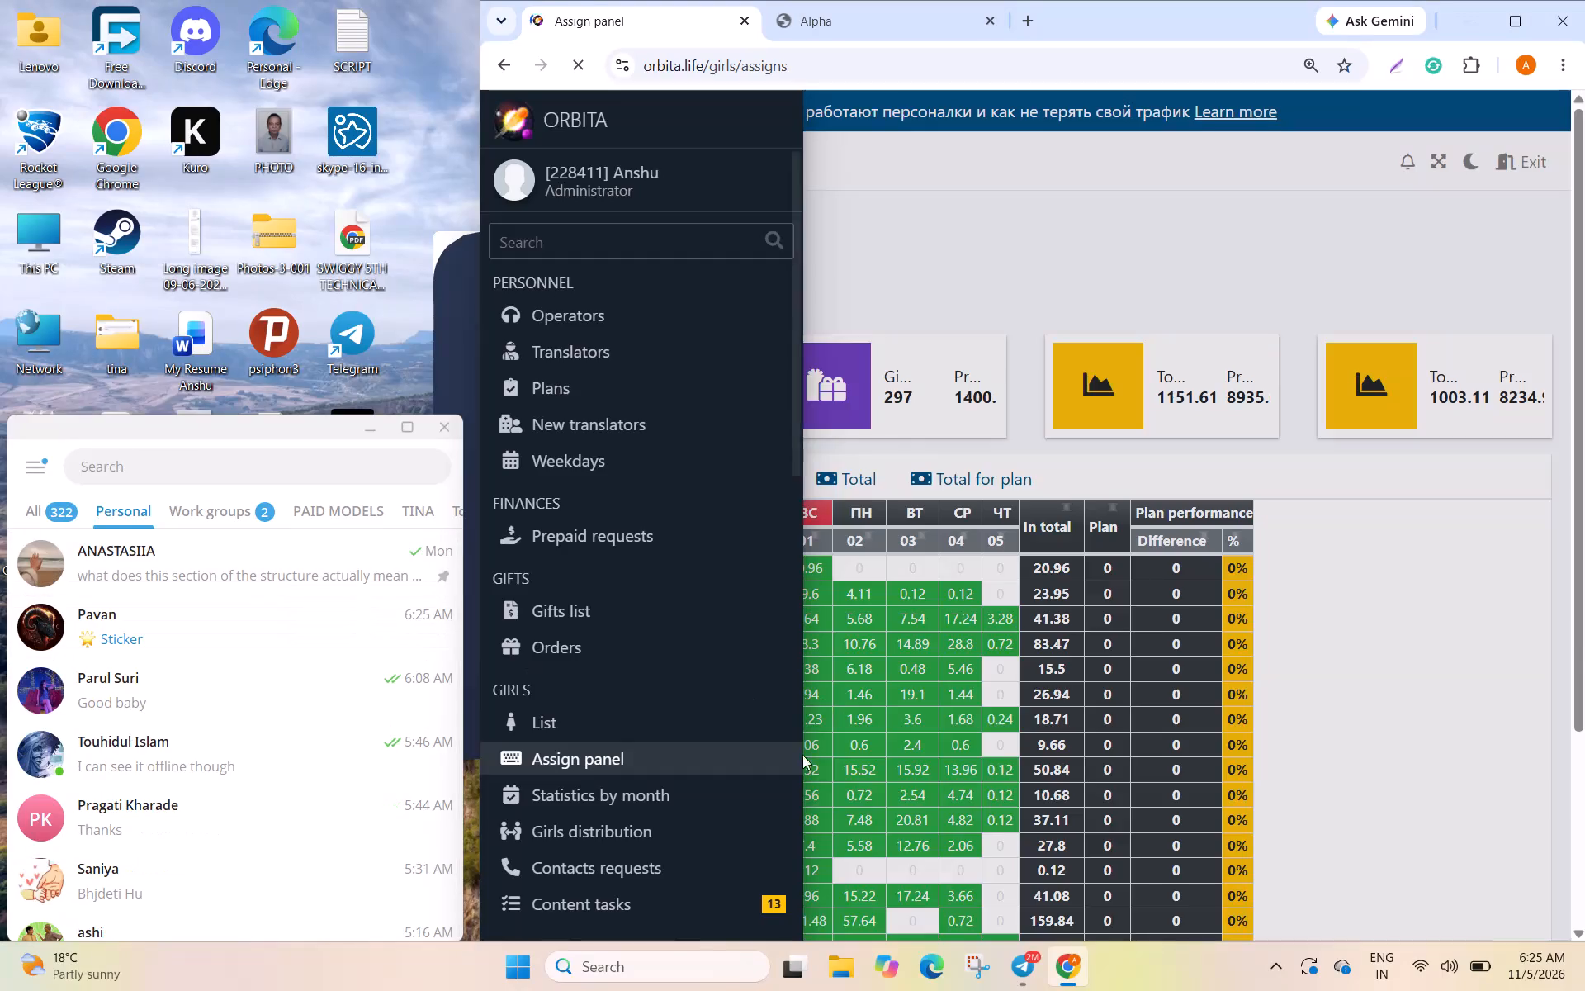
# Replace the Assign panel's table search with "benj" and look through the listed profiles.
pyautogui.scroll(6, 164, 621)
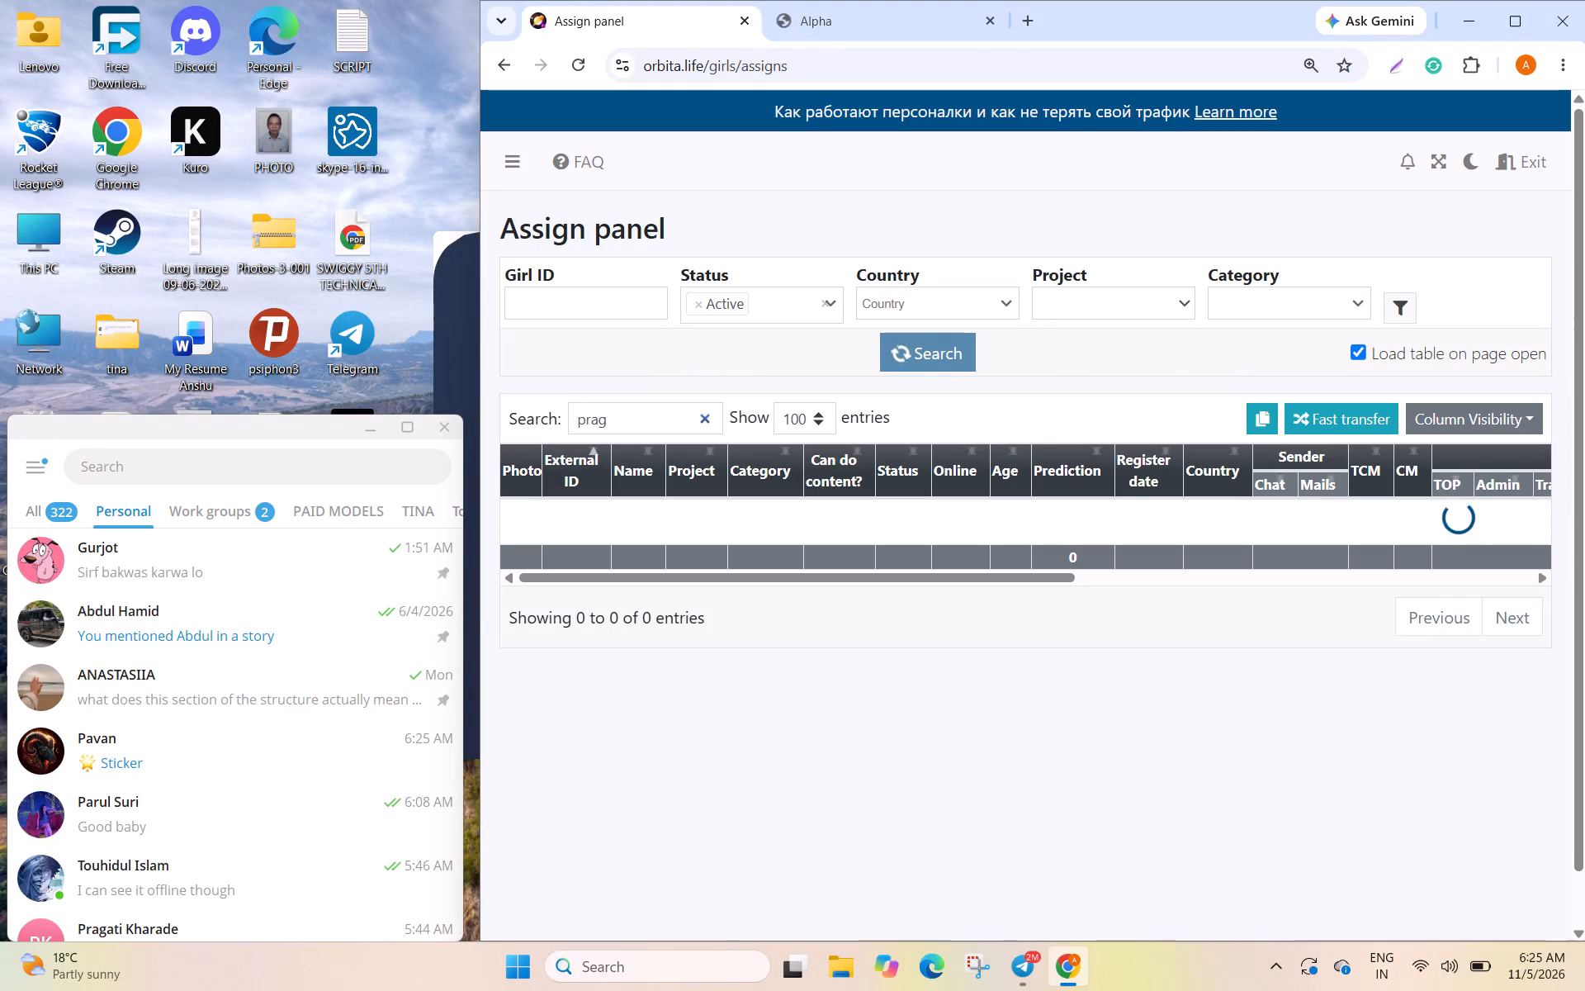
pyautogui.click(703, 416)
pyautogui.press('b')
pyautogui.write('enj')
pyautogui.scroll(-4, 719, 427)
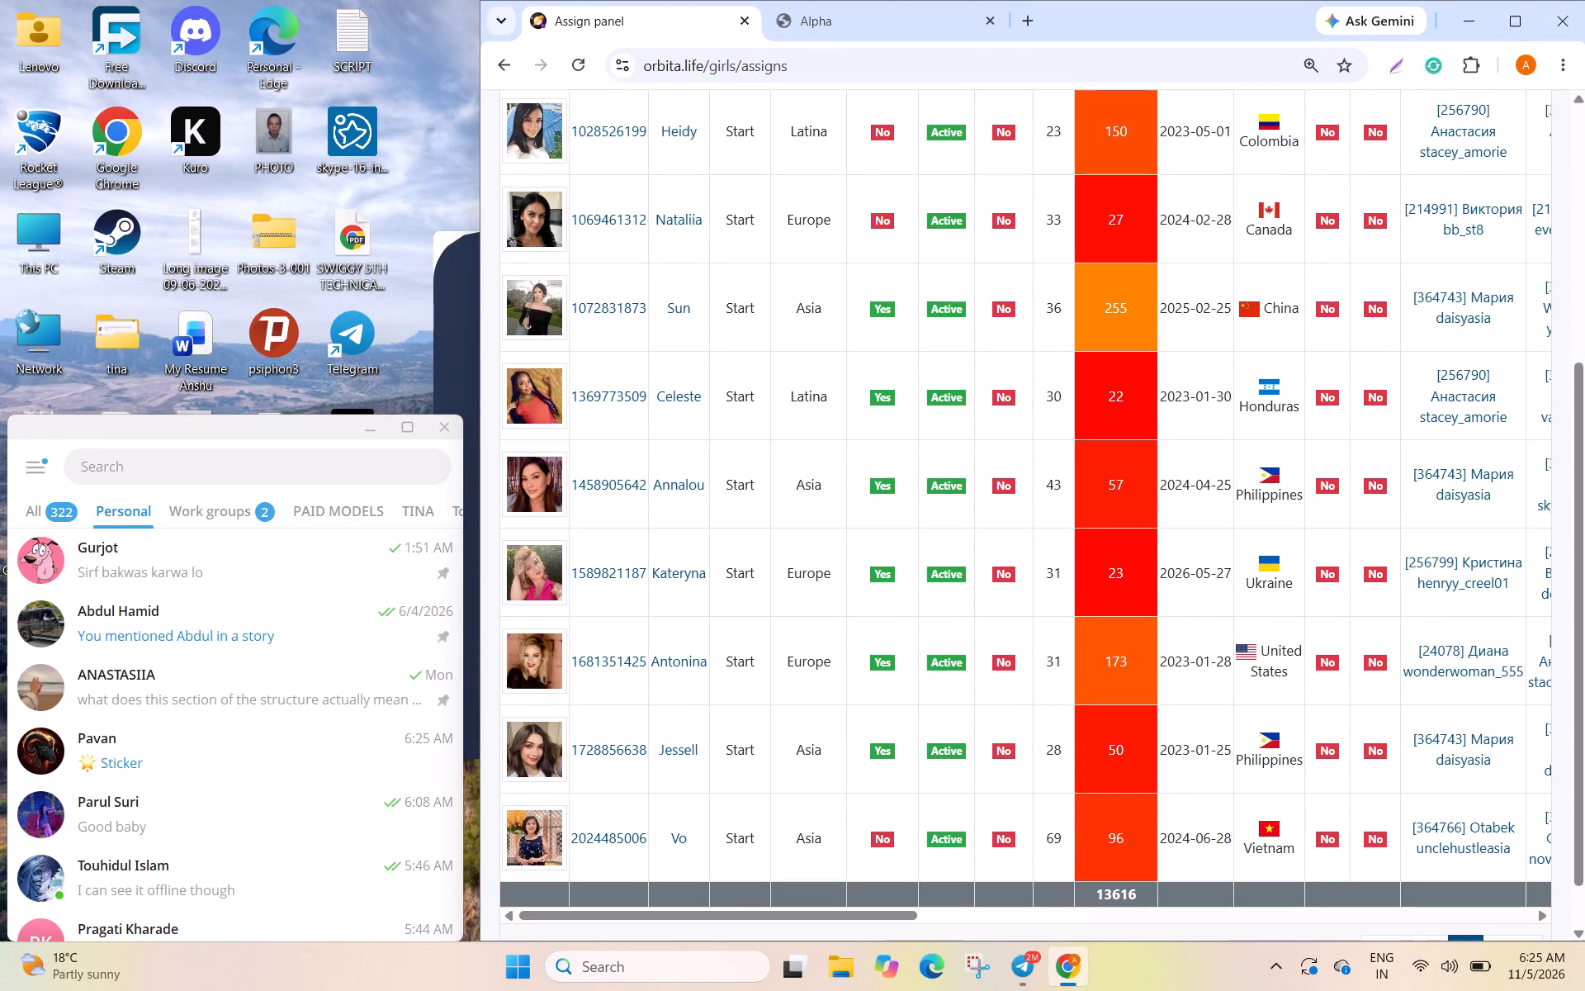
# Examine the filtered profile rows in the Assign panel, including the columns at the far end of the table.
pyautogui.scroll(1, 812, 266)
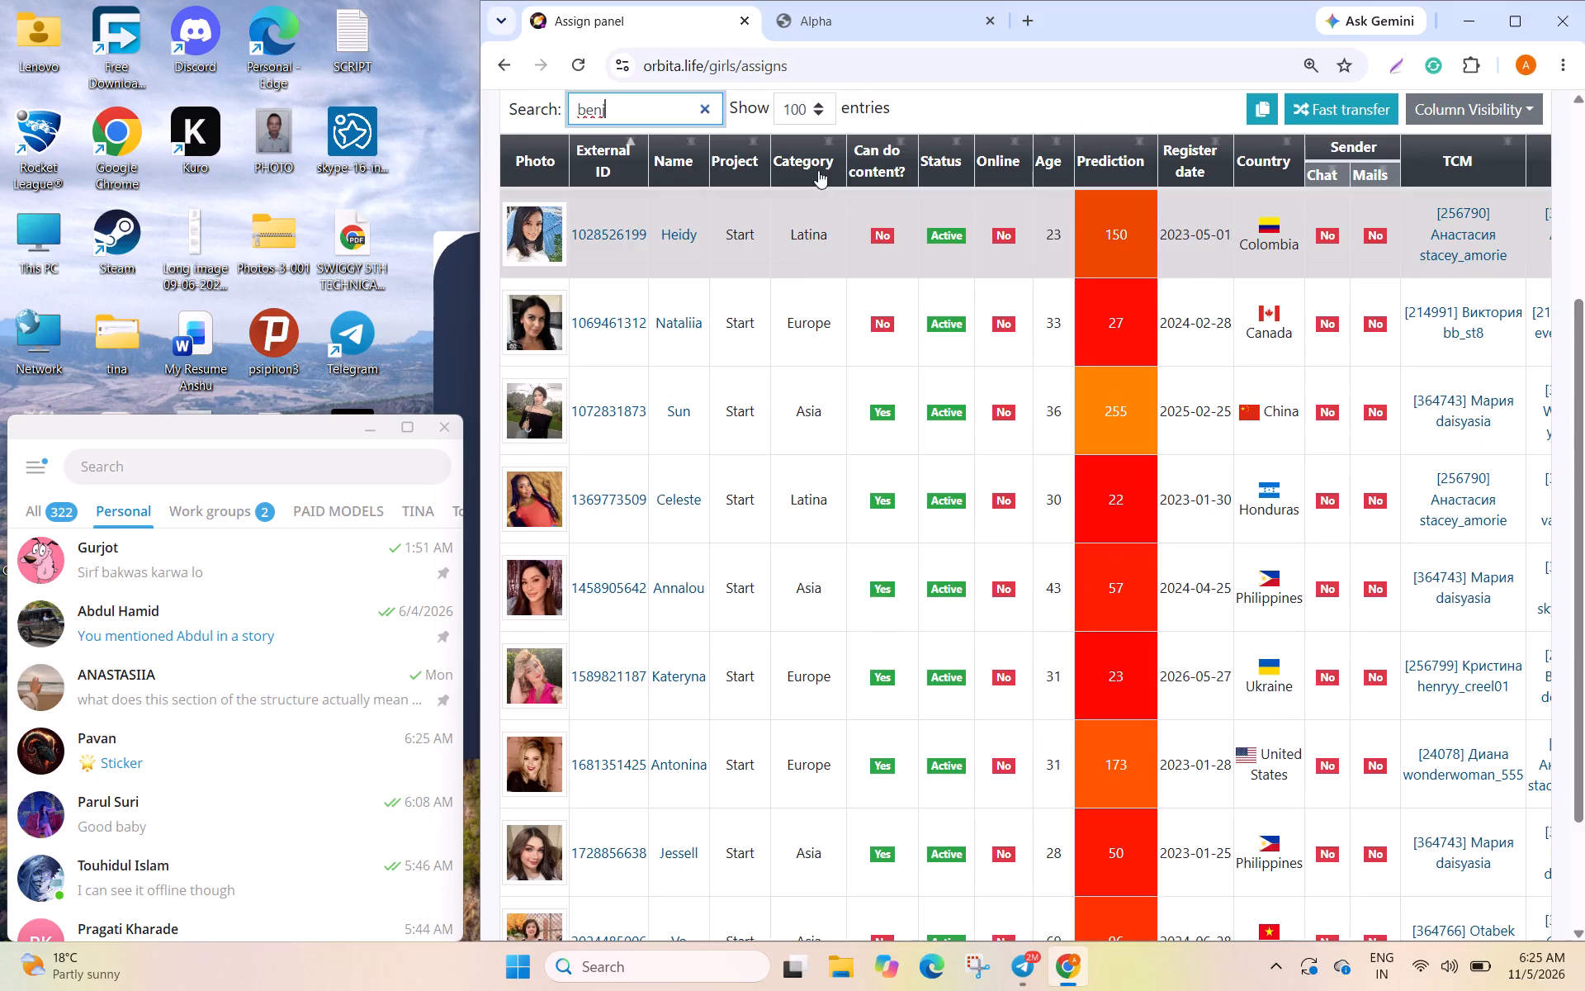
pyautogui.scroll(-6, 1076, 774)
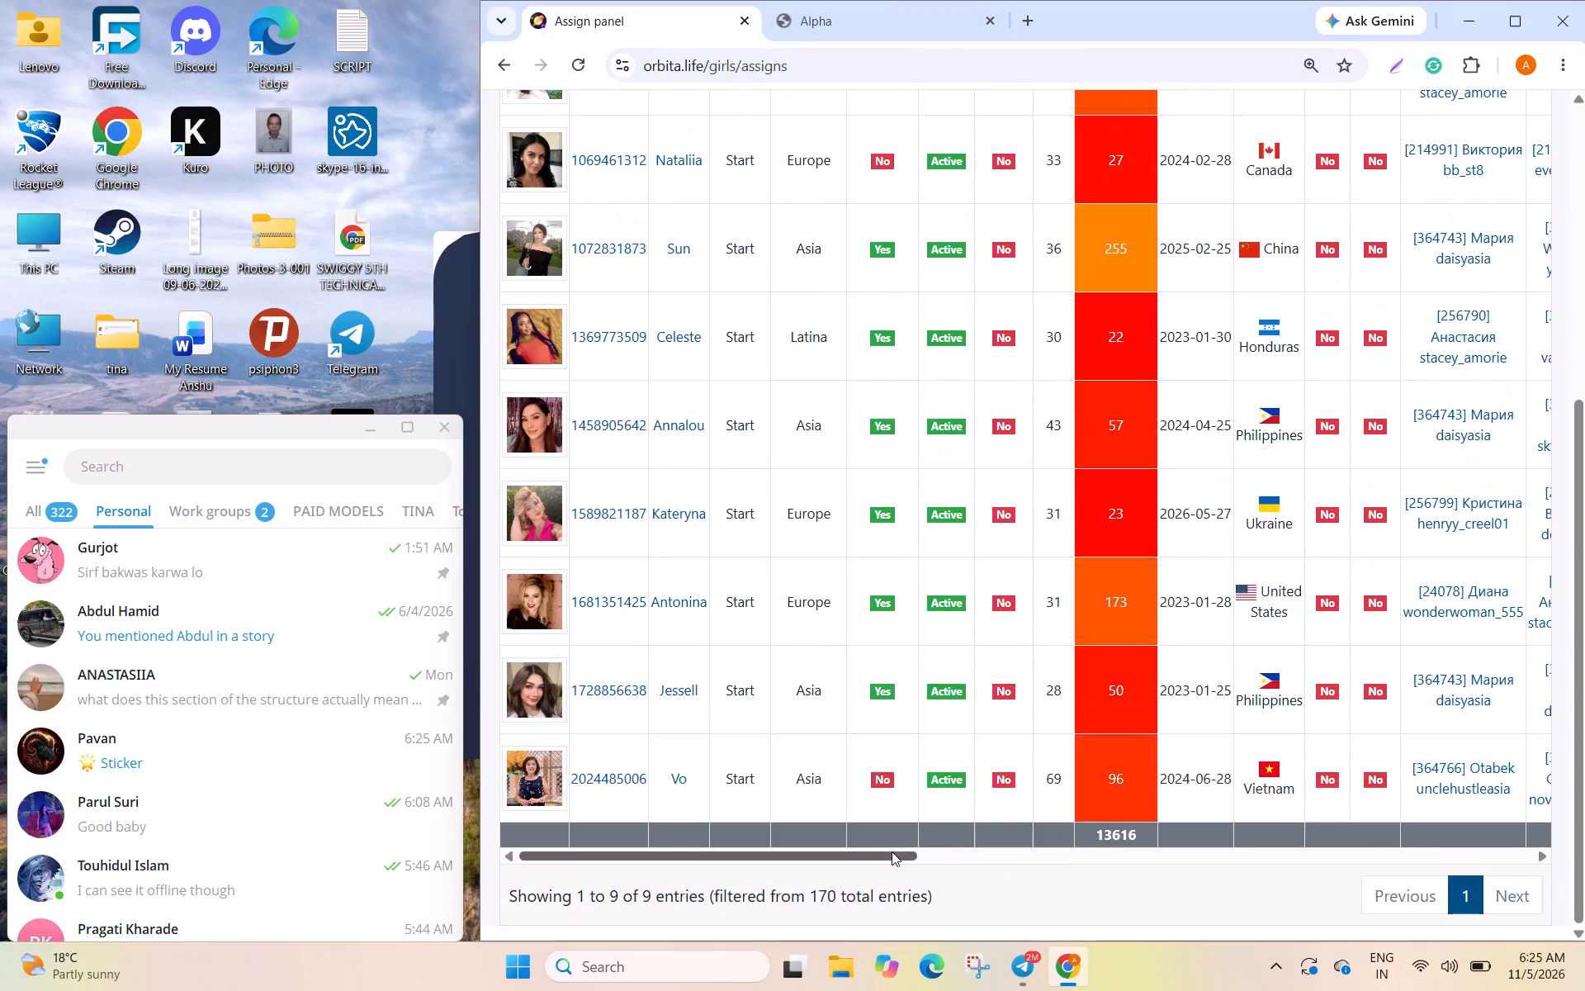
pyautogui.moveTo(892, 851); pyautogui.dragTo(1584, 849)
pyautogui.scroll(7, 1089, 514)
pyautogui.click(868, 22)
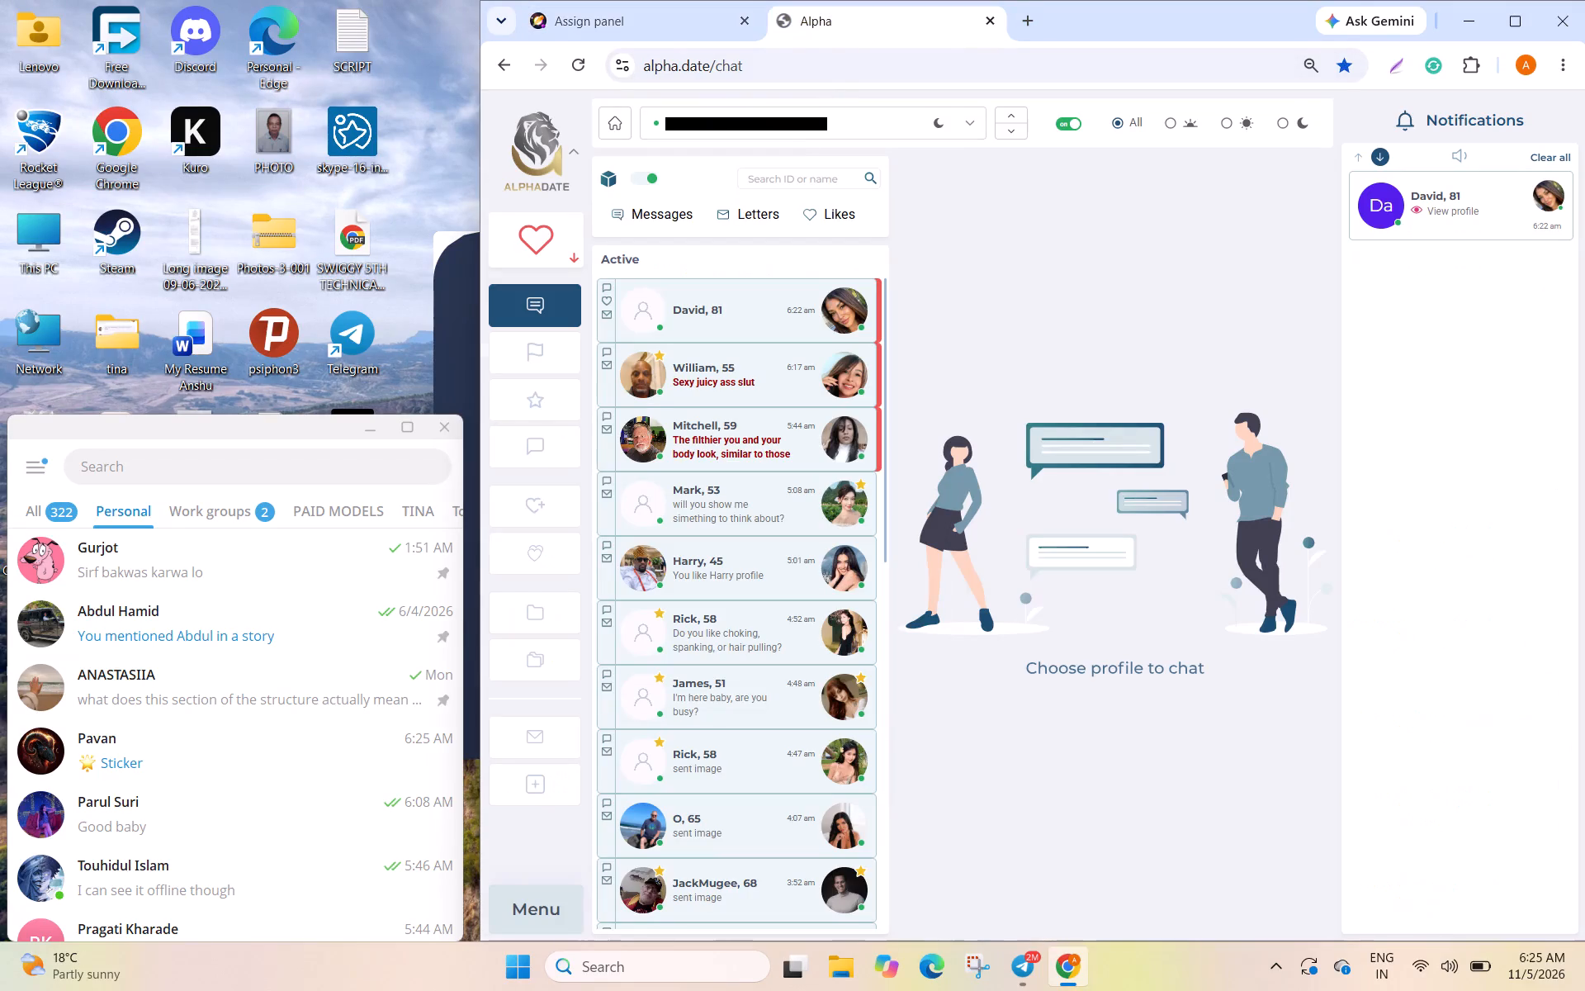
pyautogui.click(800, 129)
pyautogui.click(1058, 127)
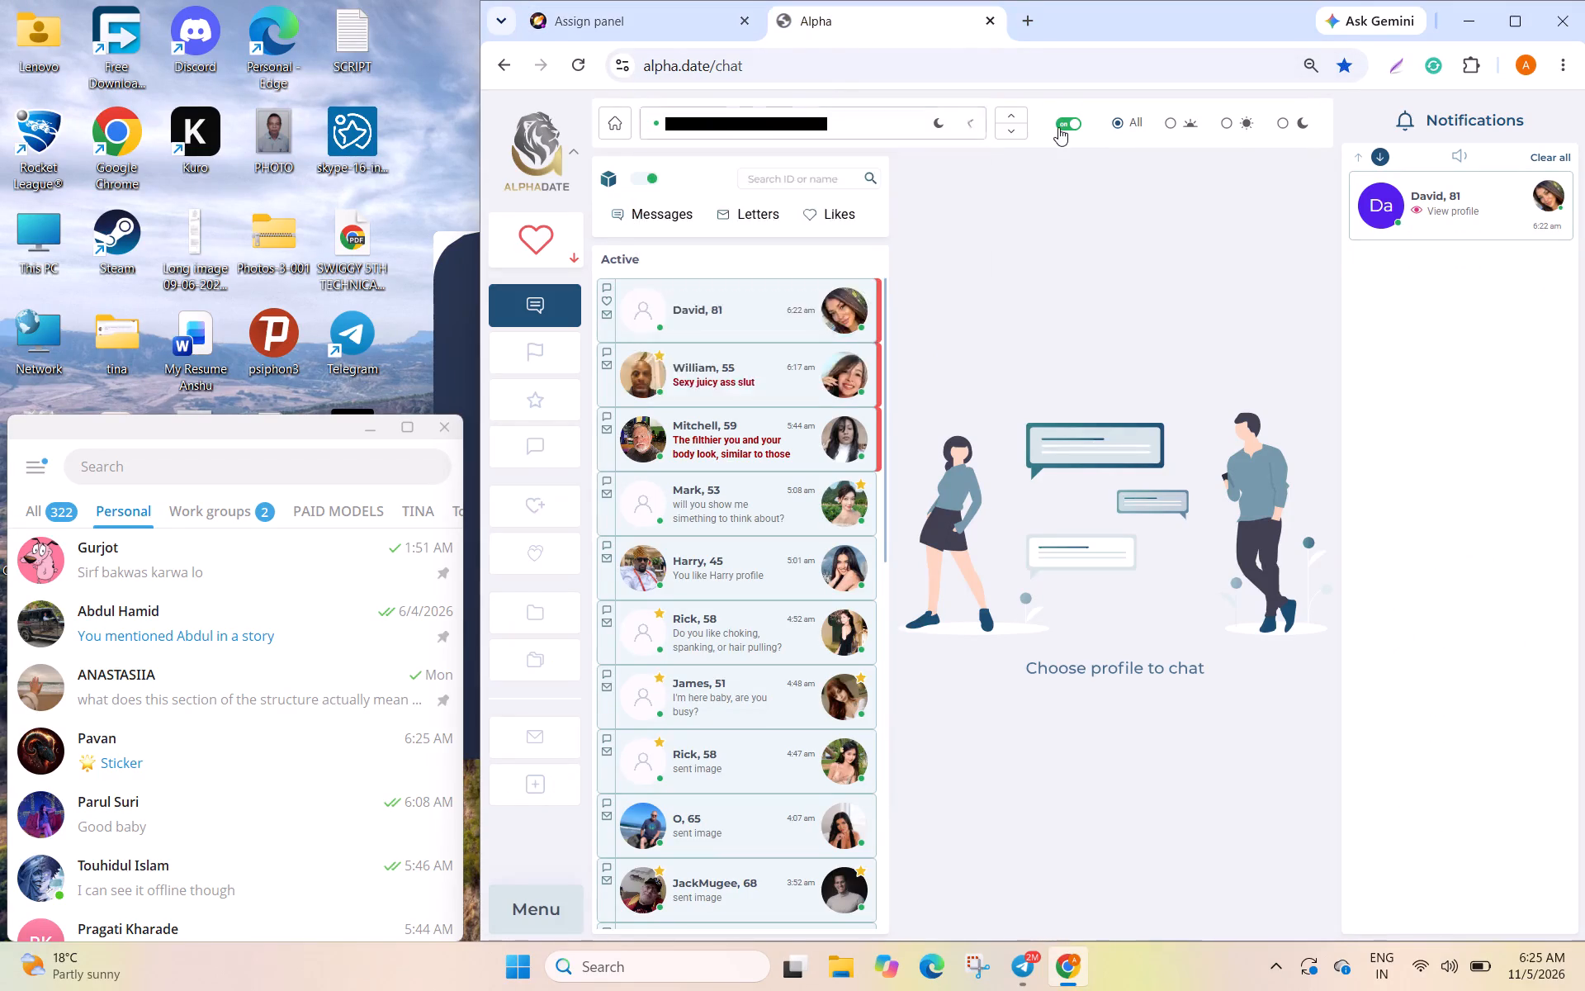
pyautogui.click(912, 121)
pyautogui.scroll(-1, 864, 308)
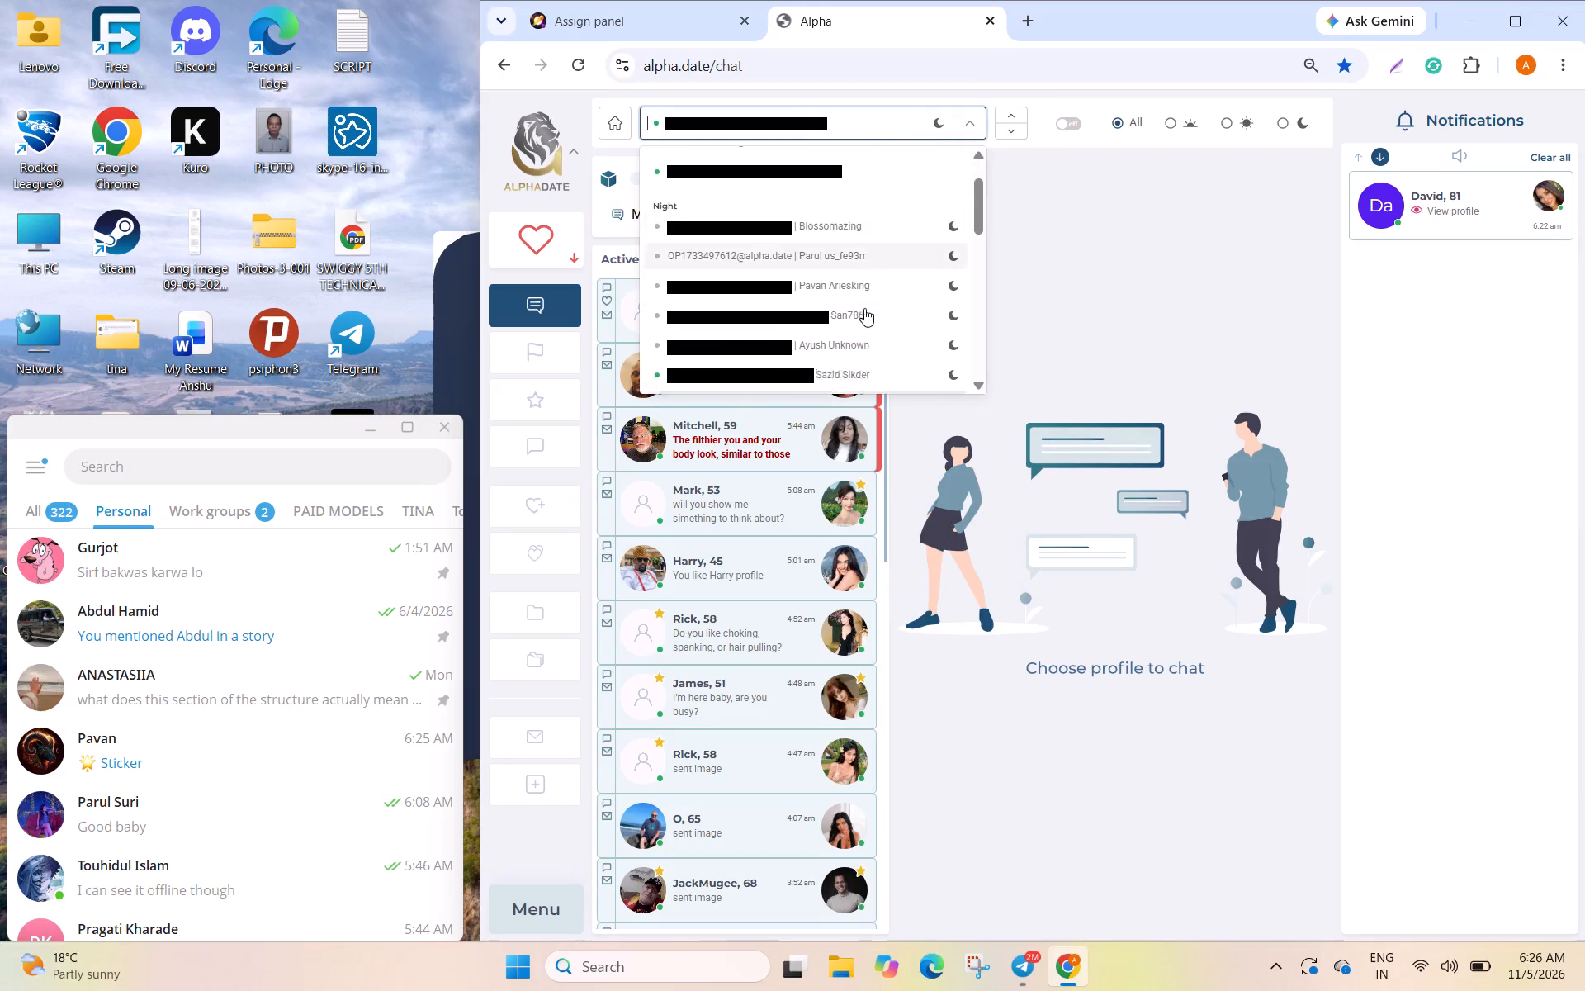
pyautogui.scroll(-1, 864, 308)
pyautogui.click(811, 326)
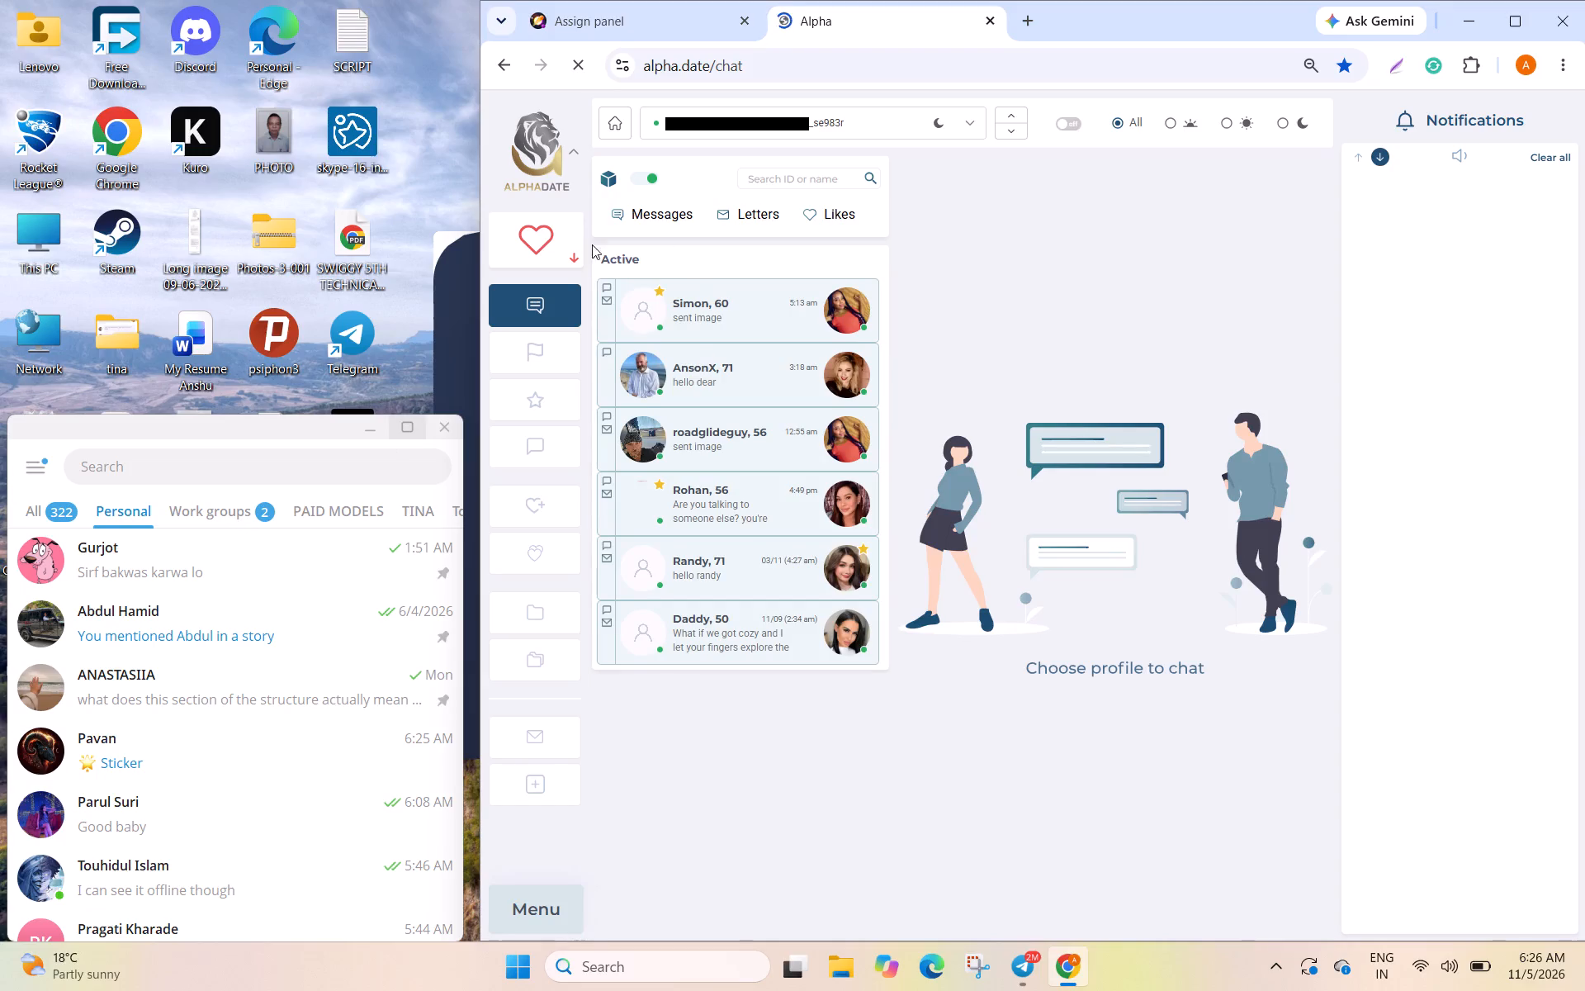
# Look through the selected operator's list of model profiles and their online switches, then close the list.
pyautogui.click(569, 236)
pyautogui.scroll(-2, 603, 326)
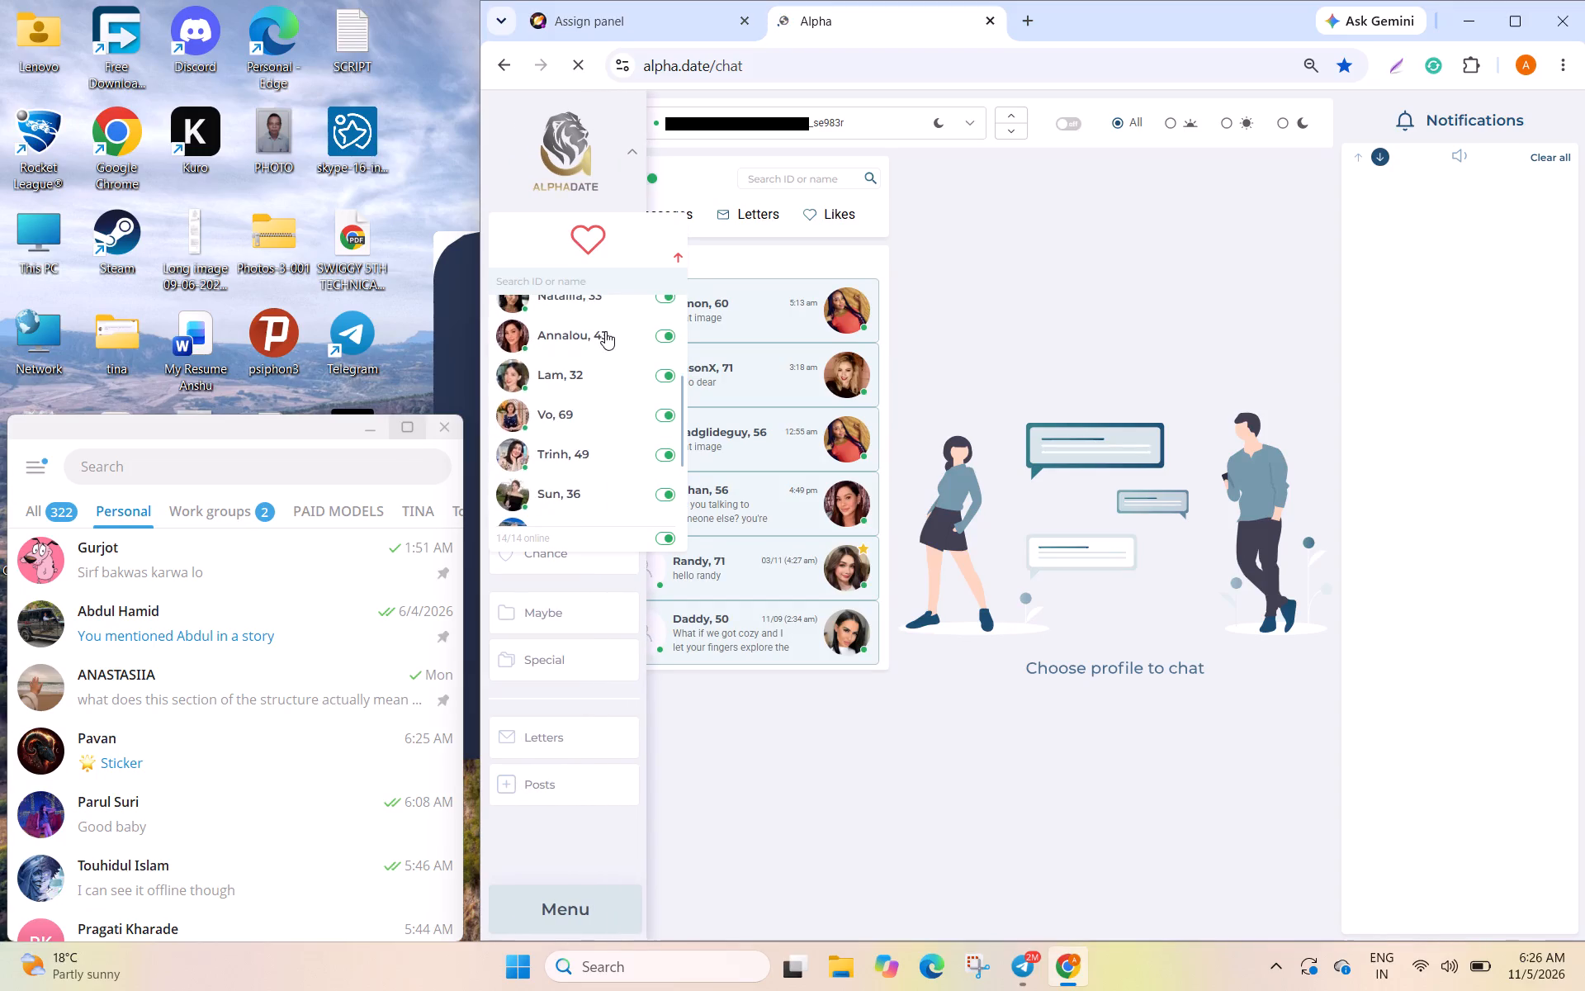
pyautogui.scroll(-2, 605, 331)
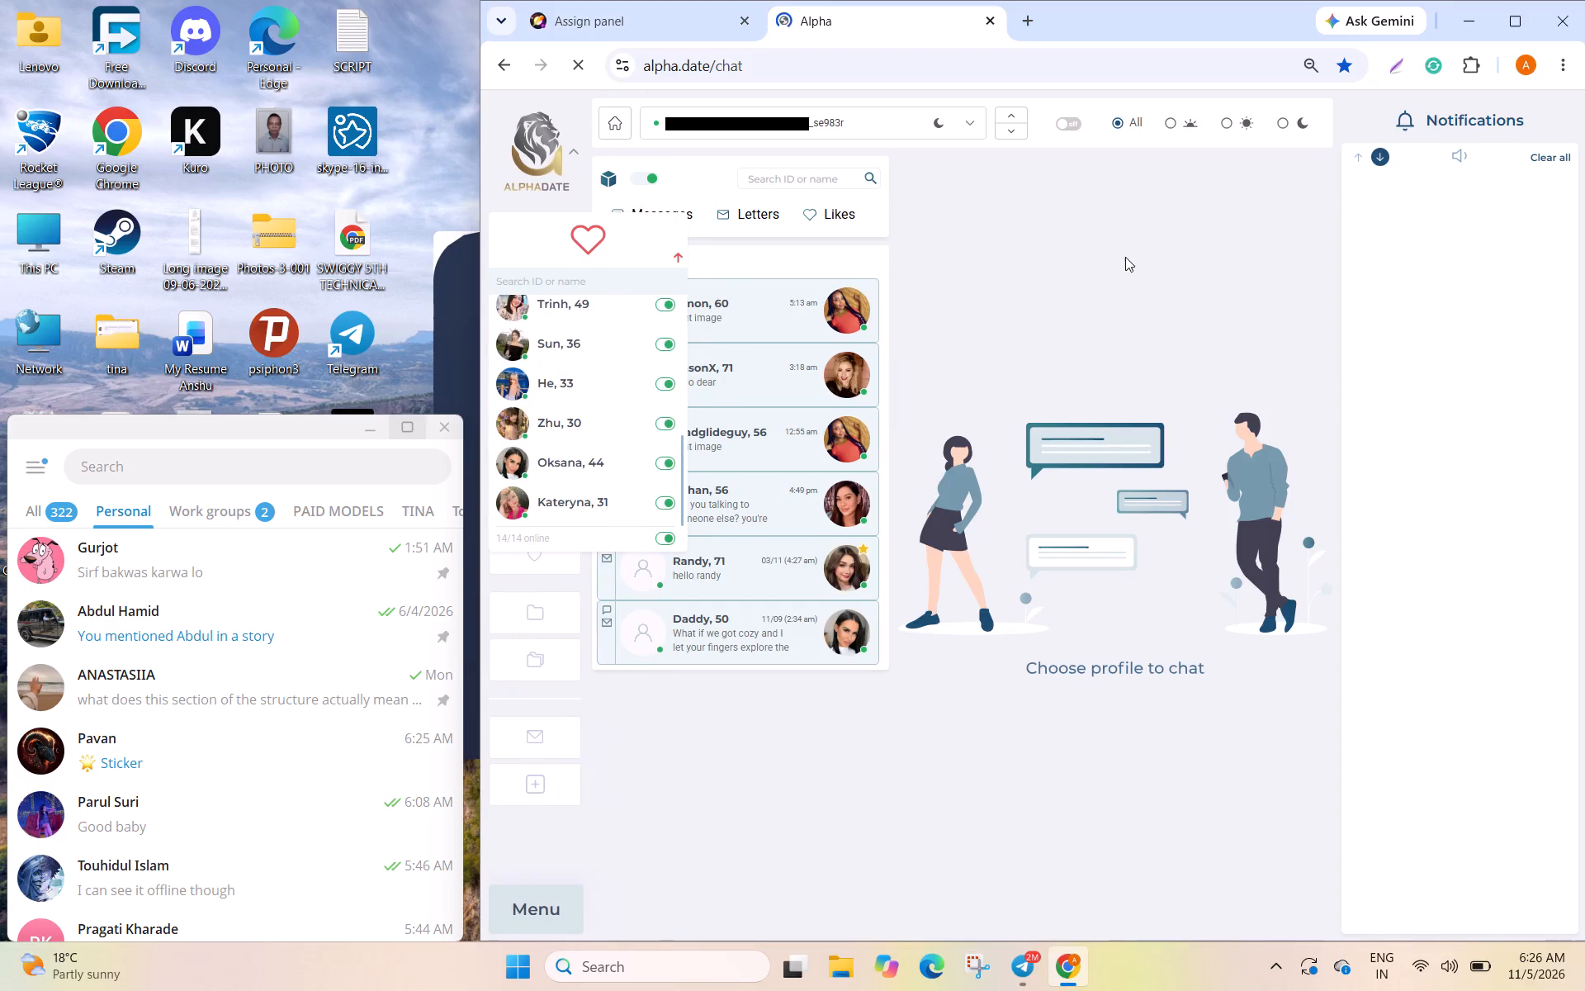
pyautogui.click(1125, 257)
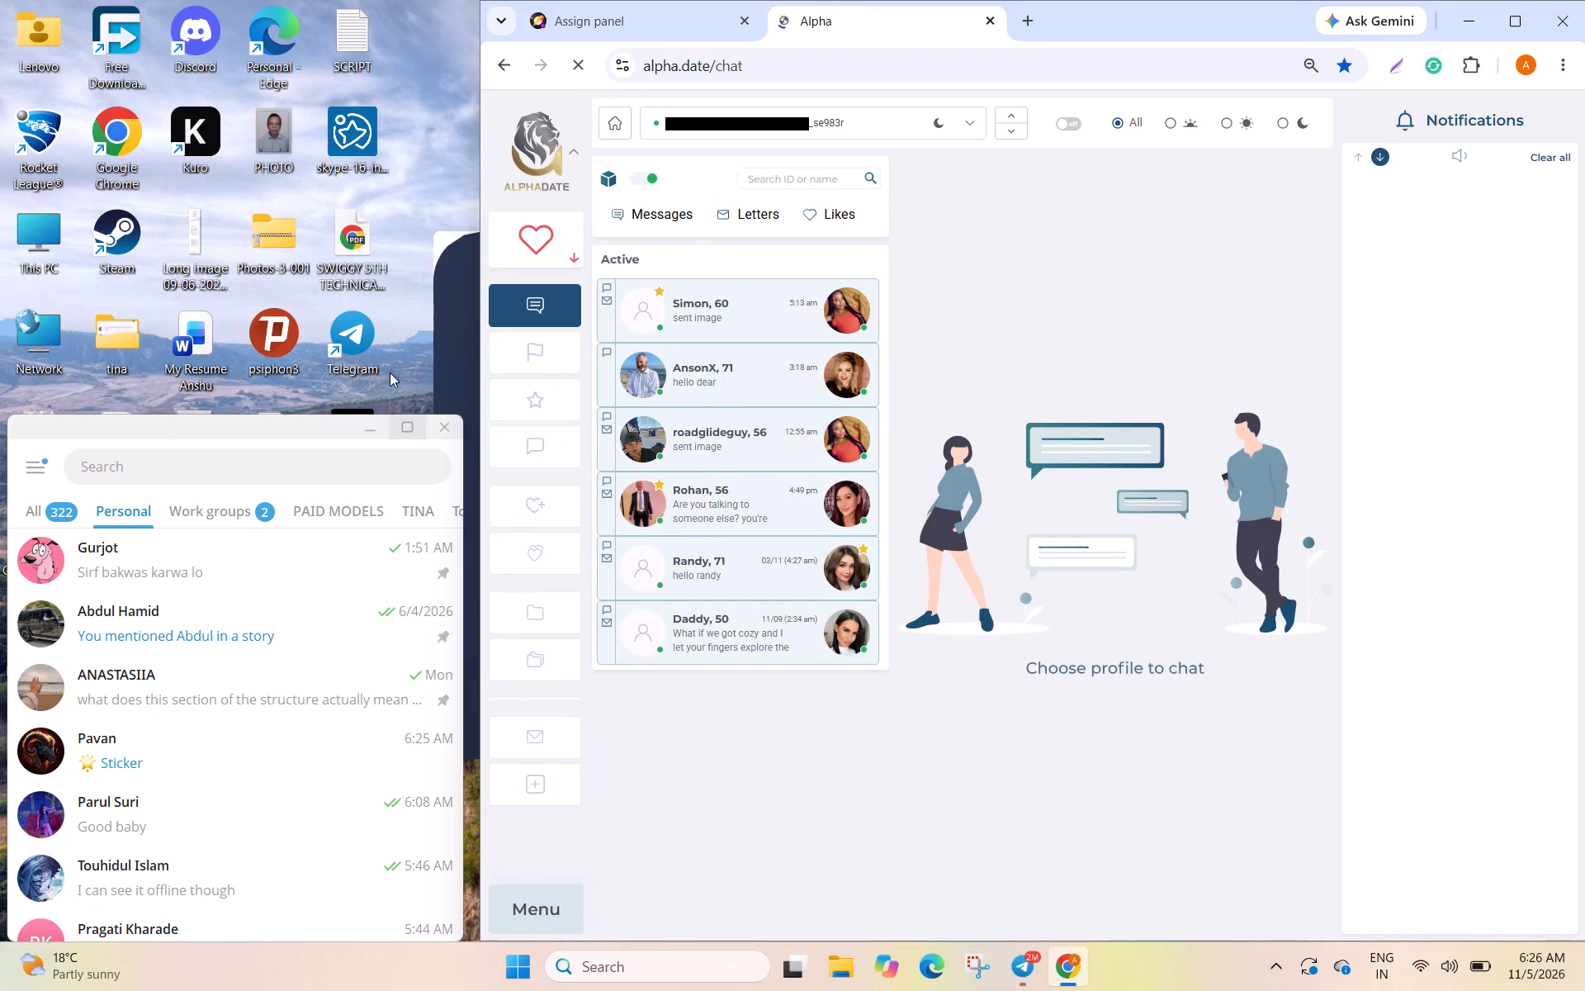
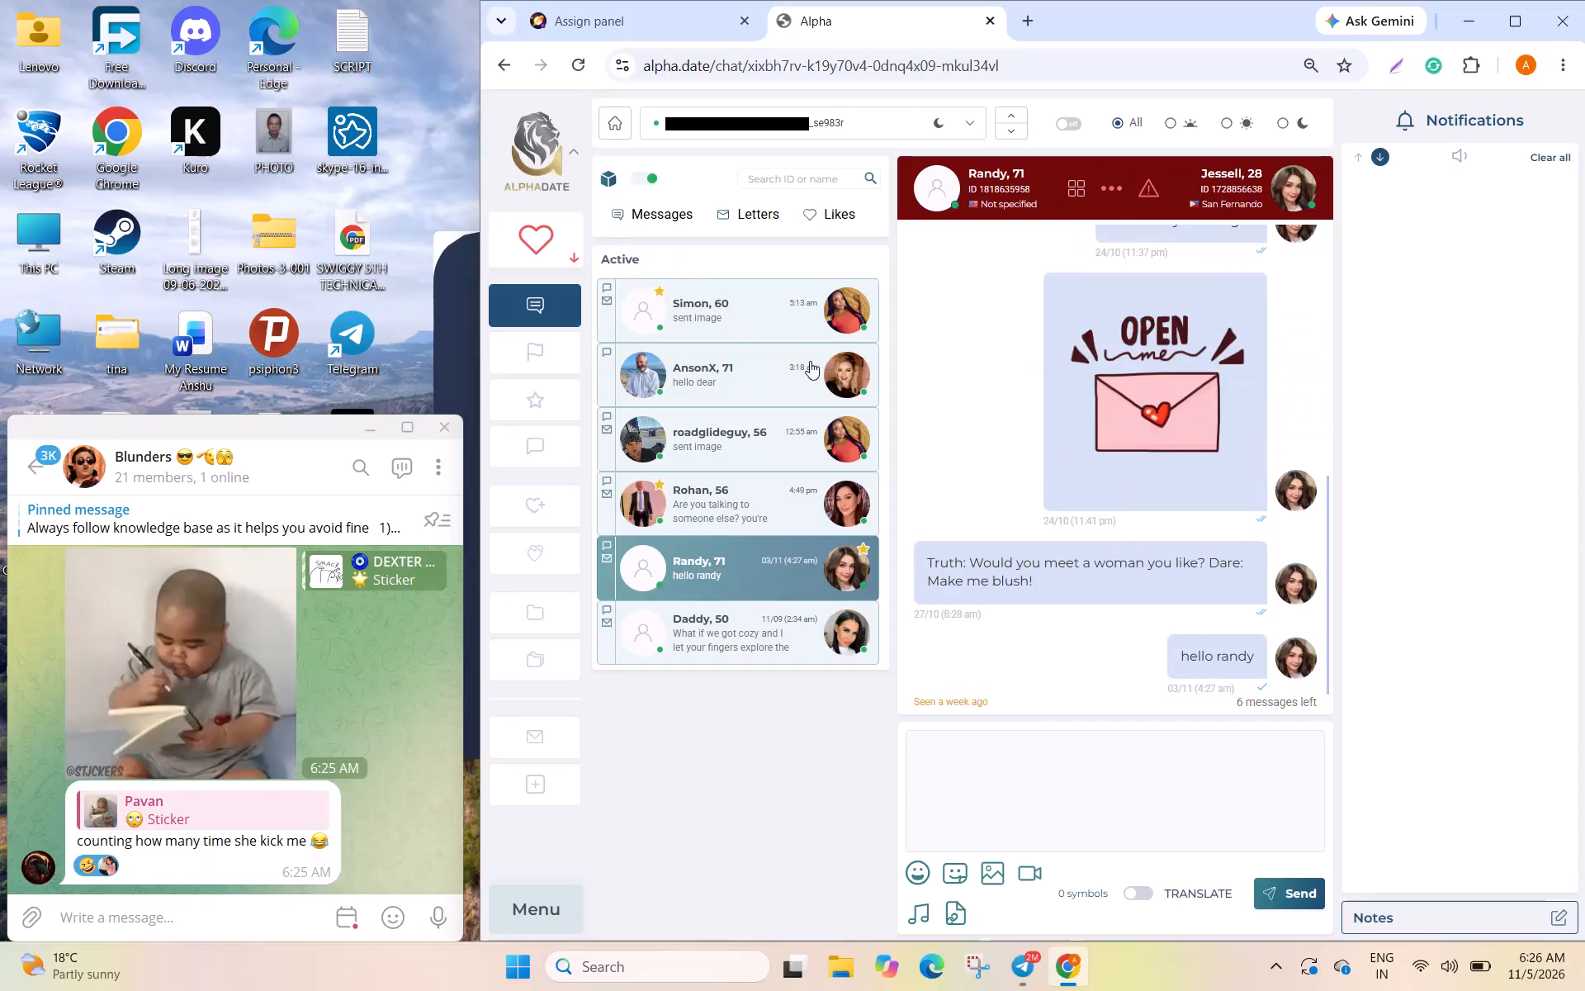
# Open the chat with Daddy, 50 to view its latest messages.
pyautogui.click(712, 621)
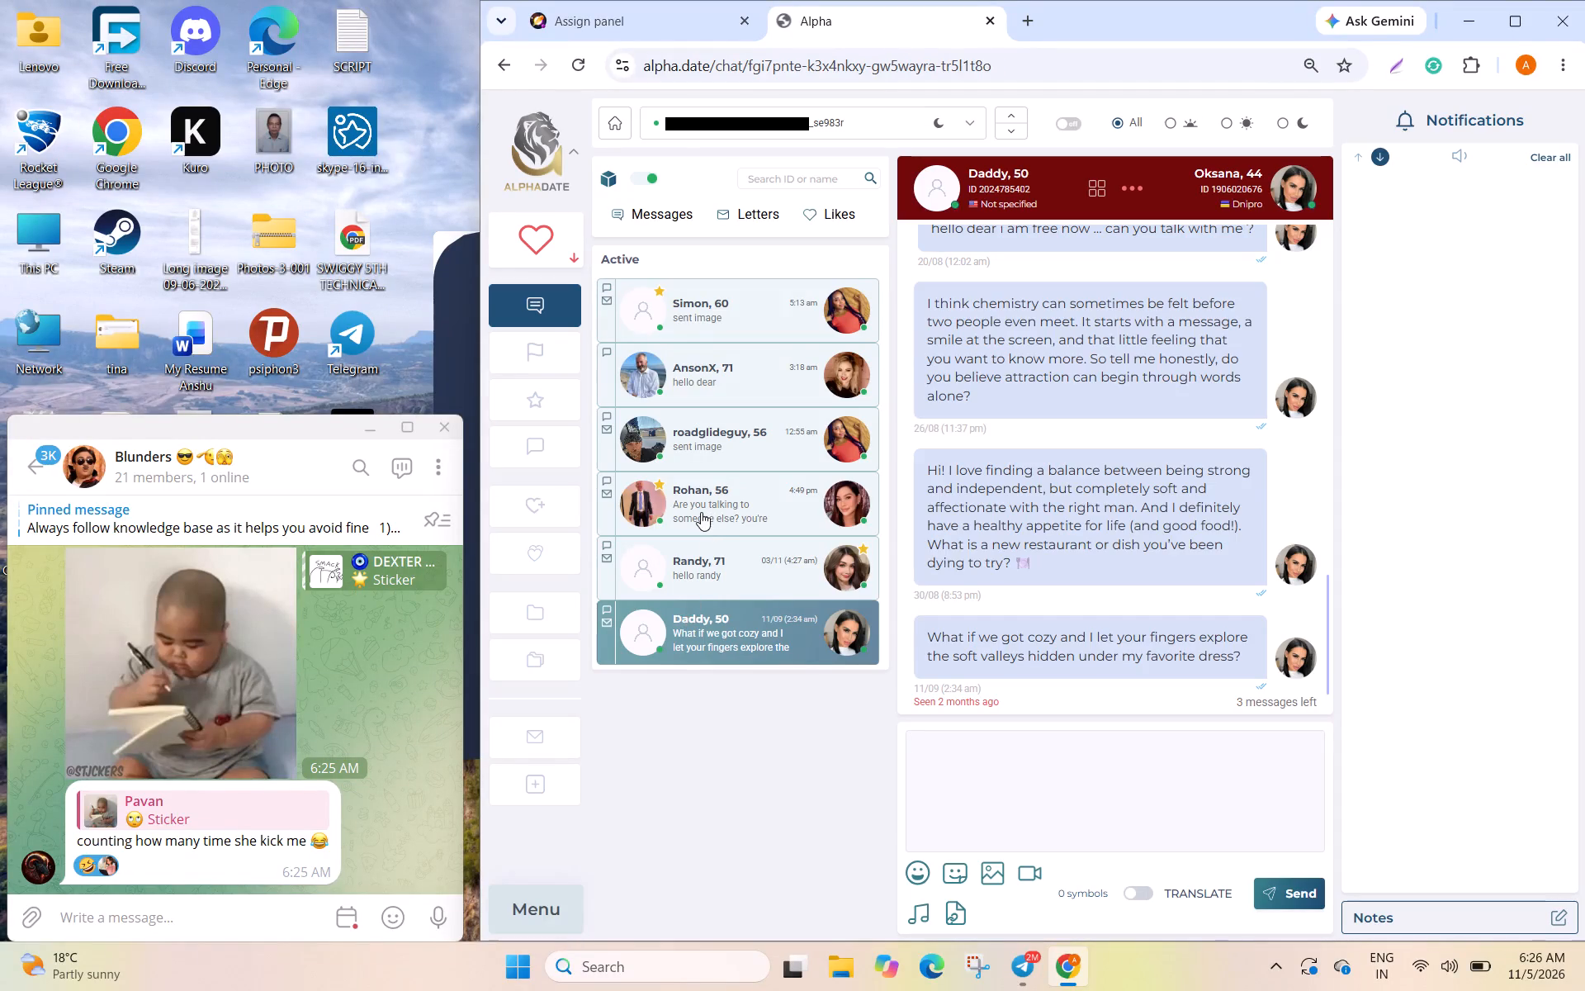
# Check the operator's unanswered chats in Alpha, switching the toggle above the chat list off and back on.
pyautogui.click(553, 350)
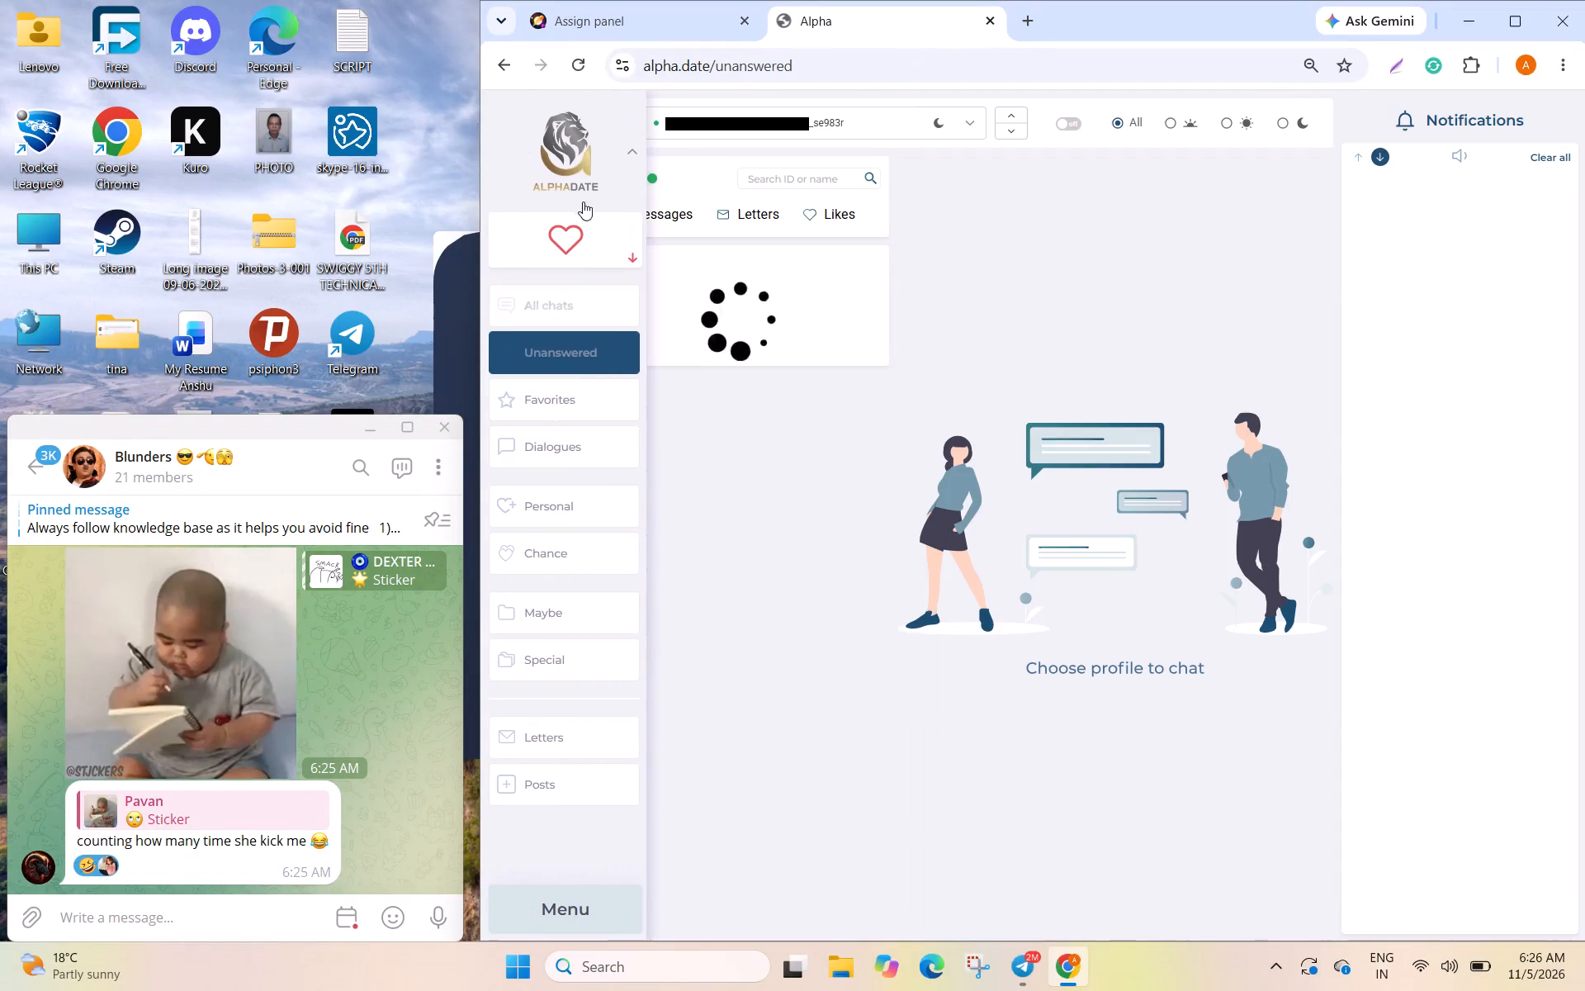
pyautogui.click(638, 180)
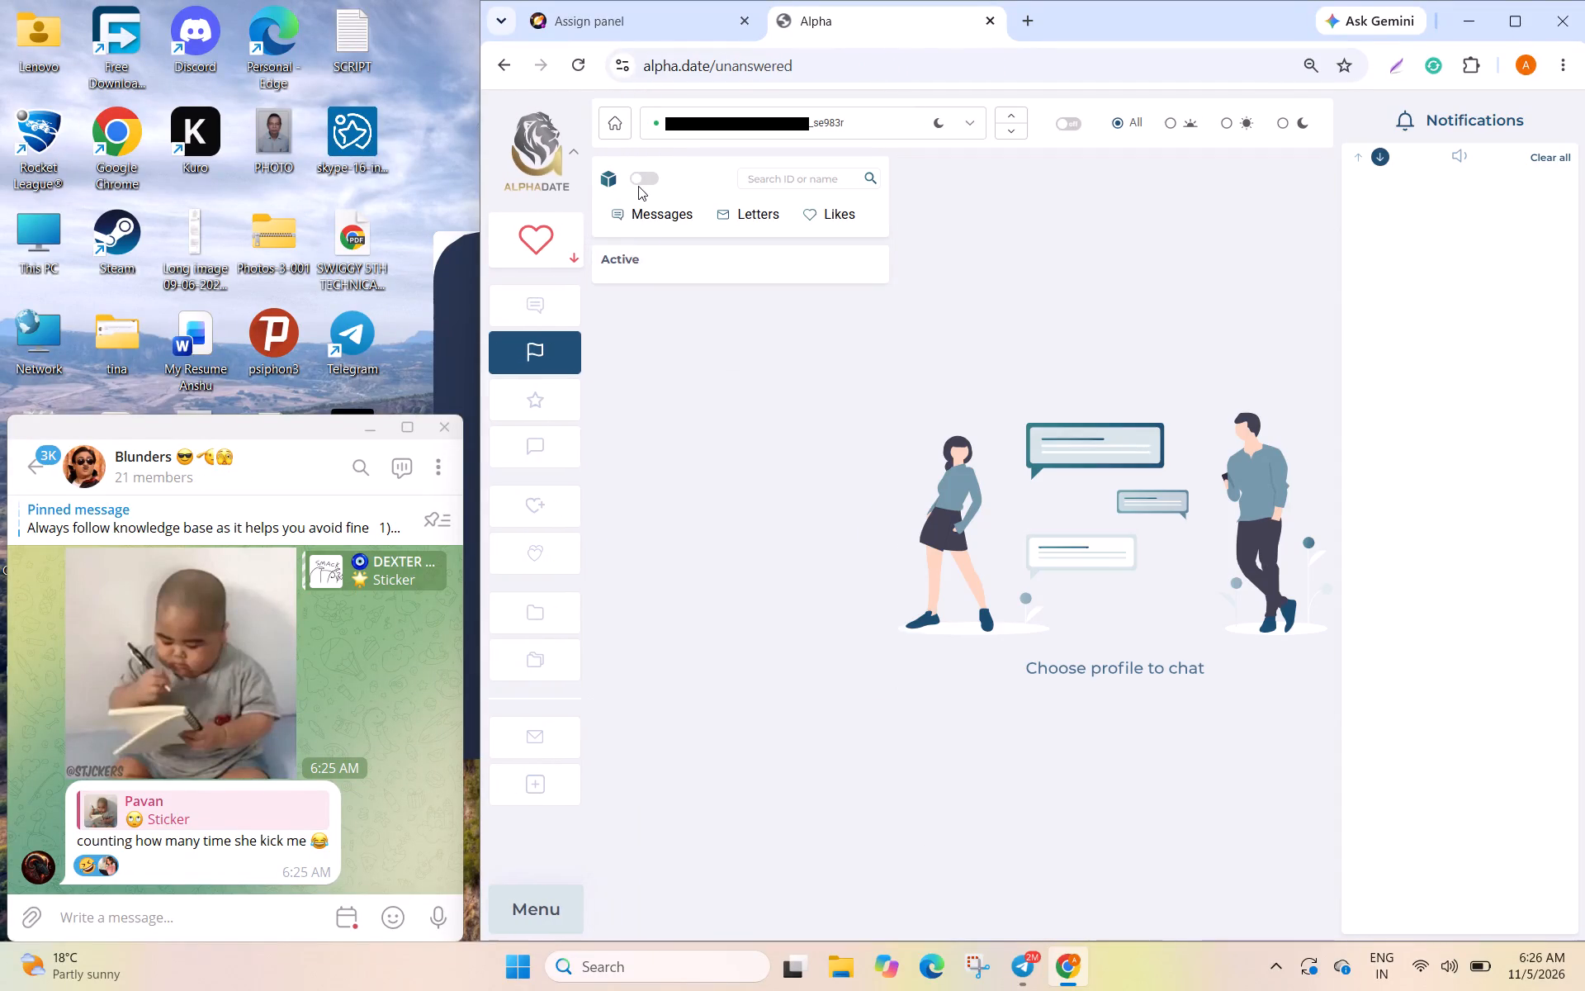
pyautogui.click(638, 181)
# Return to the Assign panel and clear the "benj" table search.
pyautogui.click(648, 36)
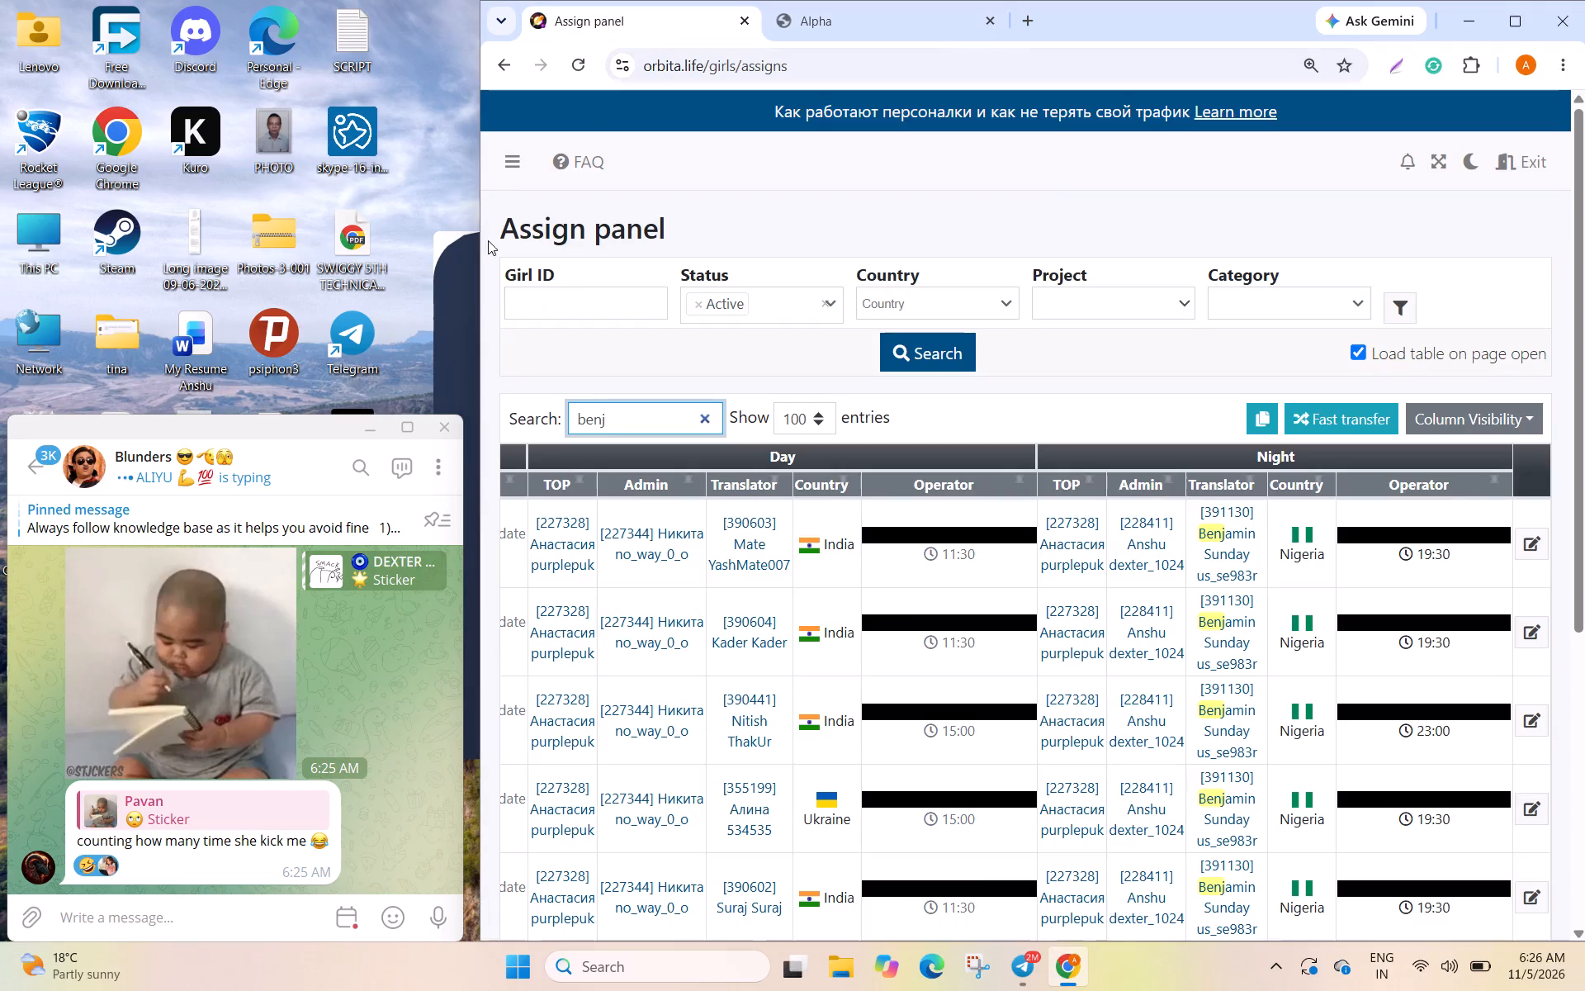
pyautogui.click(517, 159)
pyautogui.click(938, 189)
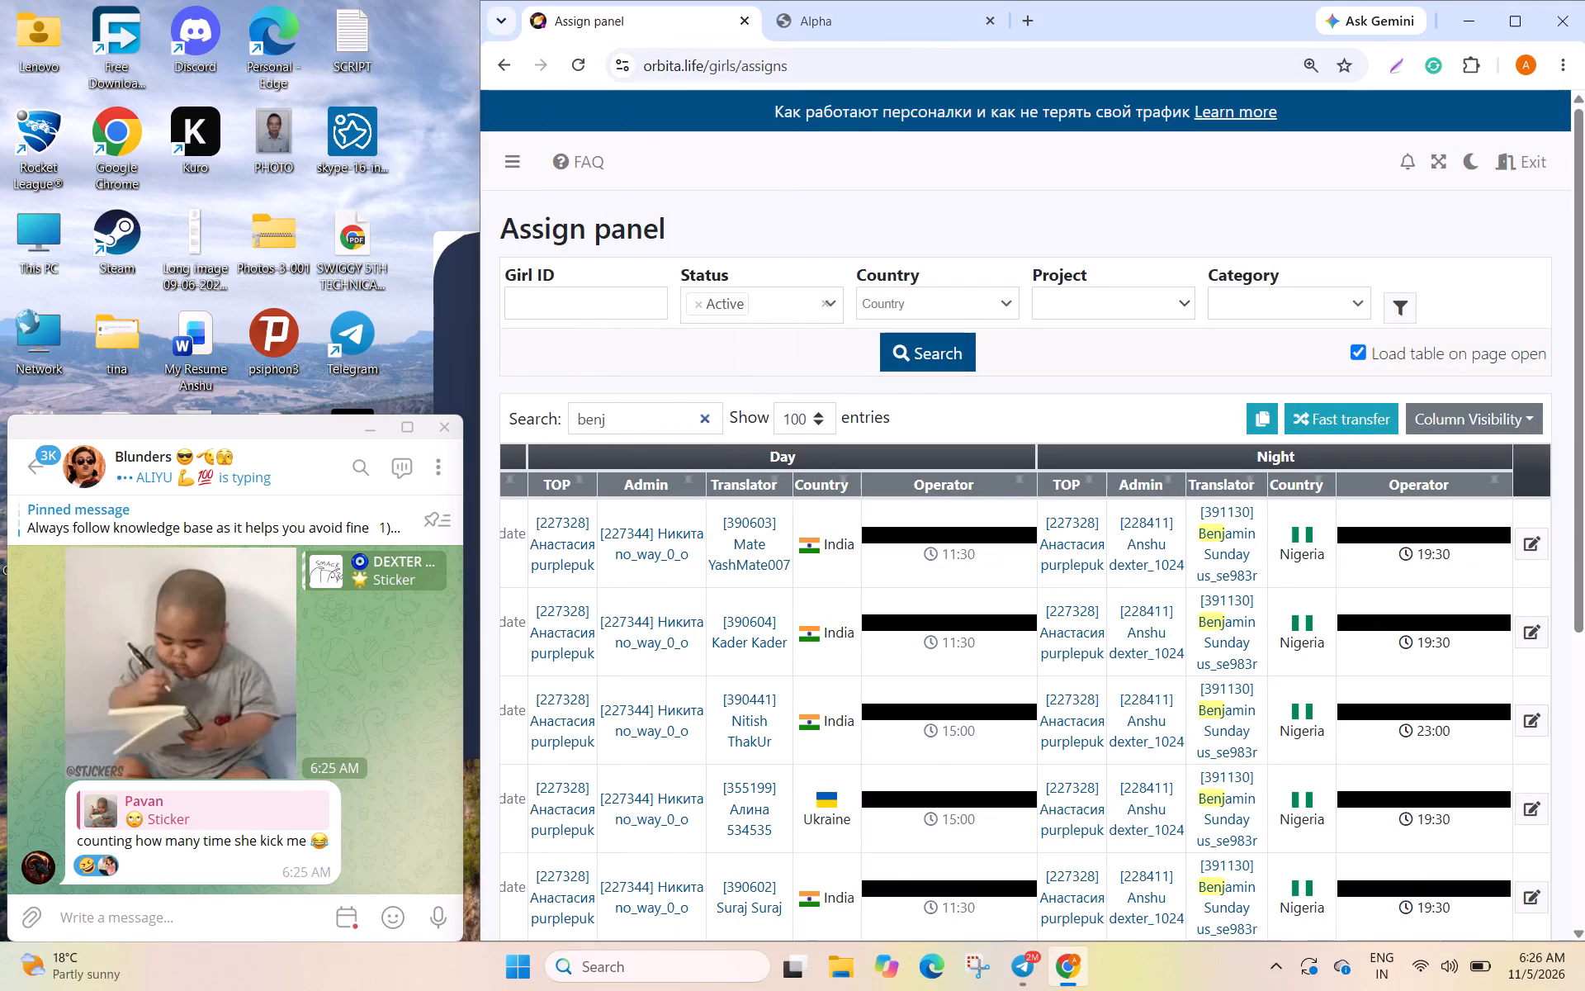
pyautogui.click(705, 422)
# Open the Assign panel site's main navigation menu.
pyautogui.click(521, 162)
pyautogui.click(523, 161)
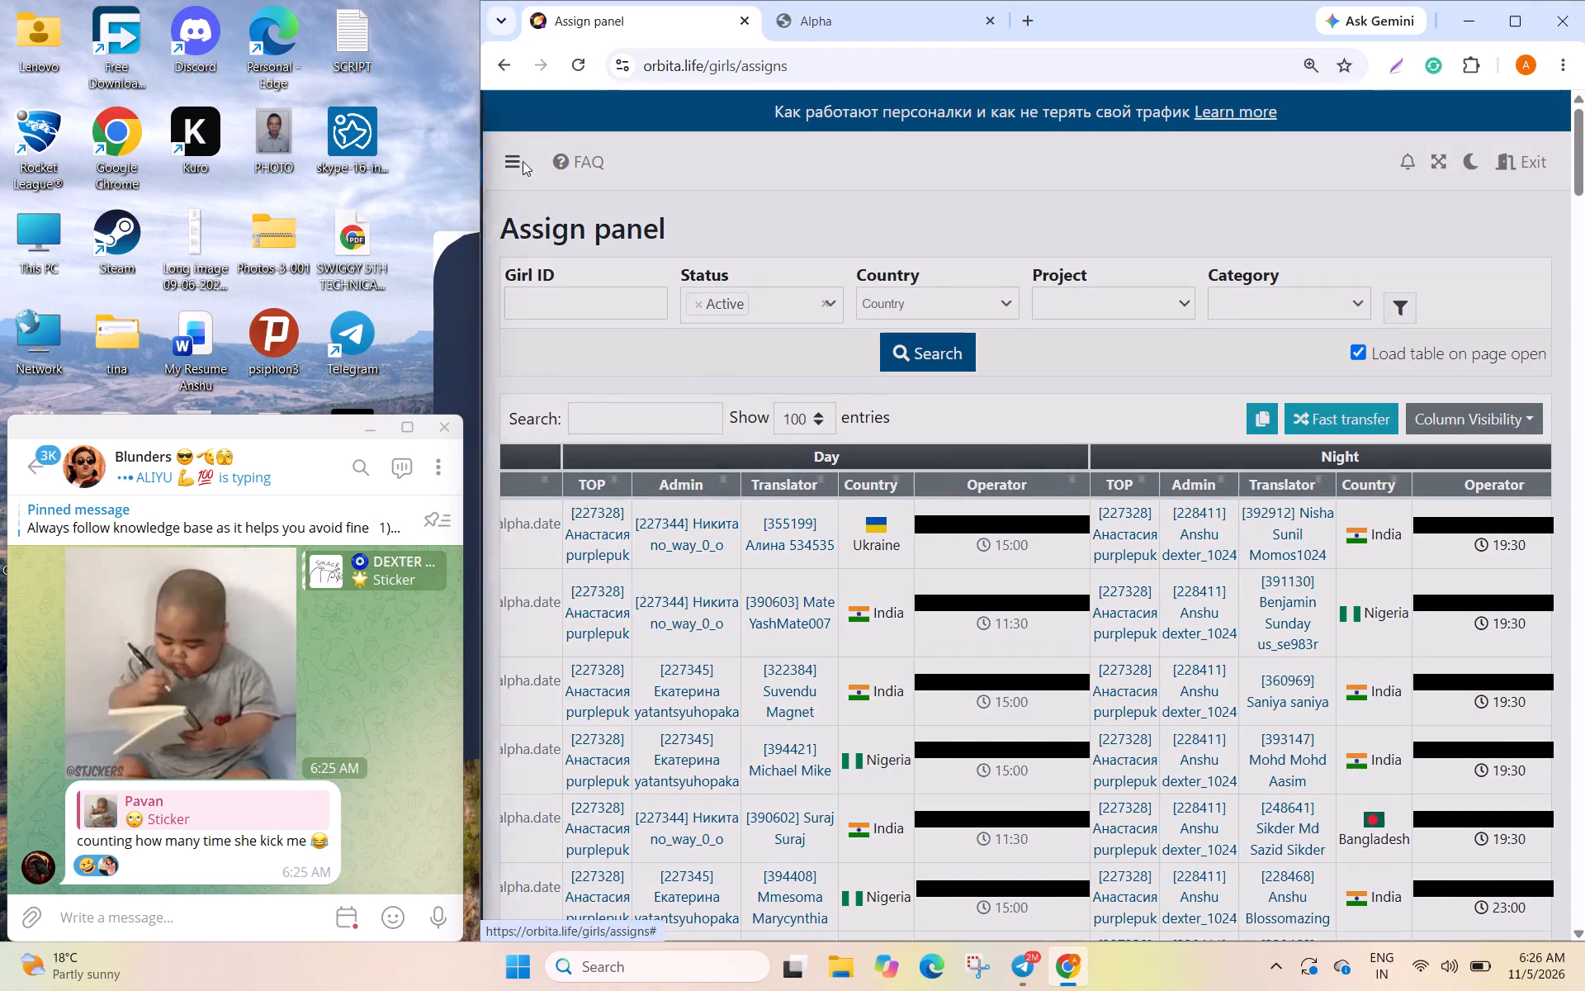
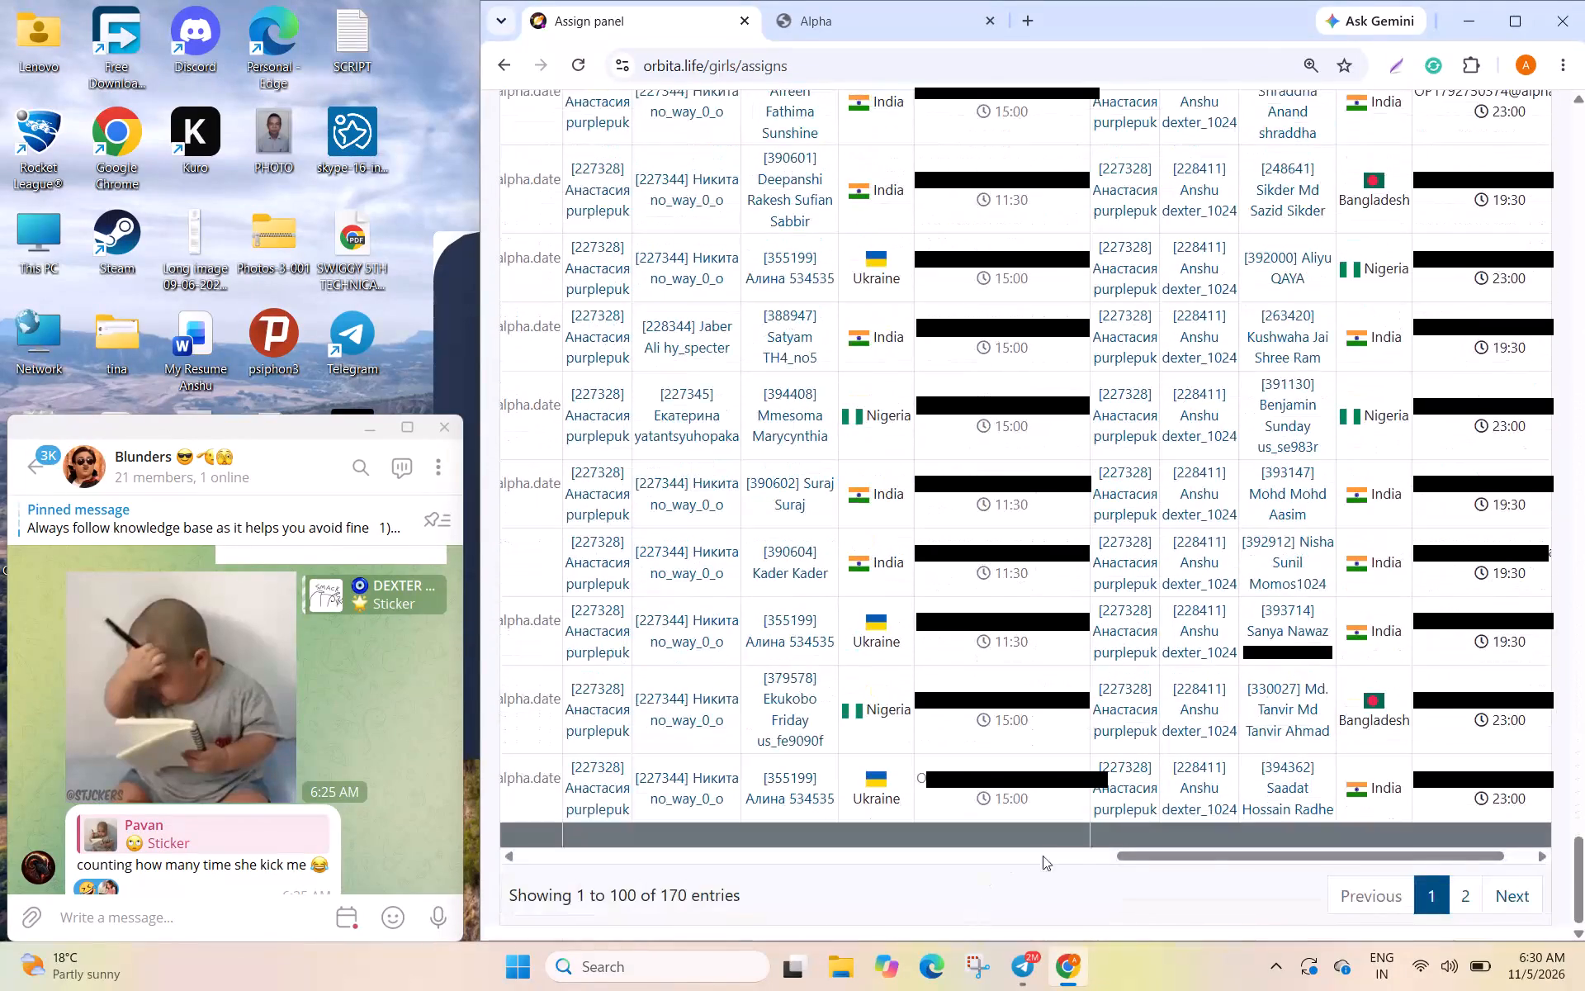
# Examine the profile ID and name columns of the Assign panel's table for the row matching "benj".
pyautogui.moveTo(1125, 850); pyautogui.dragTo(199, 840)
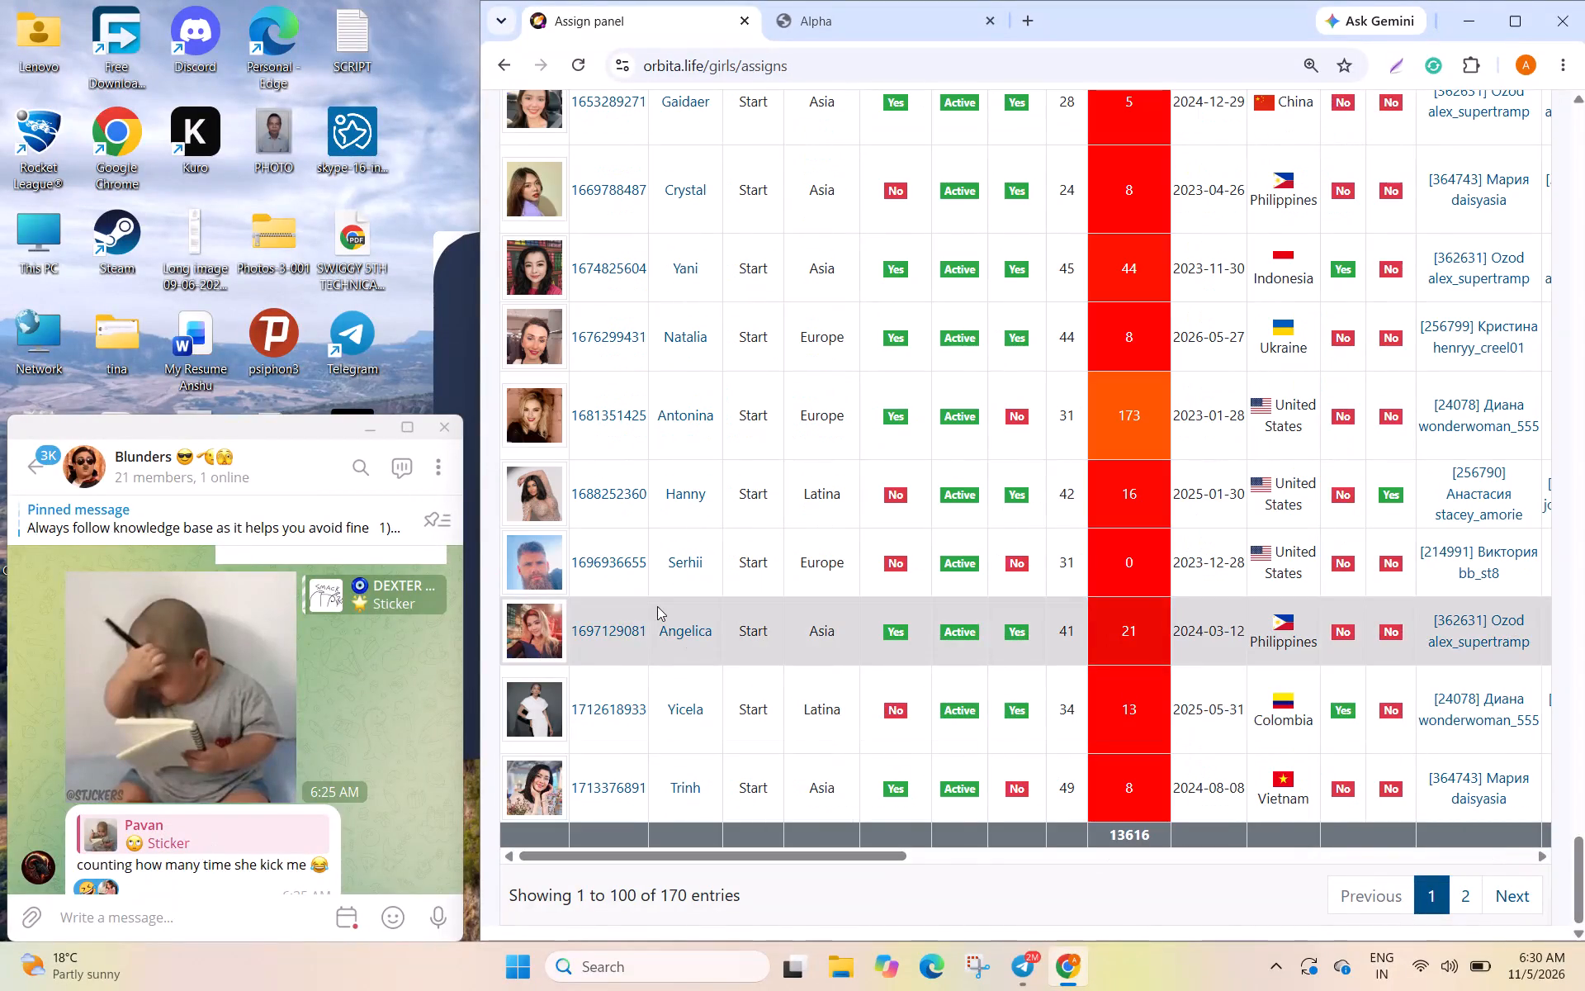
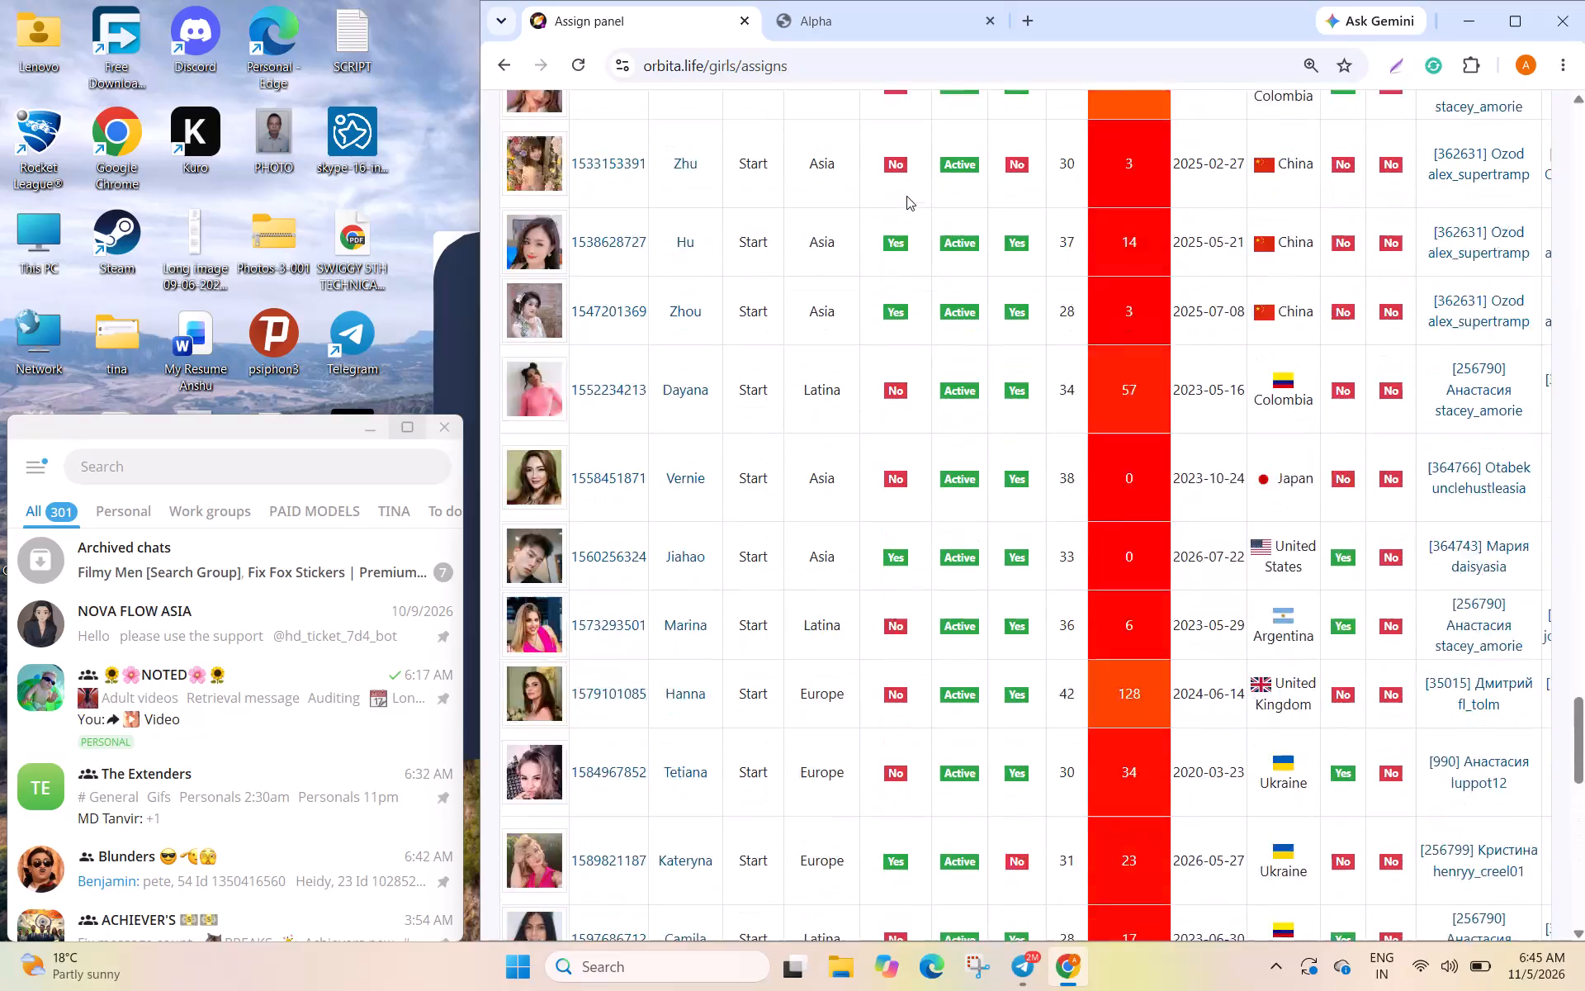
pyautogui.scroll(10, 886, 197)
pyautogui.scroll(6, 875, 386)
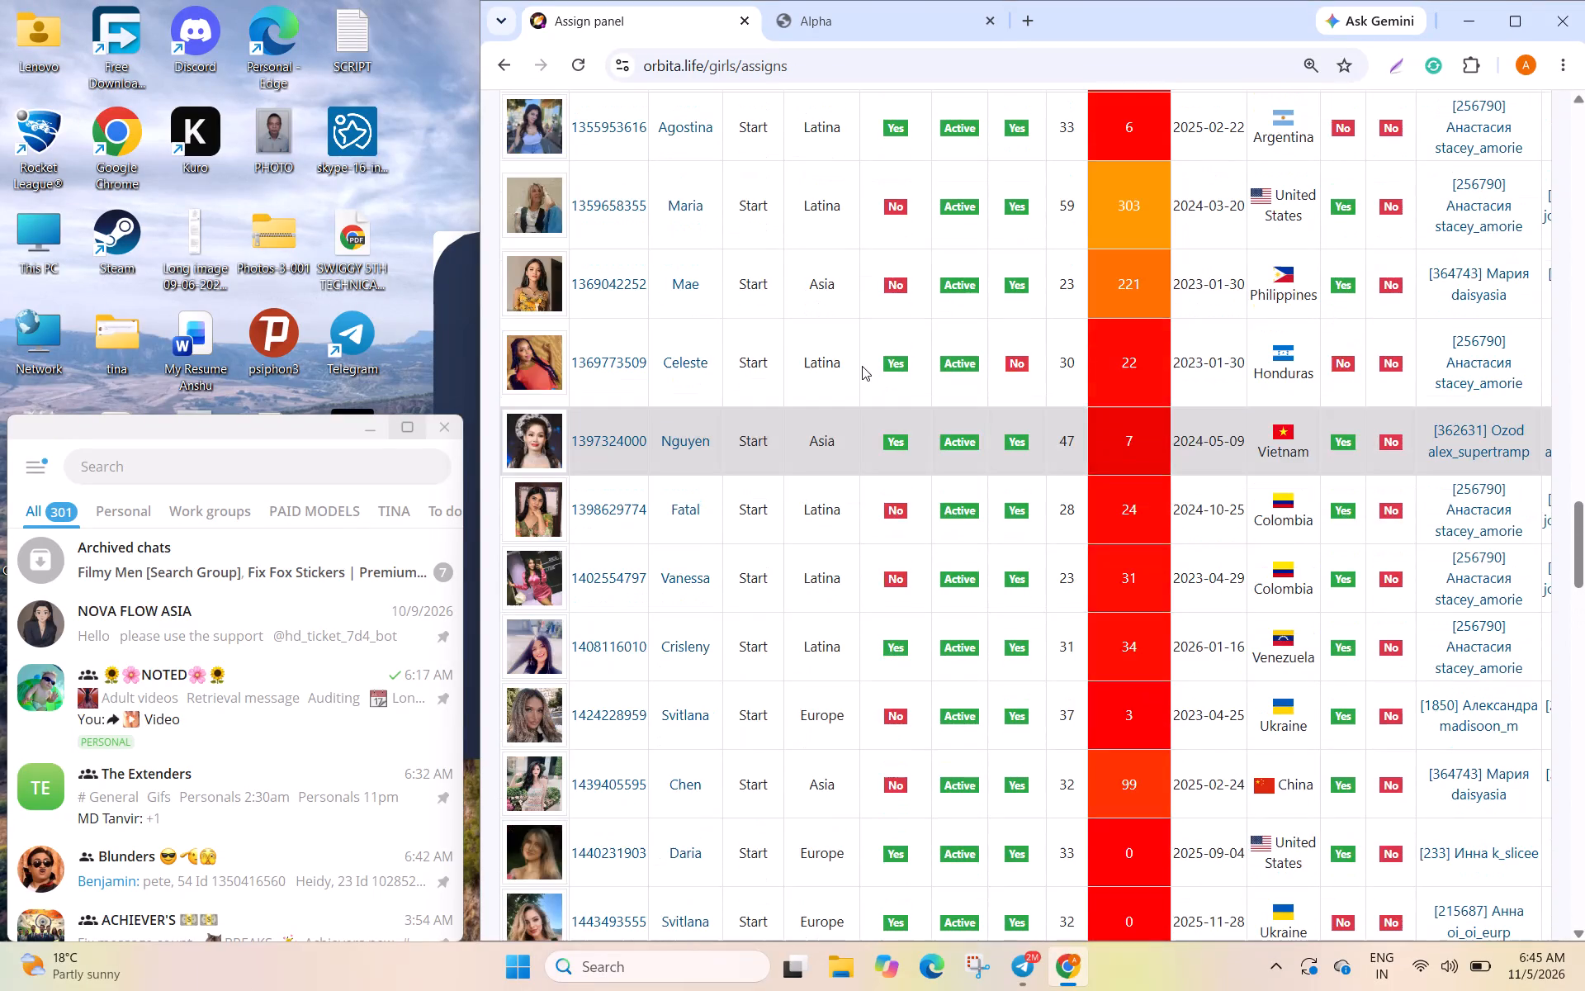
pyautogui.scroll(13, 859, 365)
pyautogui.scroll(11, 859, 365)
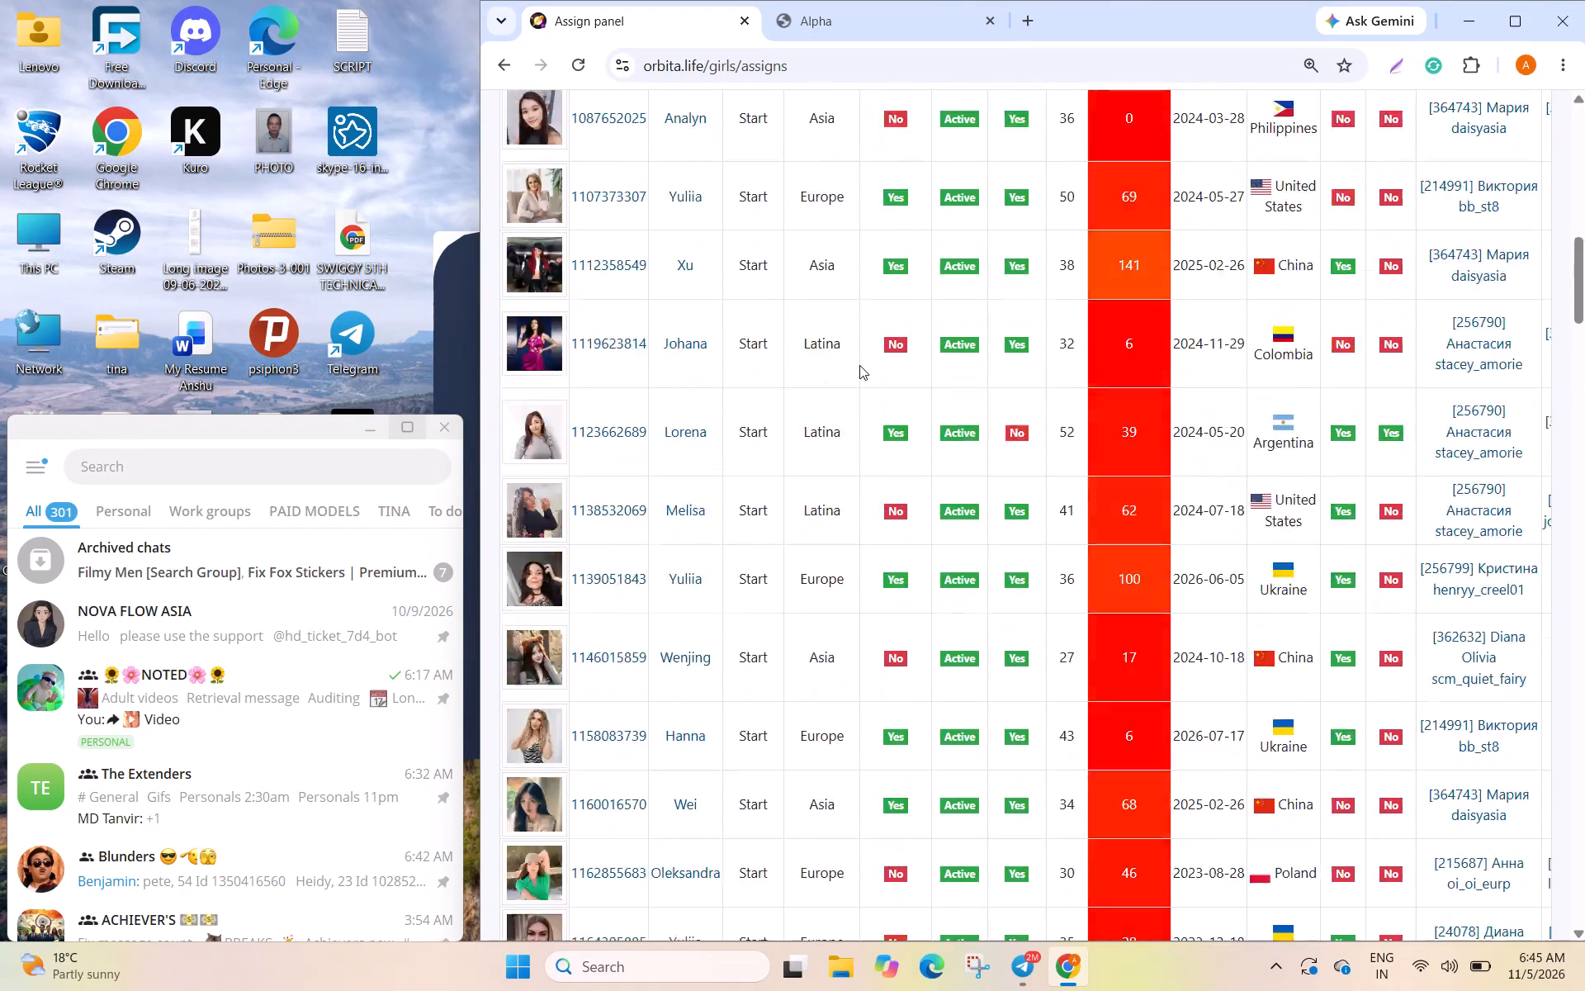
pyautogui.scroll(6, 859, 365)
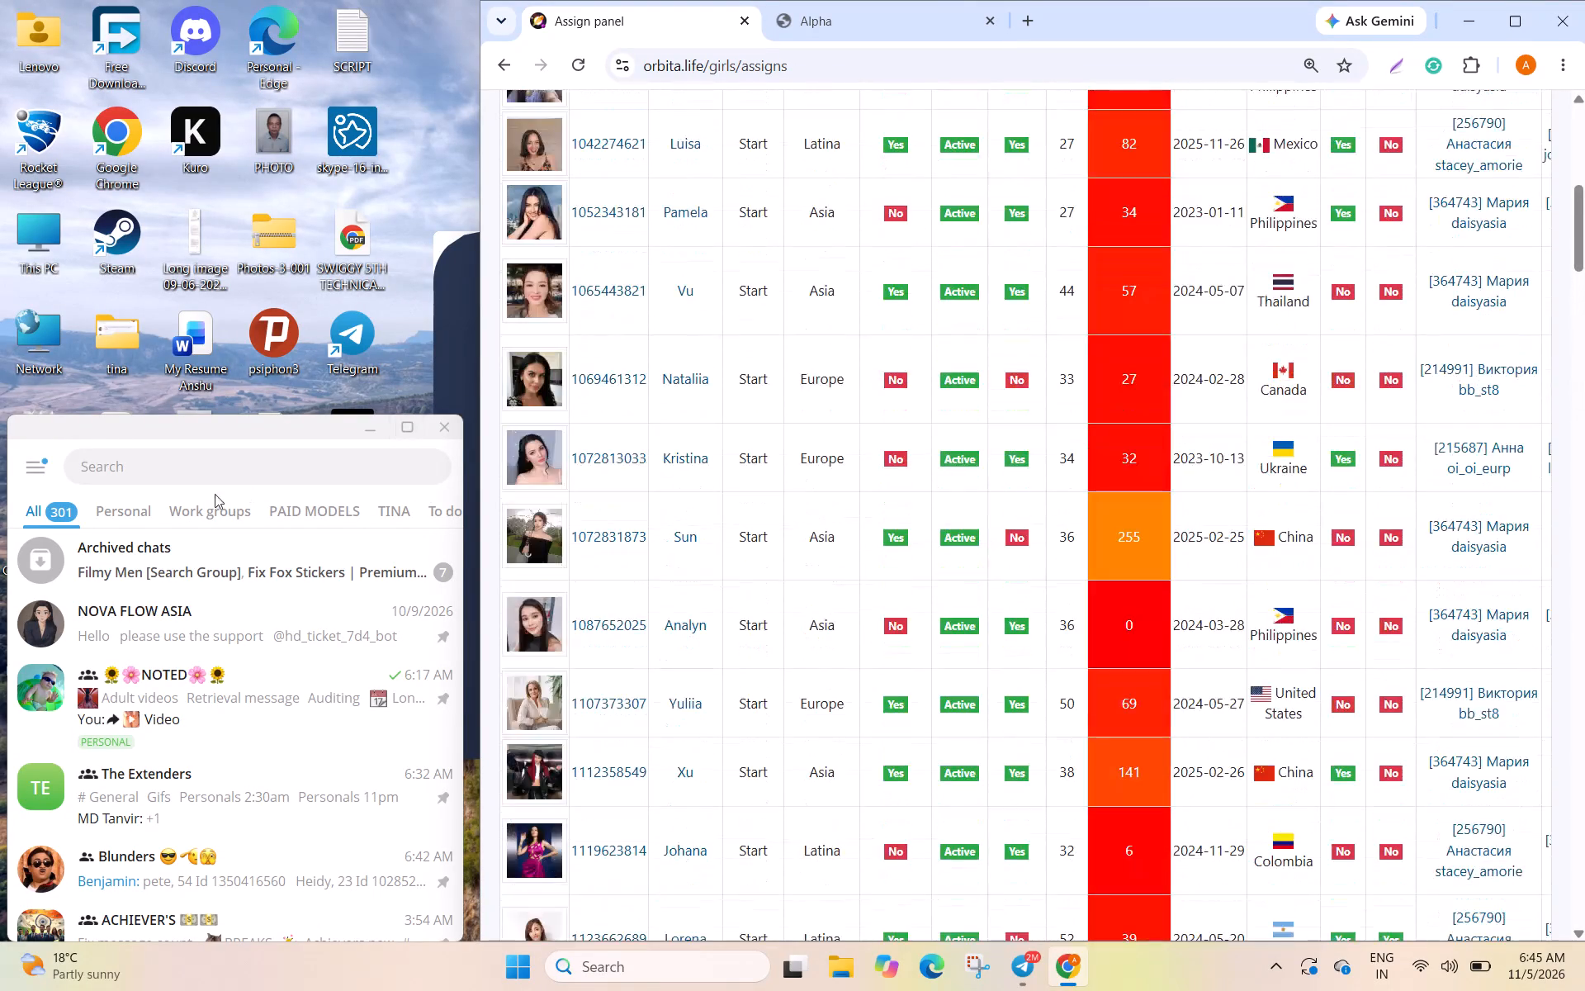
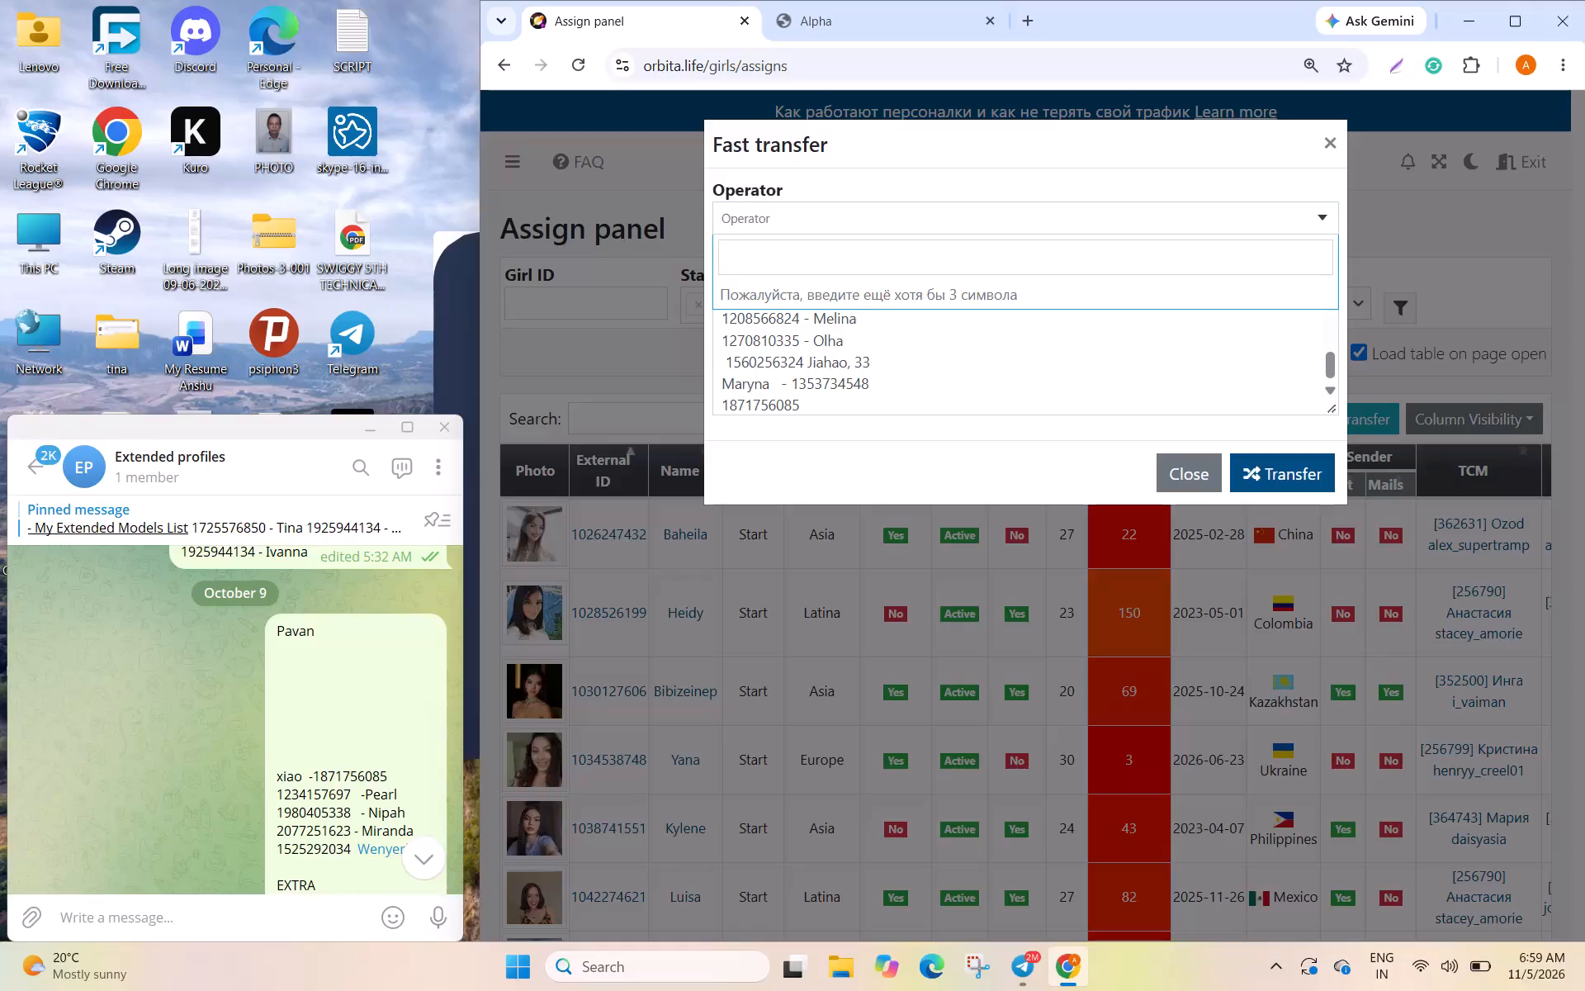
# Set Pavan as the operator in the Fast transfer dialog and transfer the girls' profiles already listed there.
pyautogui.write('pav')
pyautogui.click(925, 301)
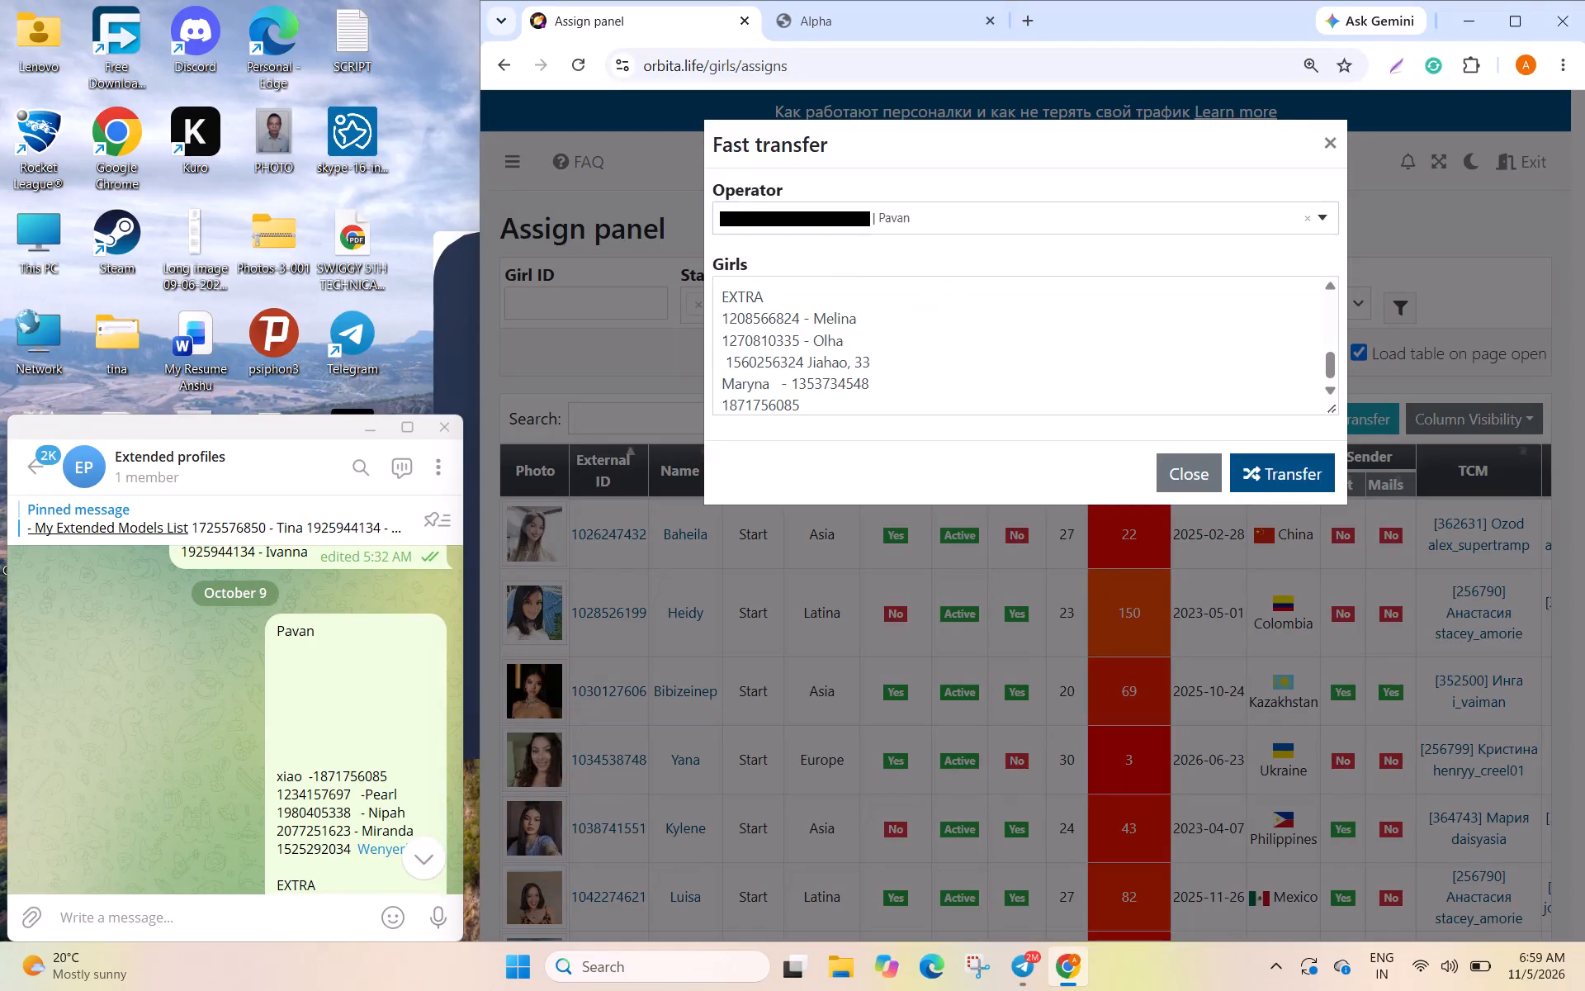
pyautogui.click(1307, 471)
pyautogui.scroll(5, 225, 759)
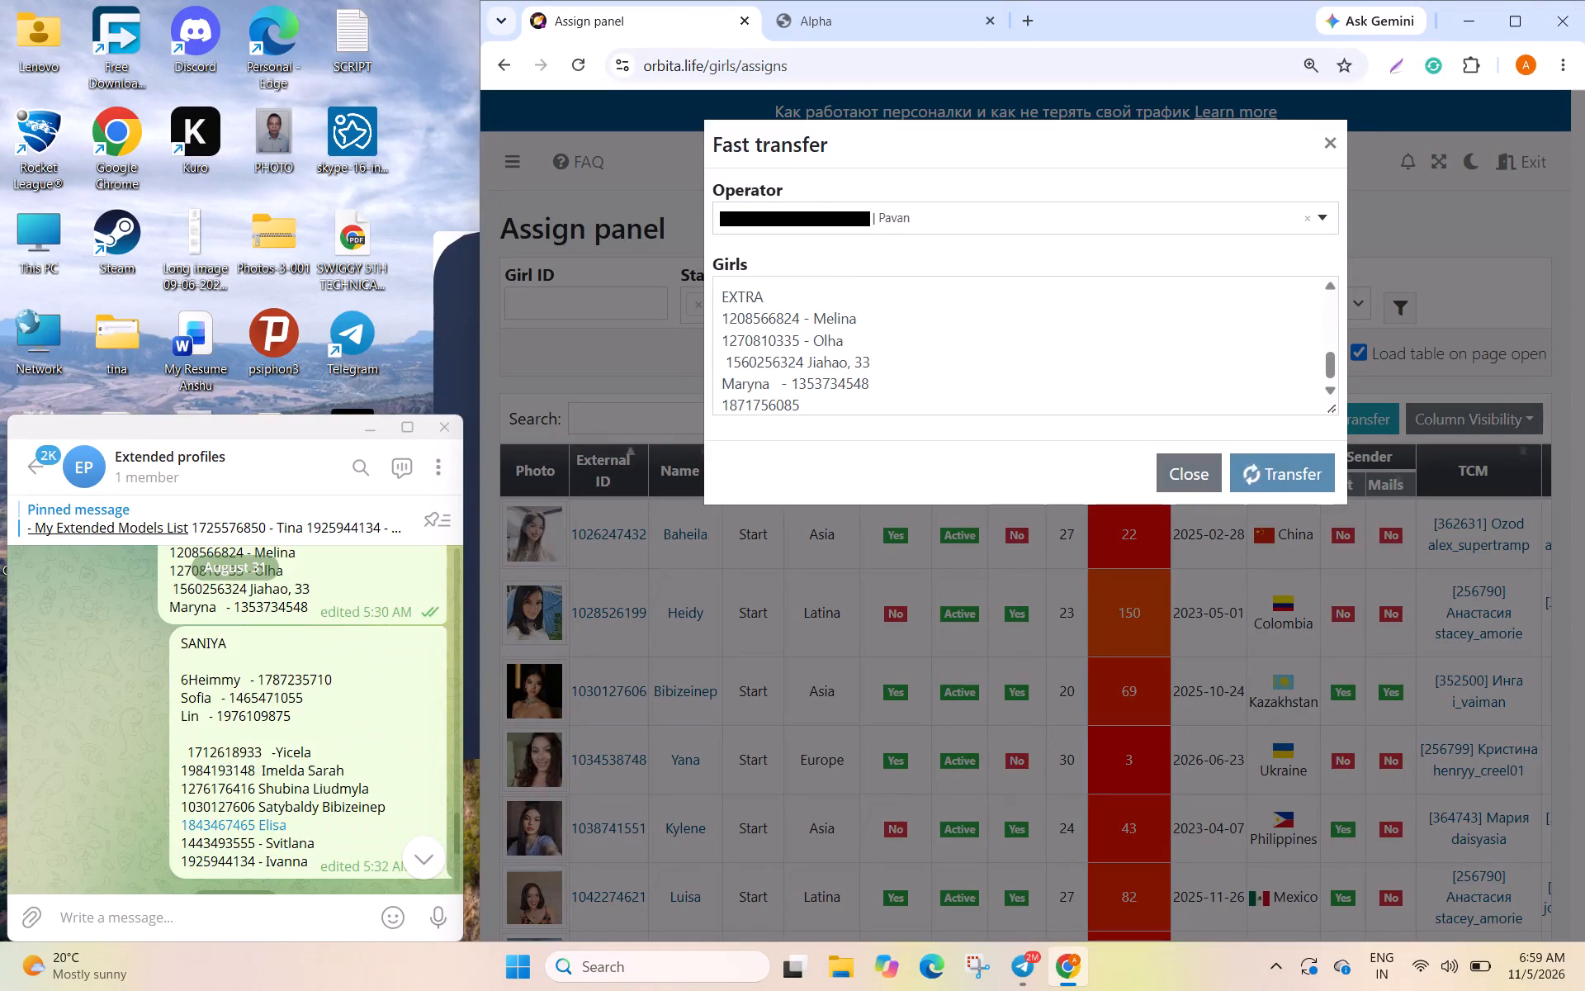
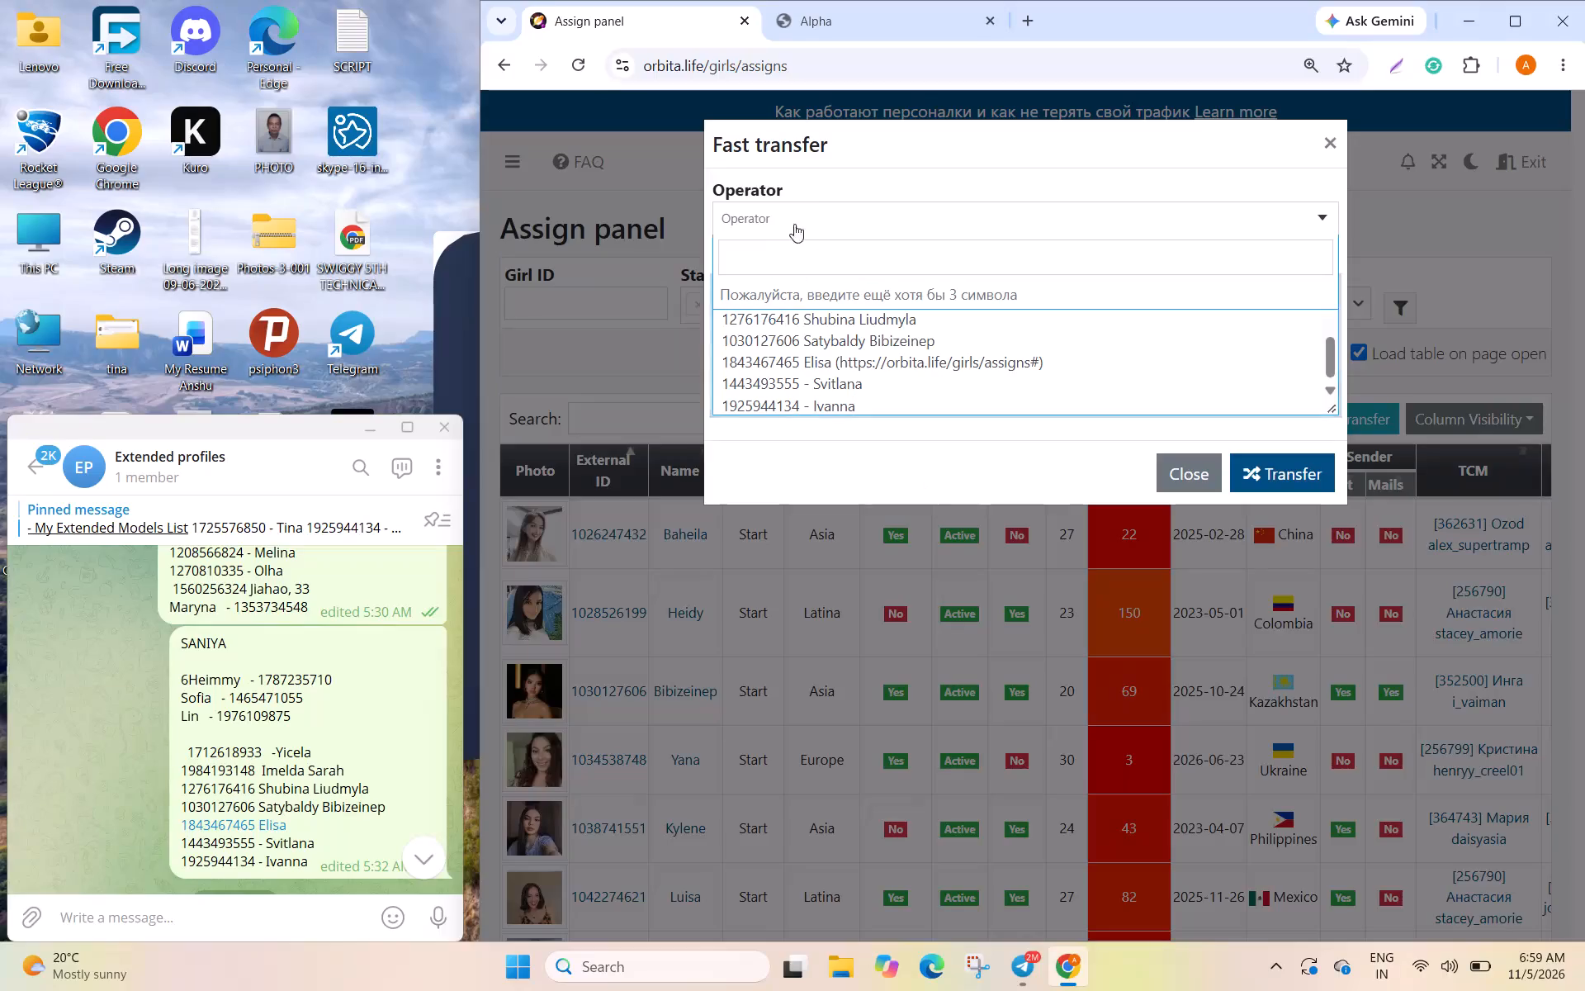
# Fast transfer the entered SANIYA list of girls to the second operator matching "san".
pyautogui.click(752, 255)
pyautogui.write('san')
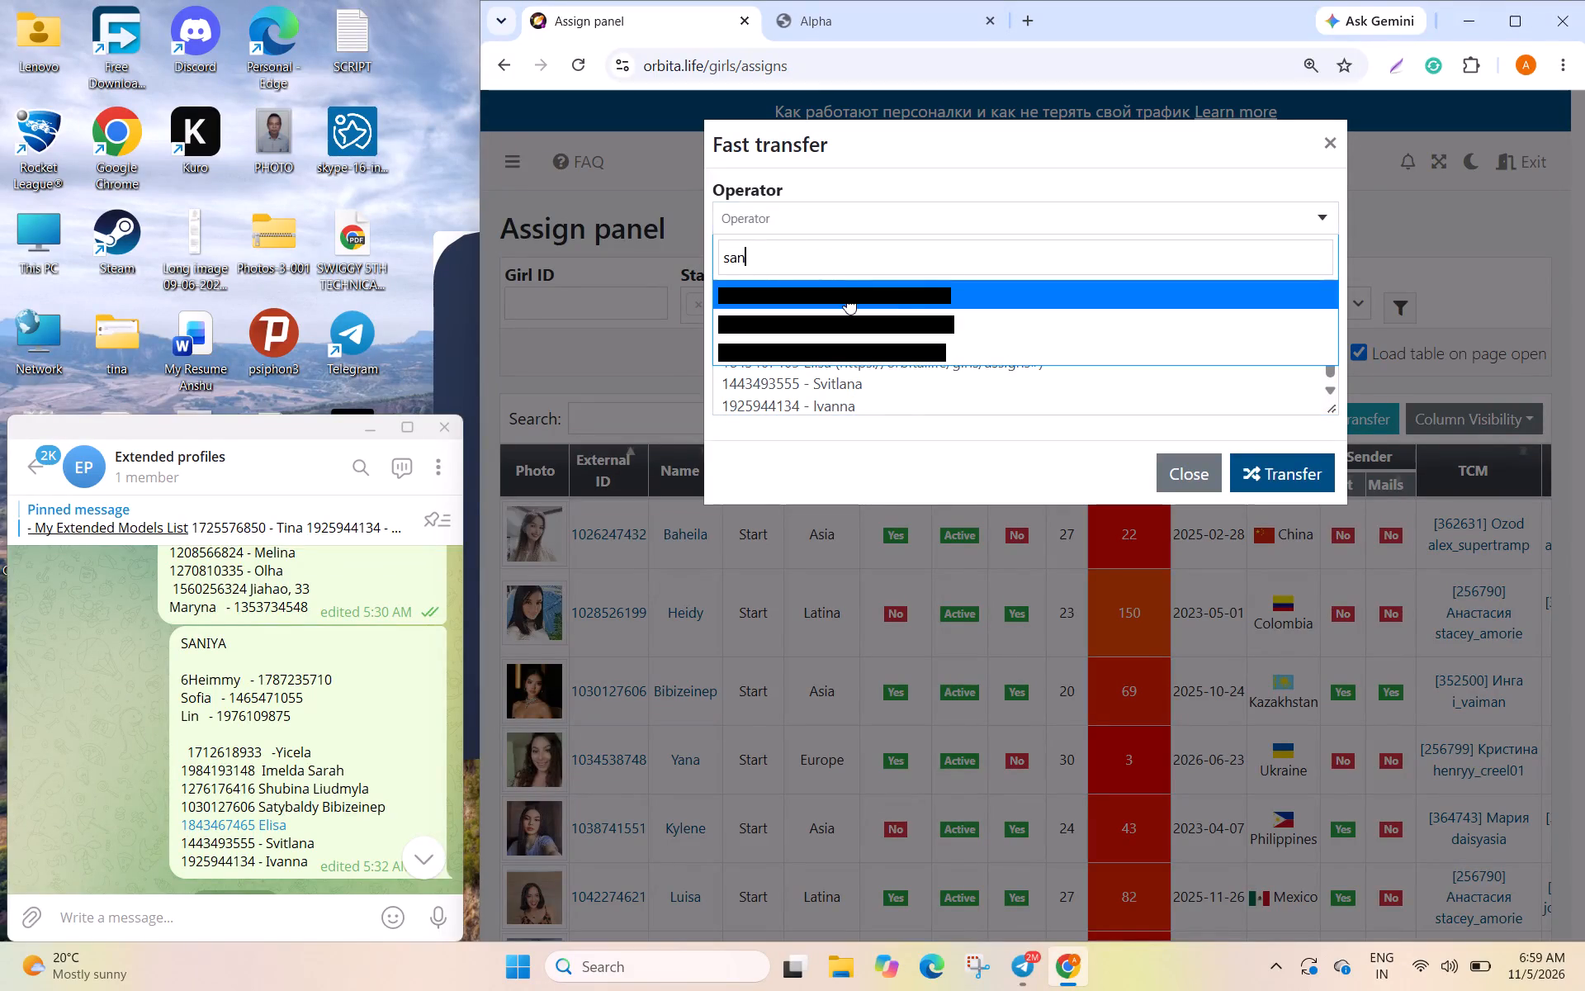
pyautogui.click(906, 325)
pyautogui.click(1294, 470)
# Look through the earlier profile ID lists in the Extended profiles chat for the next list.
pyautogui.scroll(3, 285, 698)
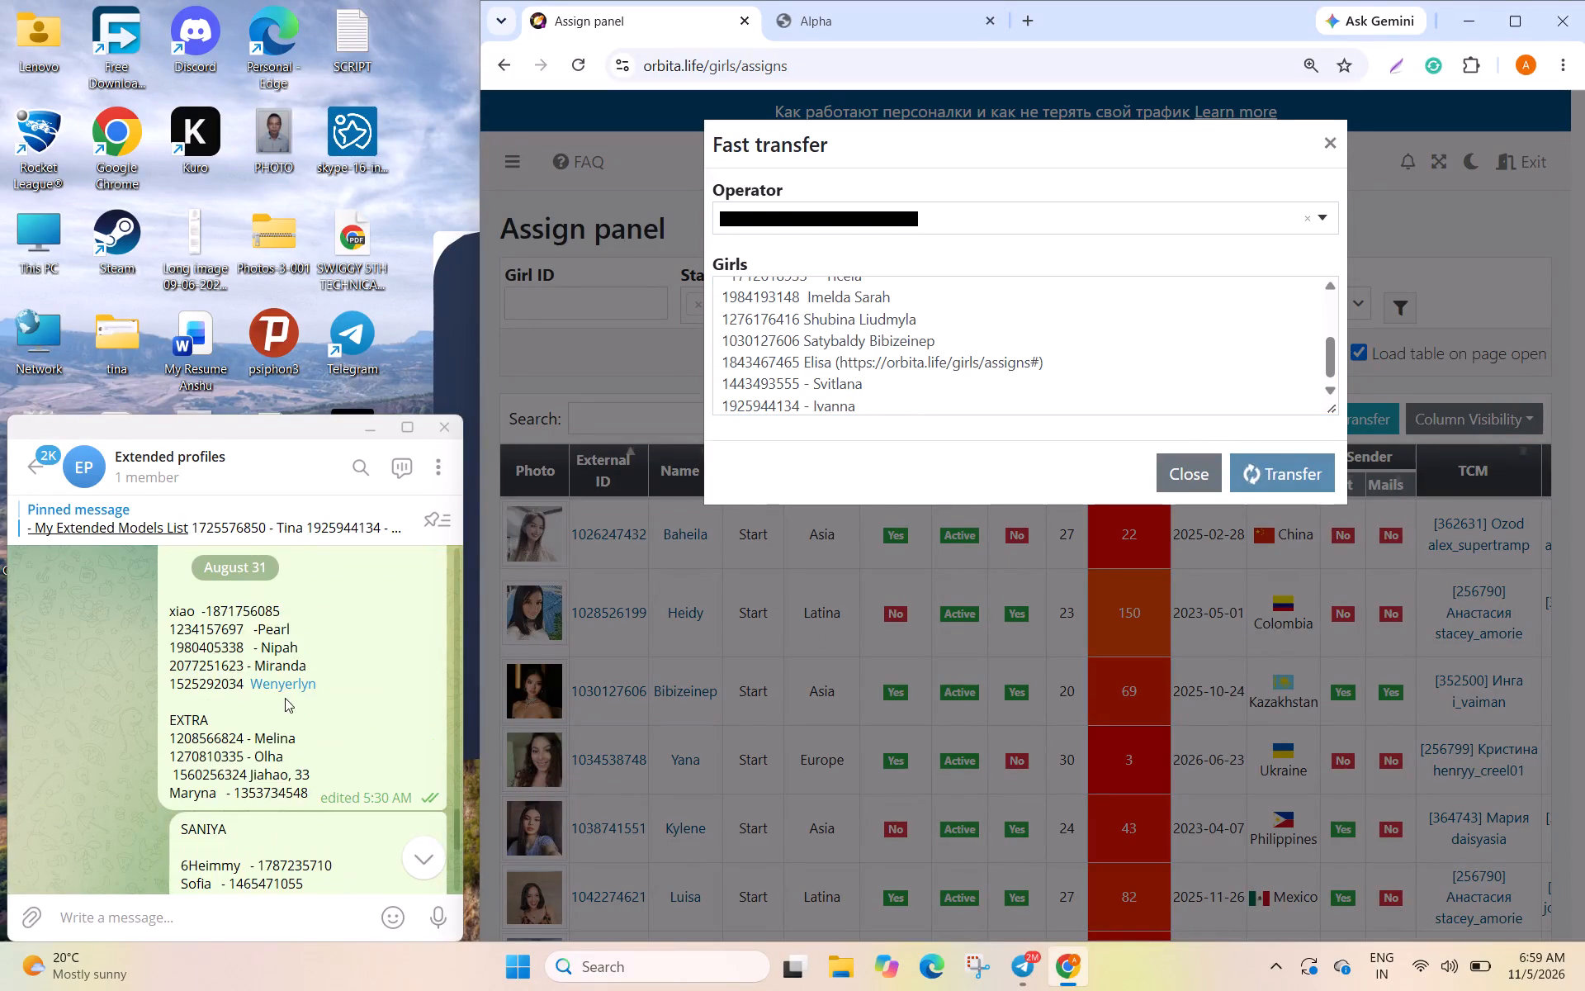
pyautogui.scroll(5, 226, 680)
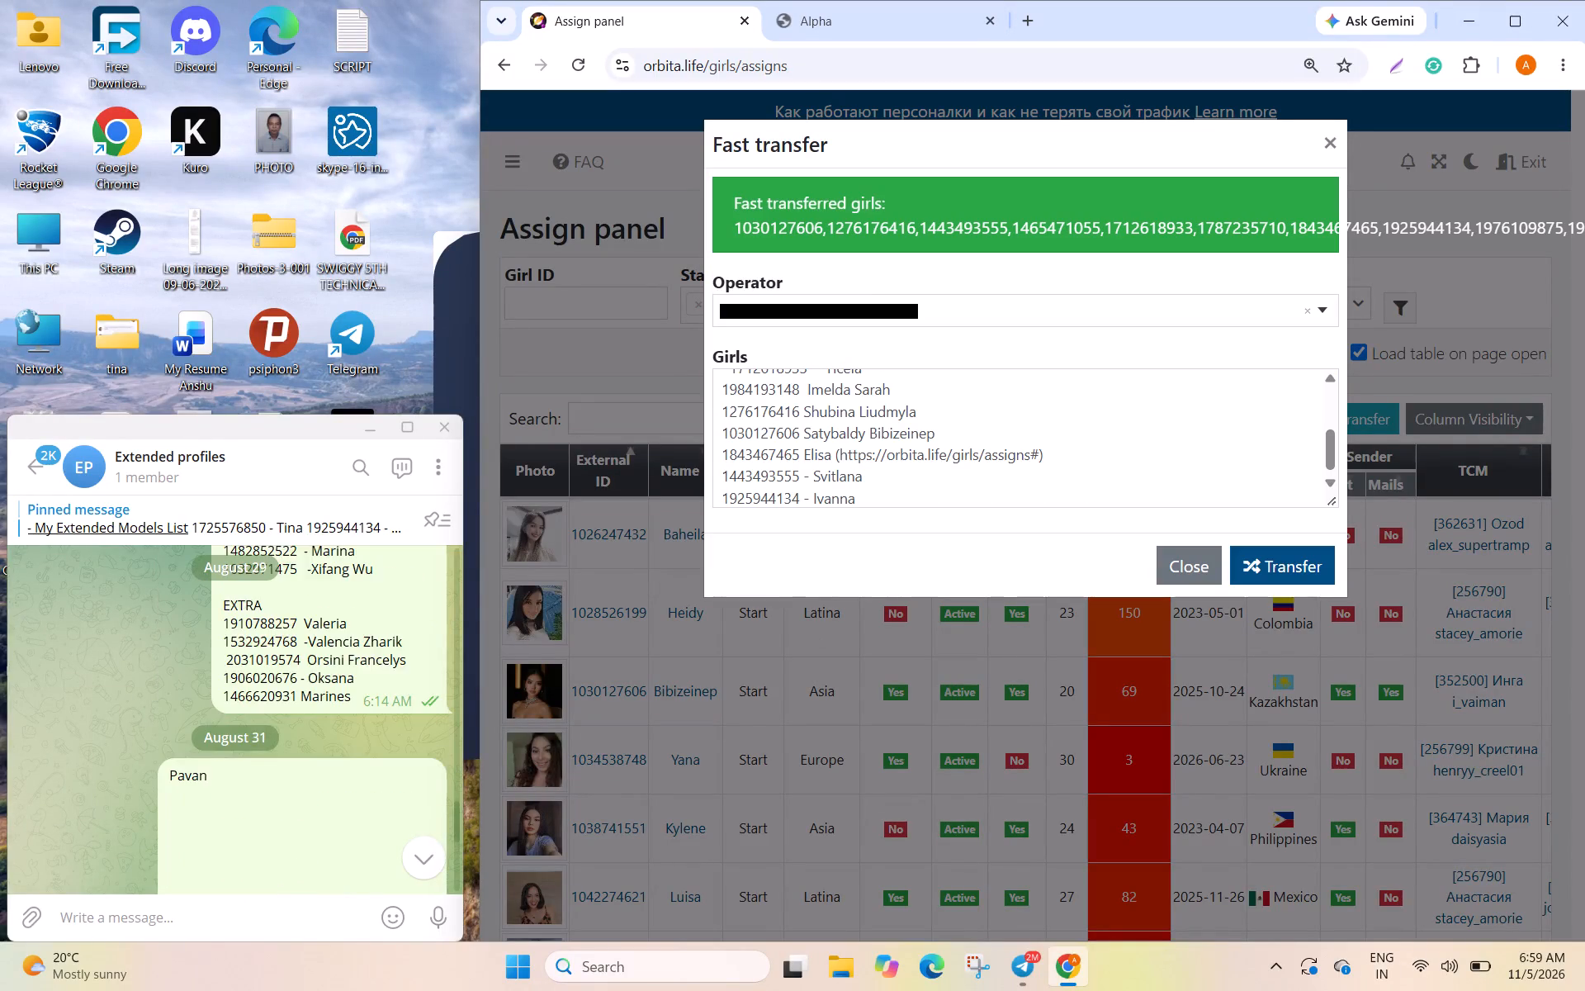
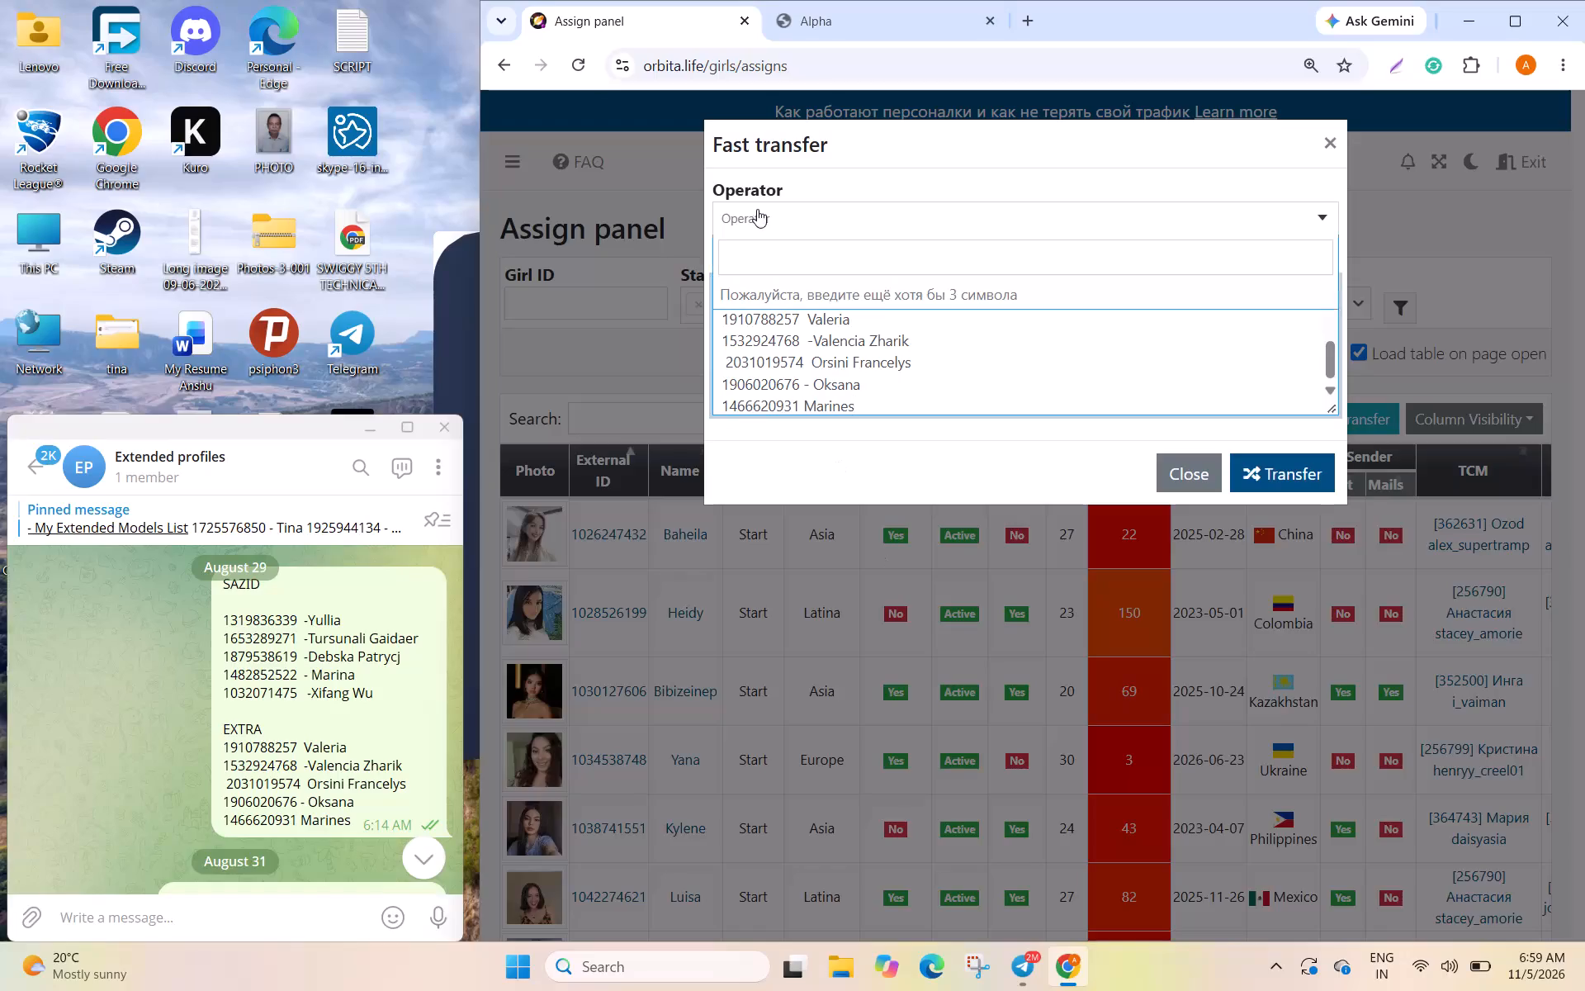
# Fast transfer the entered SAZID list of girls, including its EXTRA profiles, to the operator matching "saz".
pyautogui.click(736, 263)
pyautogui.write('saz')
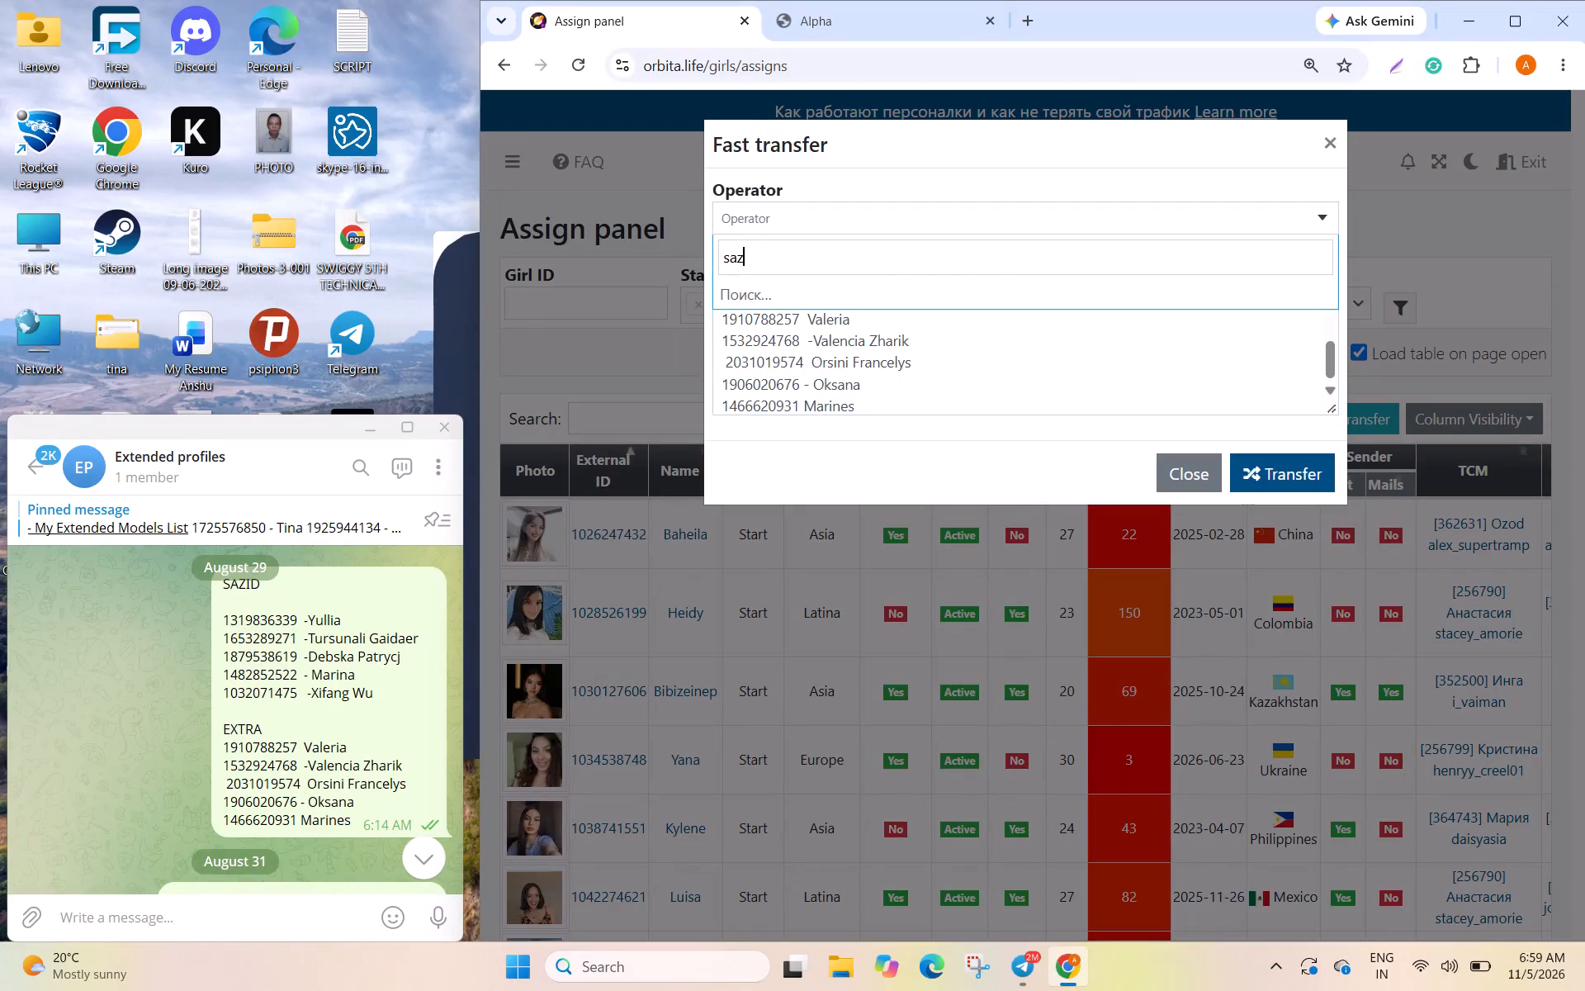
pyautogui.click(878, 285)
pyautogui.click(1251, 468)
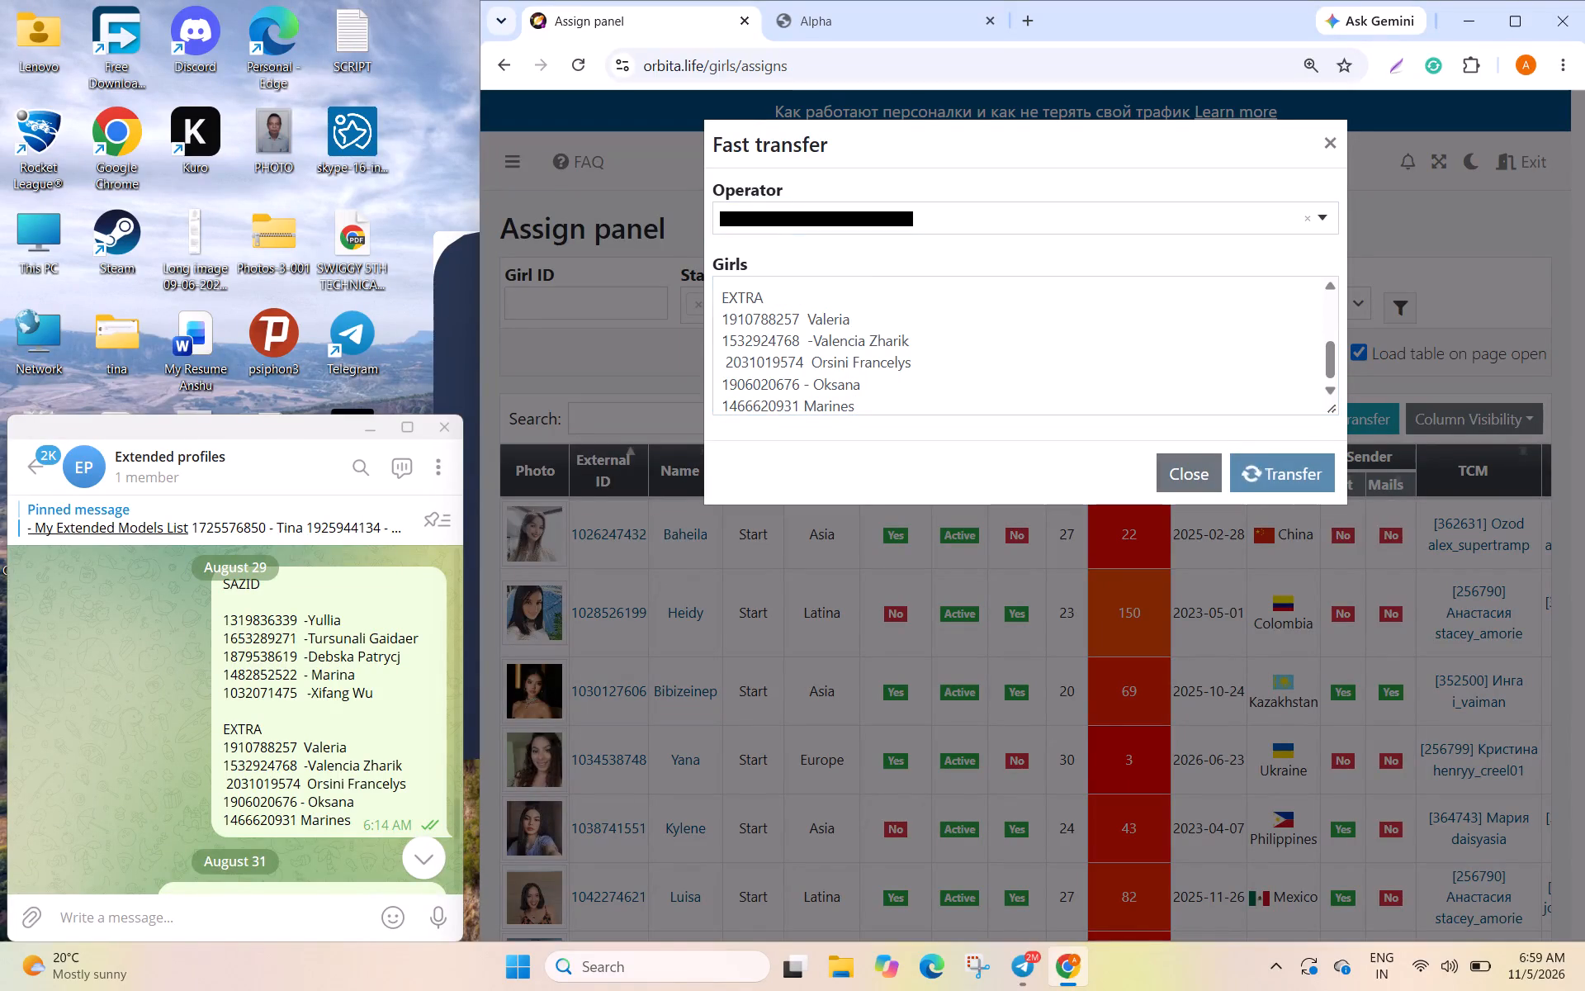
# Look through the earlier messages in the Extended profiles chat for the next operator's profile list.
pyautogui.scroll(4, 347, 726)
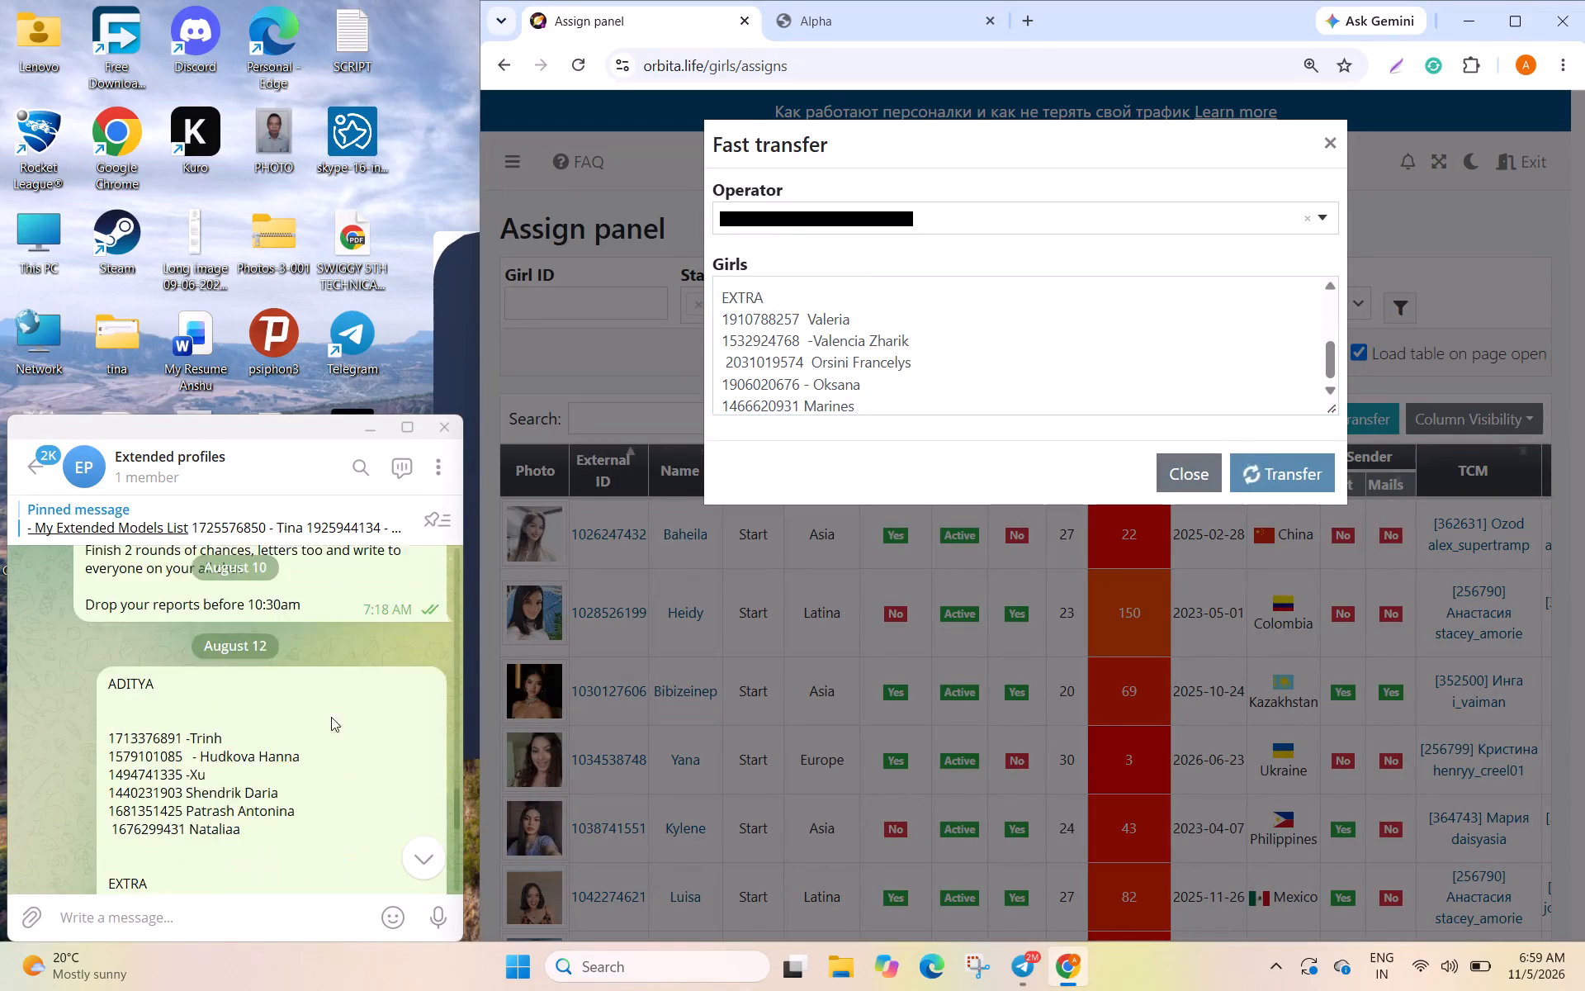
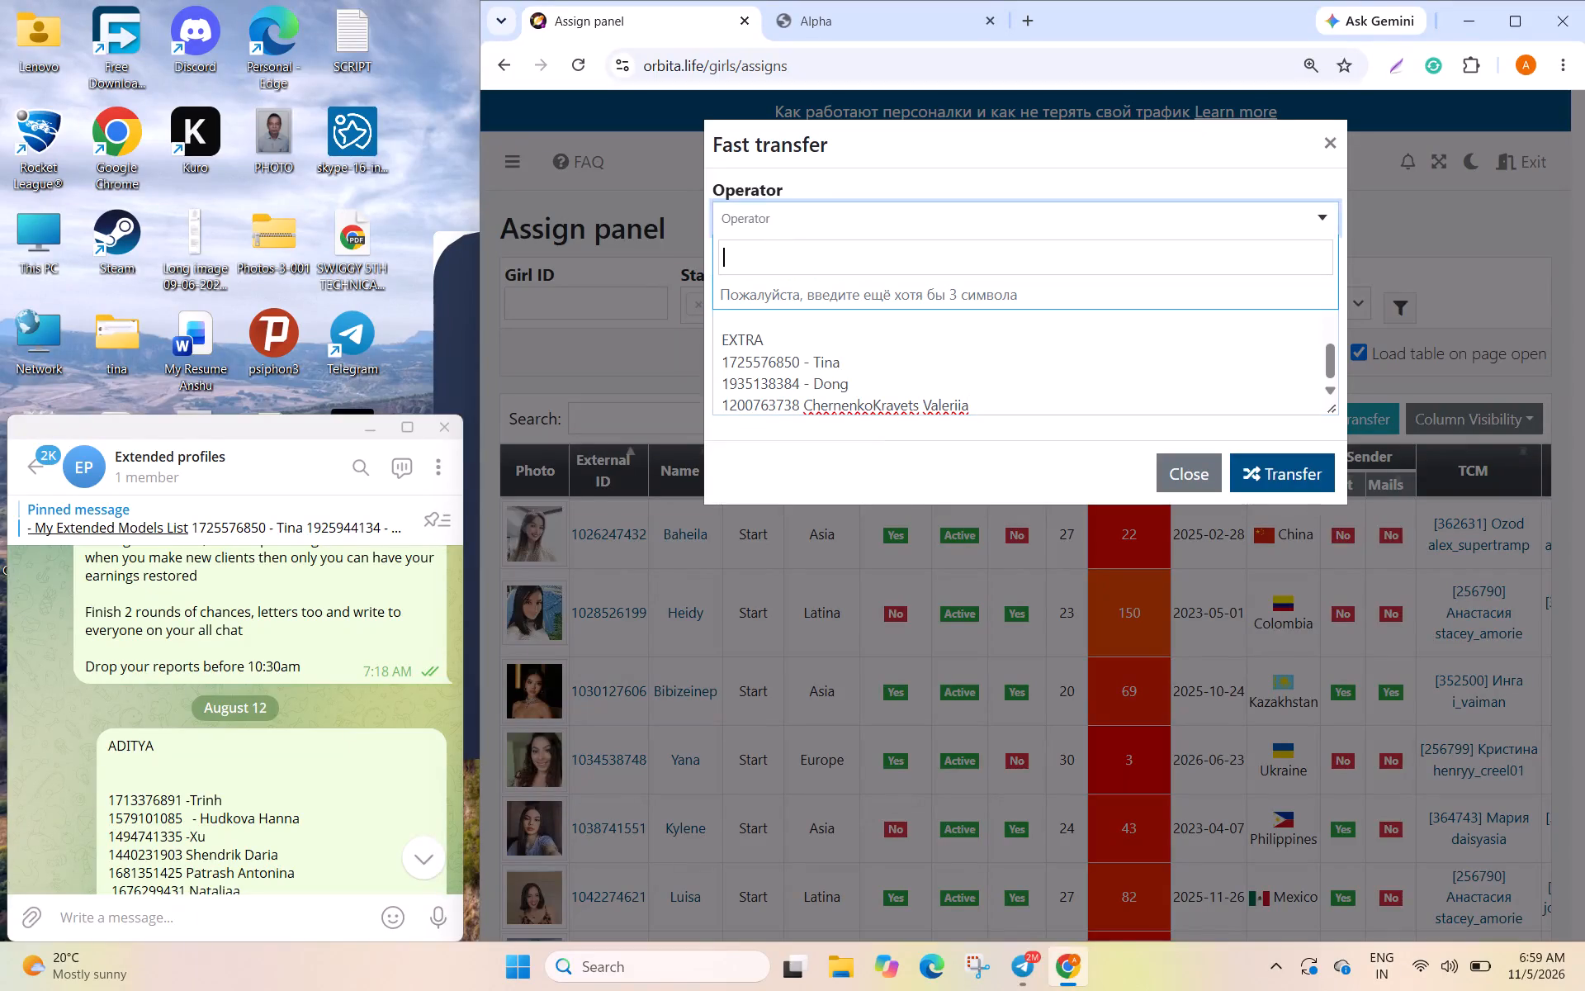
# Fast transfer the entered ADITYA list of girls, including its EXTRA profiles, to the operator matching "saa".
pyautogui.click(764, 262)
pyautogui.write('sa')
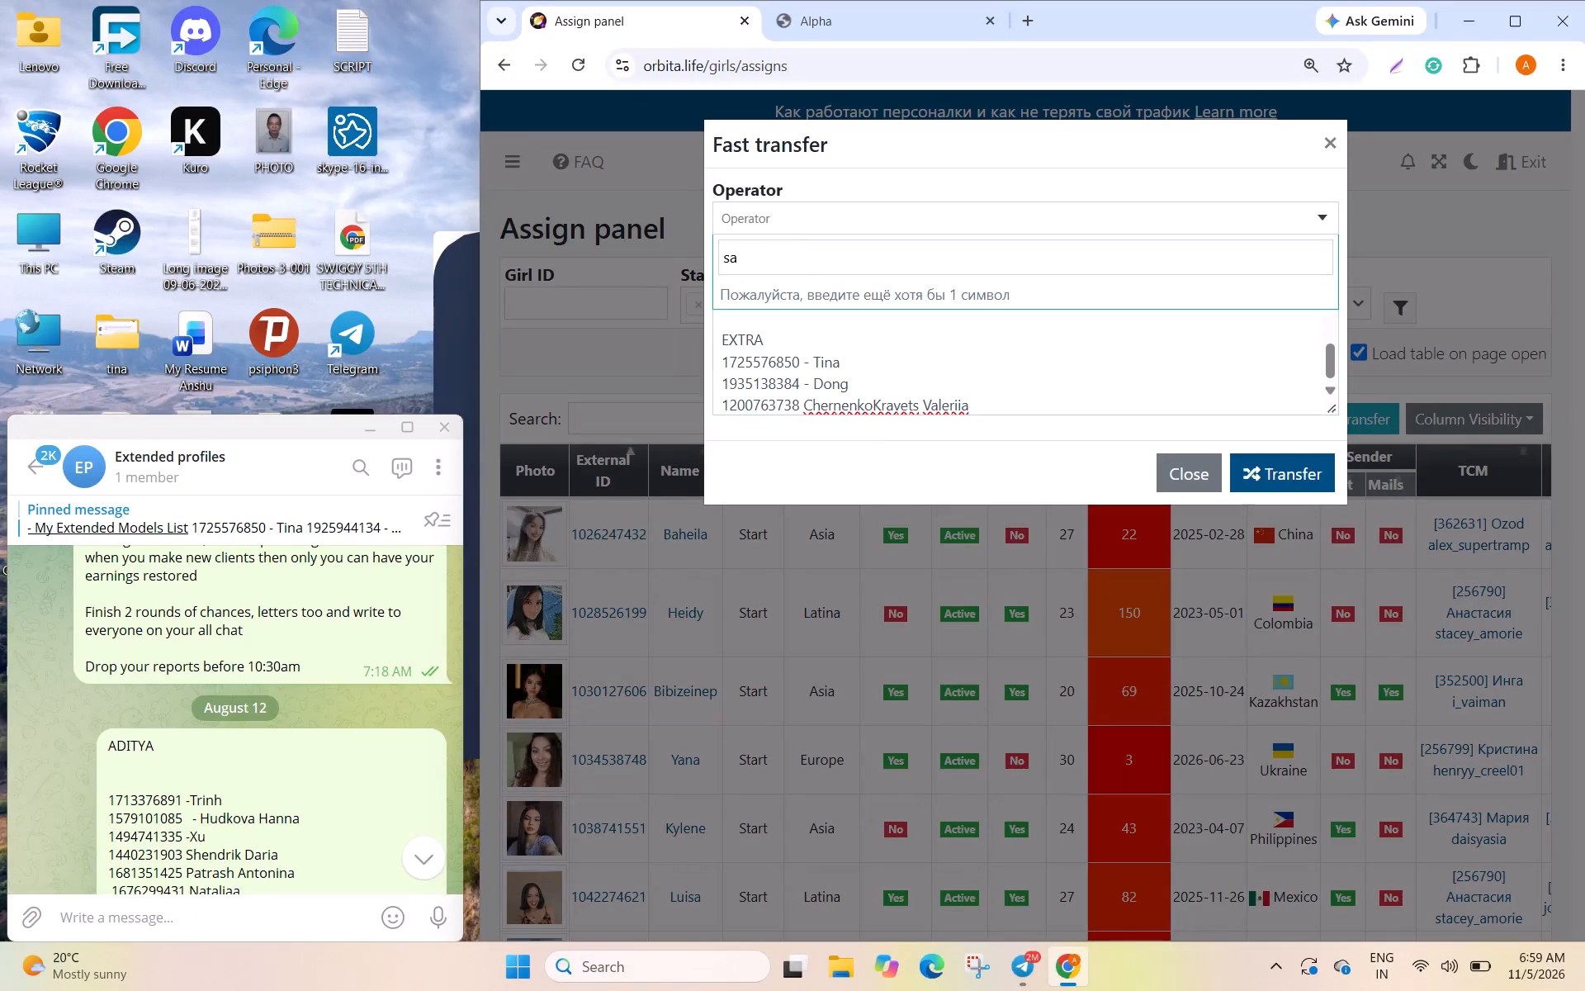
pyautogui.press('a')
pyautogui.click(840, 300)
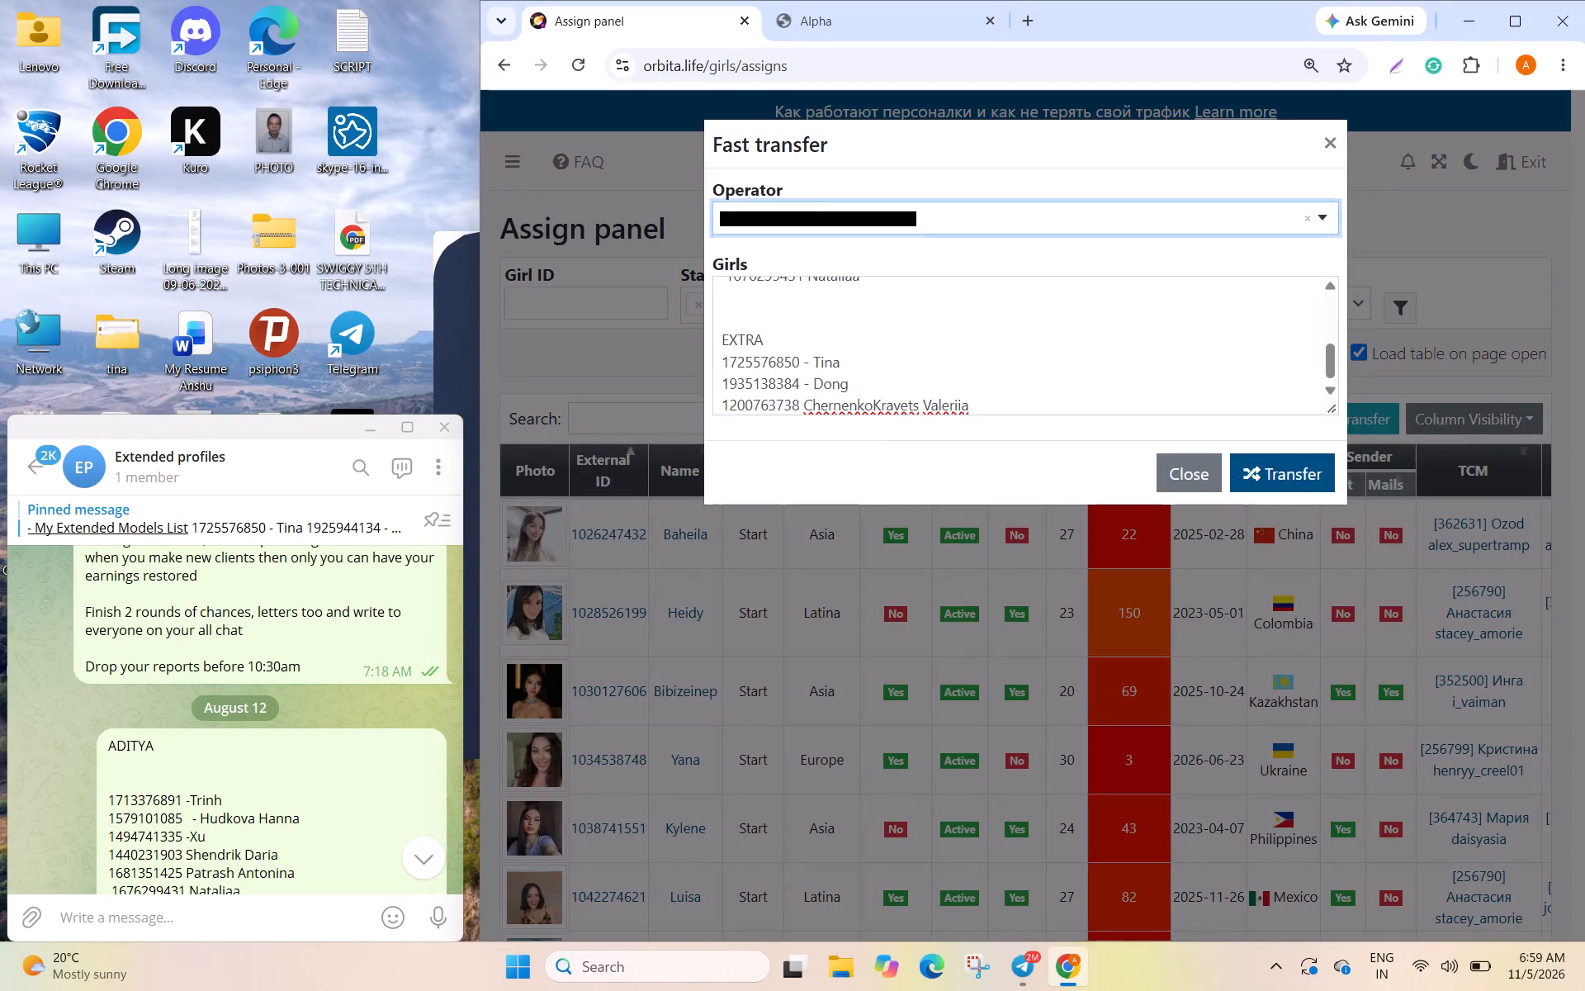
pyautogui.click(1272, 475)
# Look through the earlier messages in the Extended profiles chat for the next operator's profile list.
pyautogui.scroll(10, 334, 771)
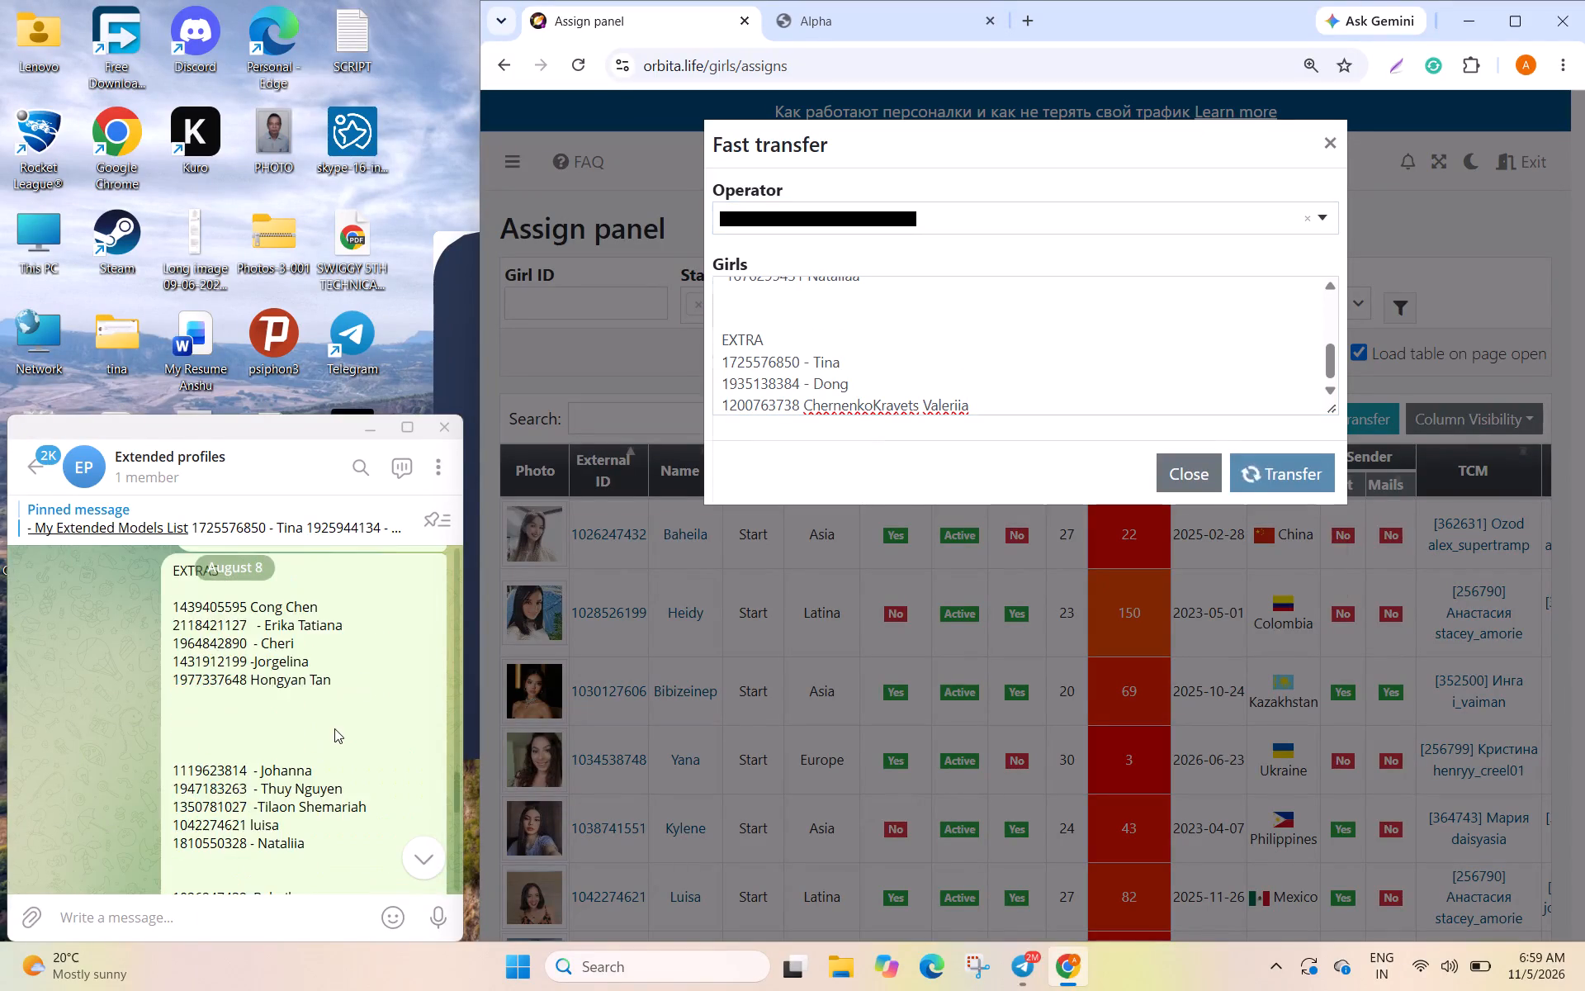
pyautogui.scroll(5, 334, 728)
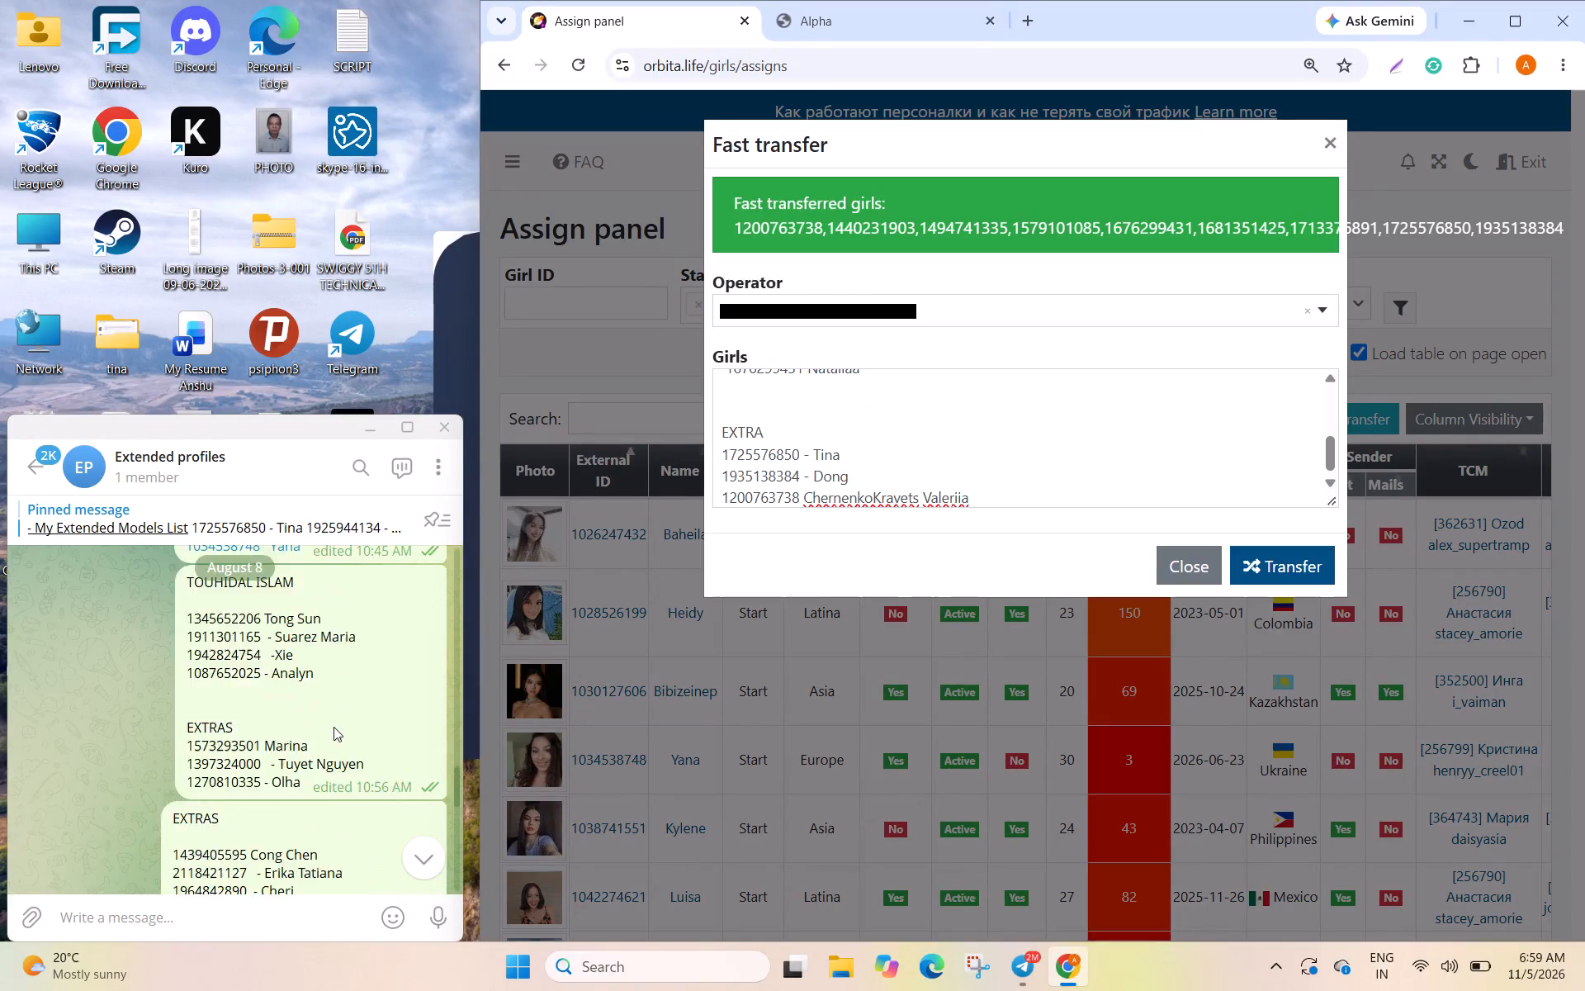
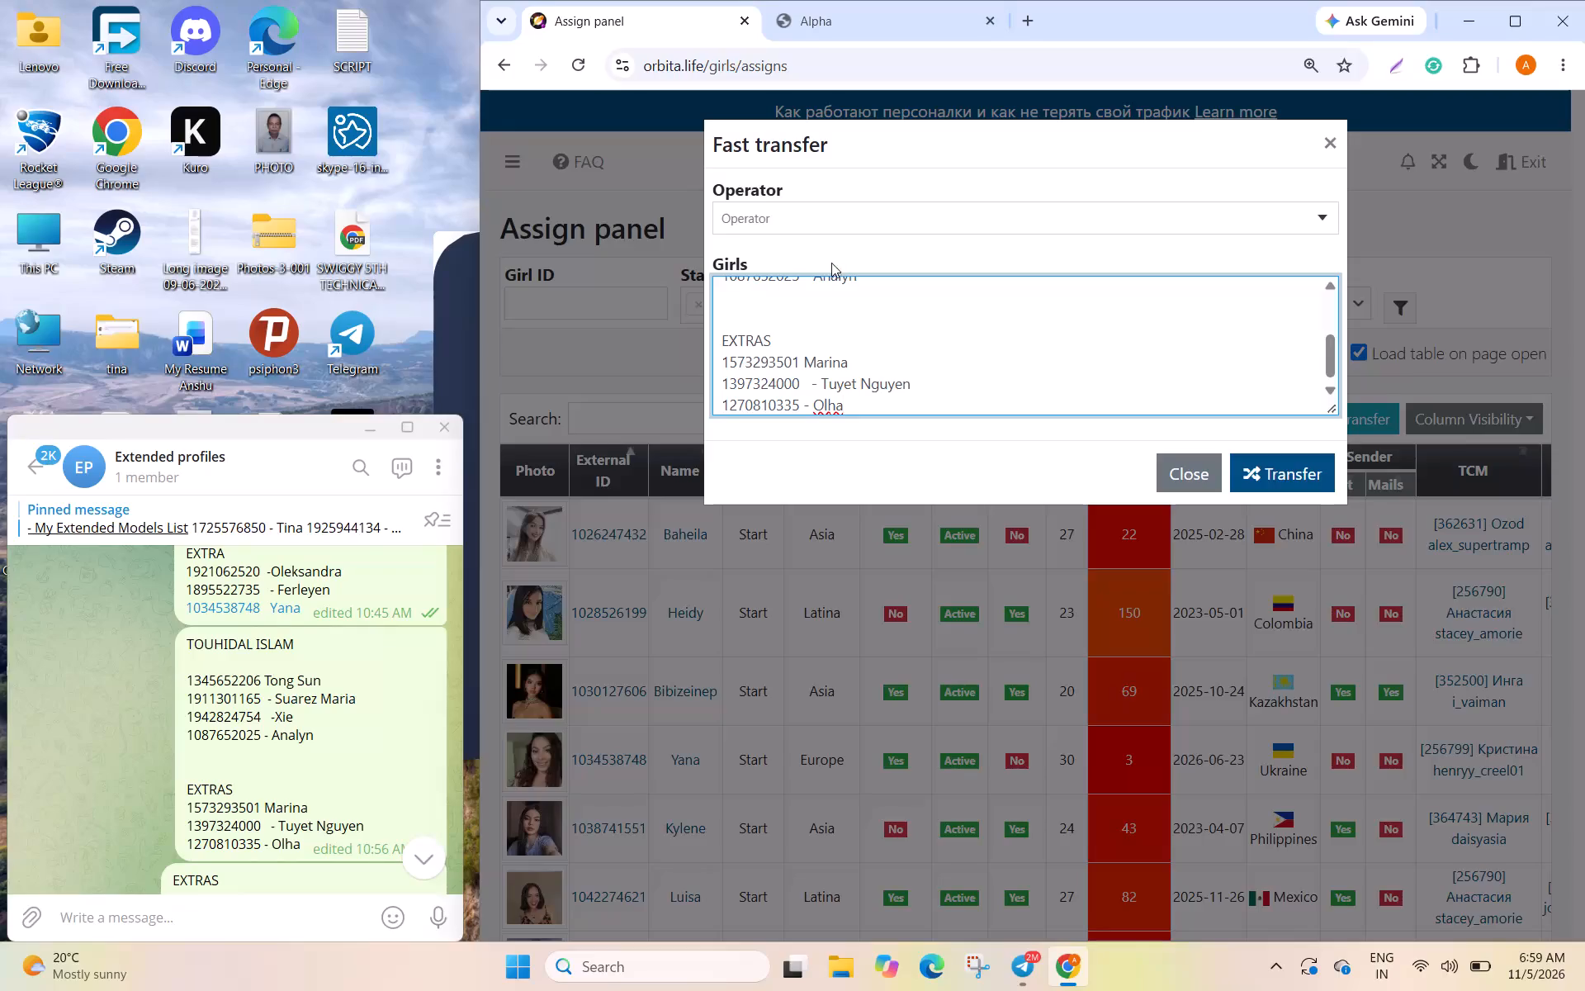
# Fast transfer the entered list of girls, including its EXTRAS profiles, to the operator matching "tou".
pyautogui.click(825, 219)
pyautogui.click(783, 260)
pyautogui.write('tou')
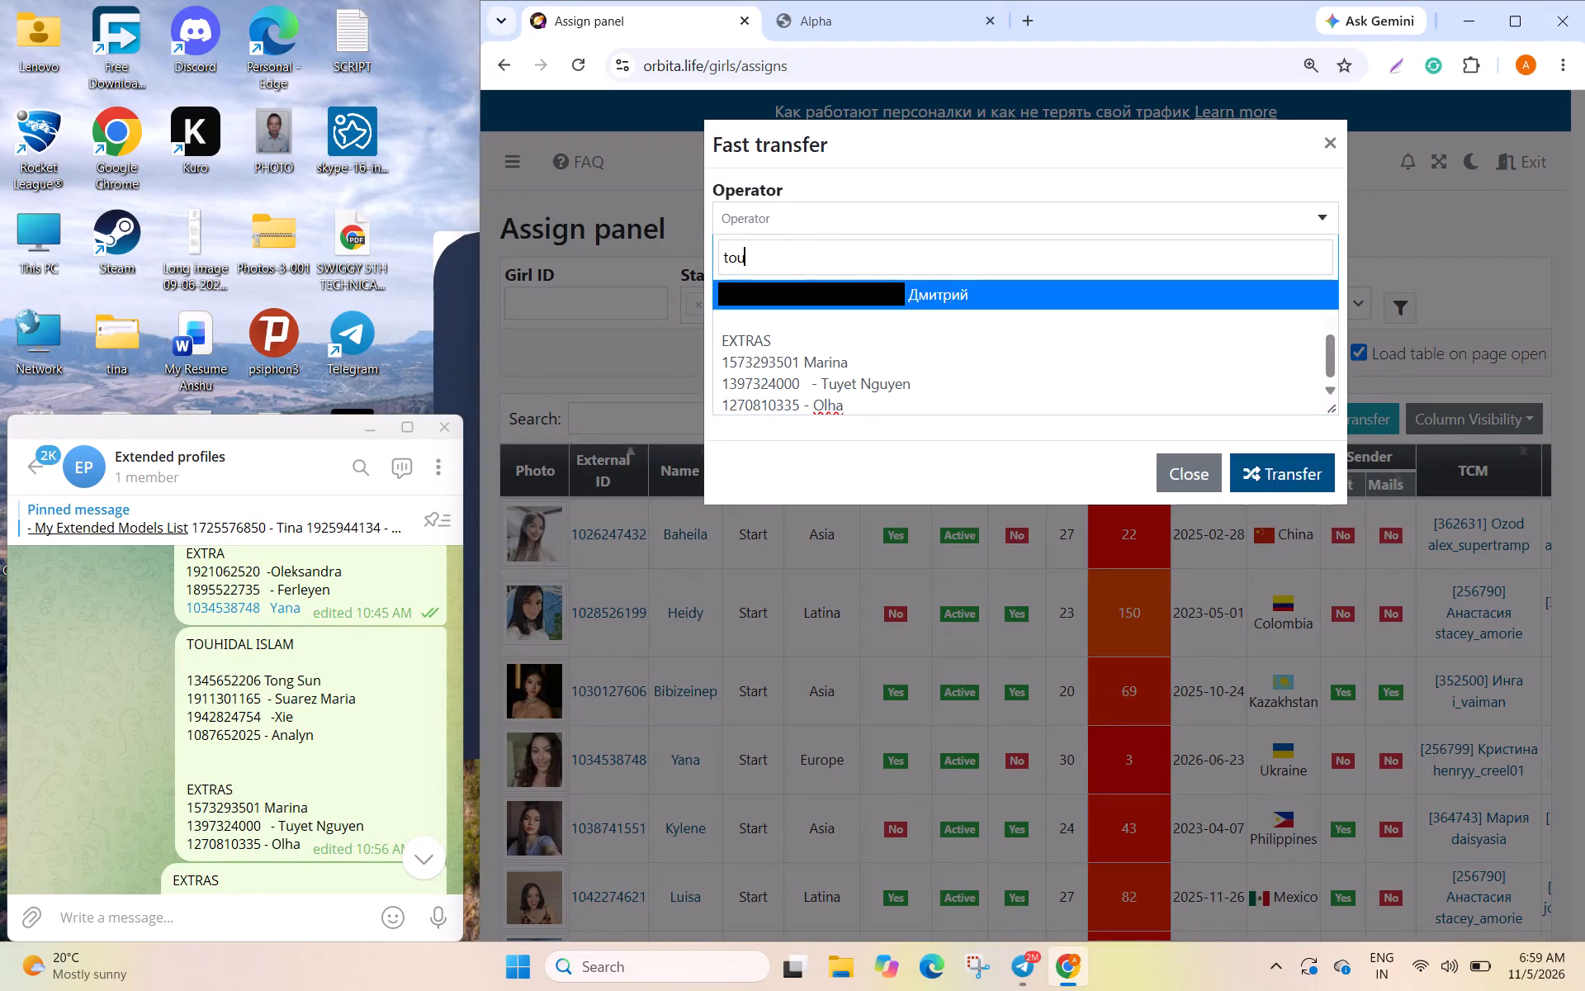
pyautogui.click(856, 284)
pyautogui.click(1272, 484)
# Find the AKSHAT profile list in the earlier messages of the Extended profiles chat.
pyautogui.scroll(3, 249, 690)
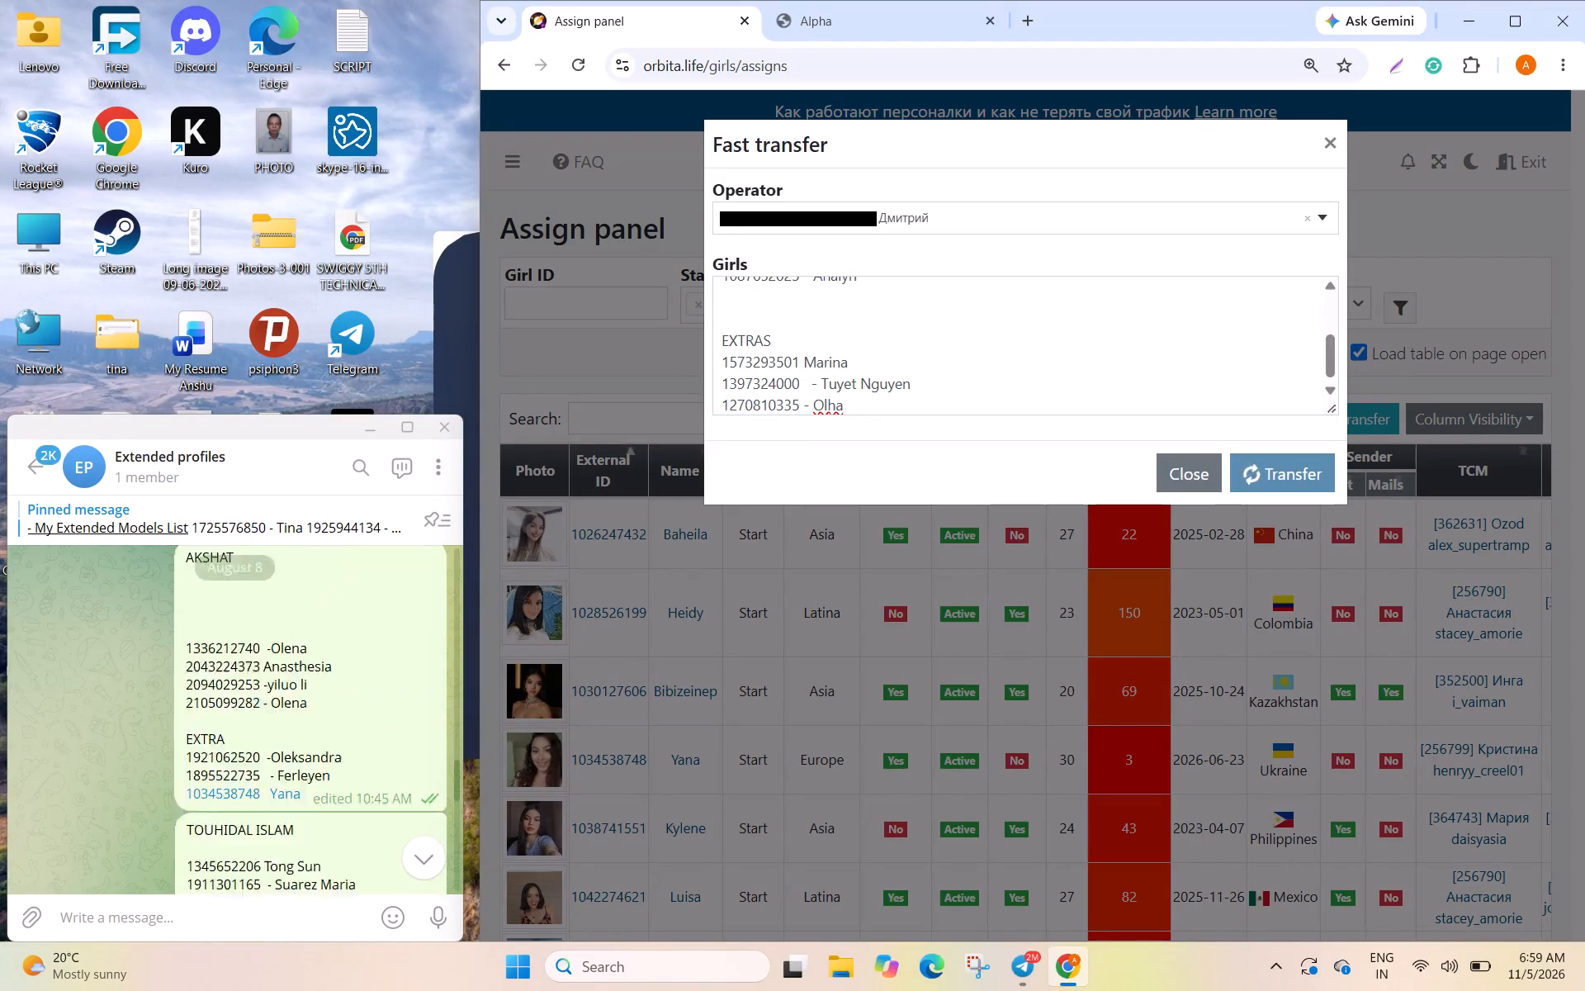
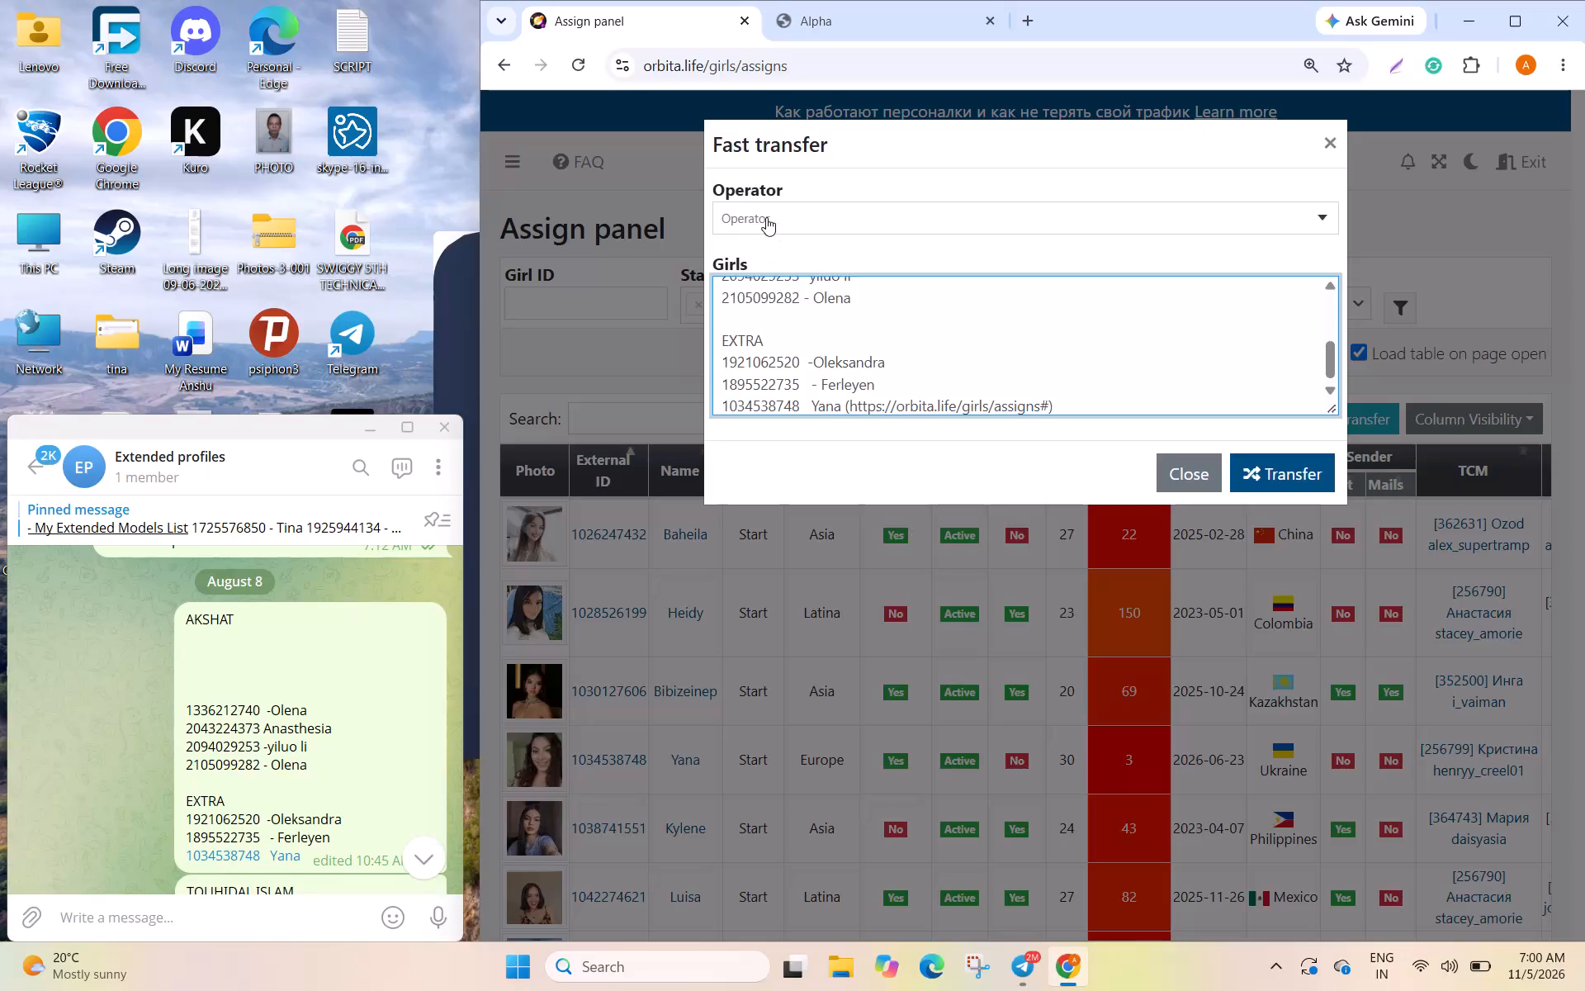
pyautogui.click(766, 217)
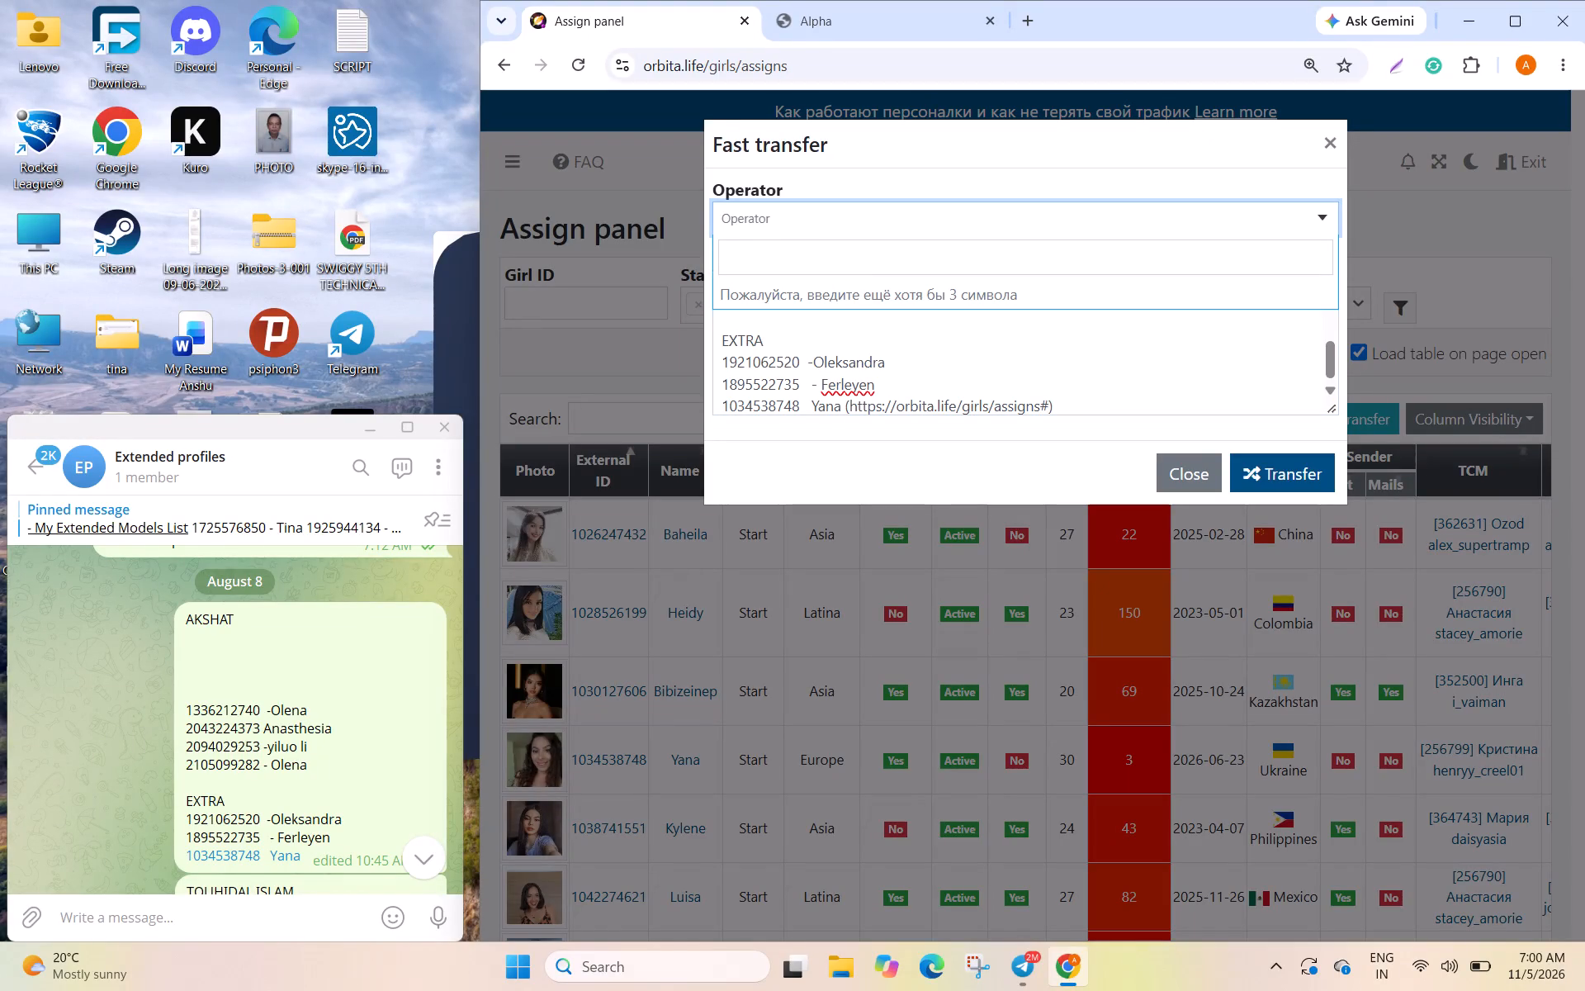
pyautogui.click(785, 253)
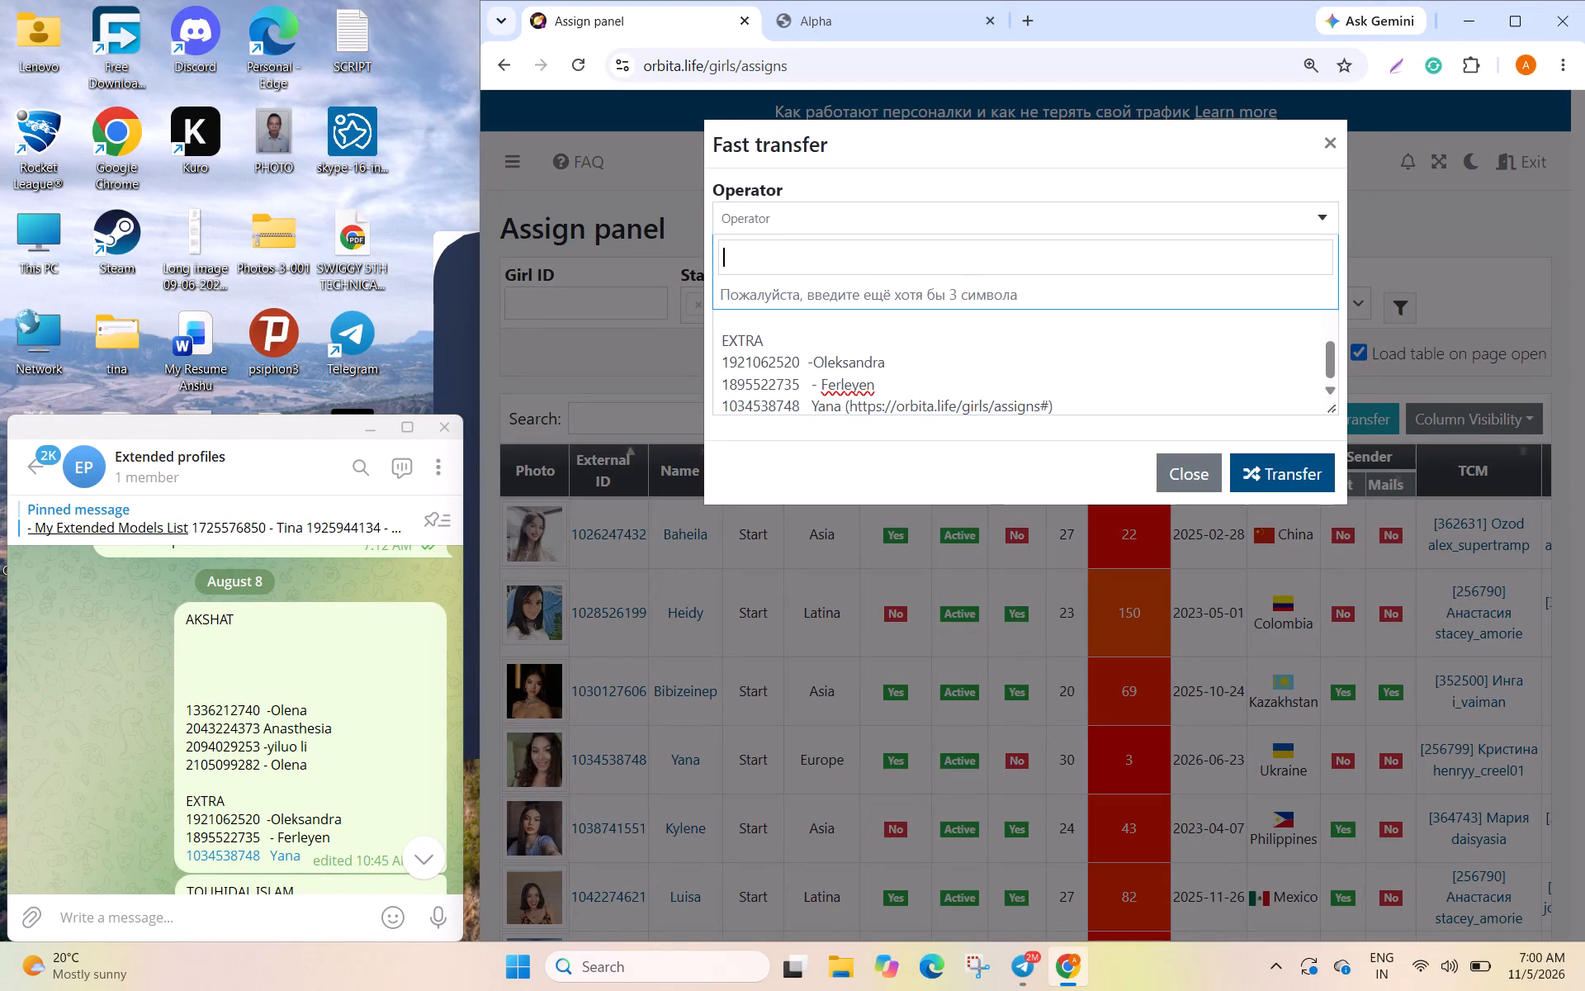
pyautogui.scroll(5, 777, 338)
pyautogui.scroll(-3, 777, 338)
pyautogui.scroll(1, 777, 340)
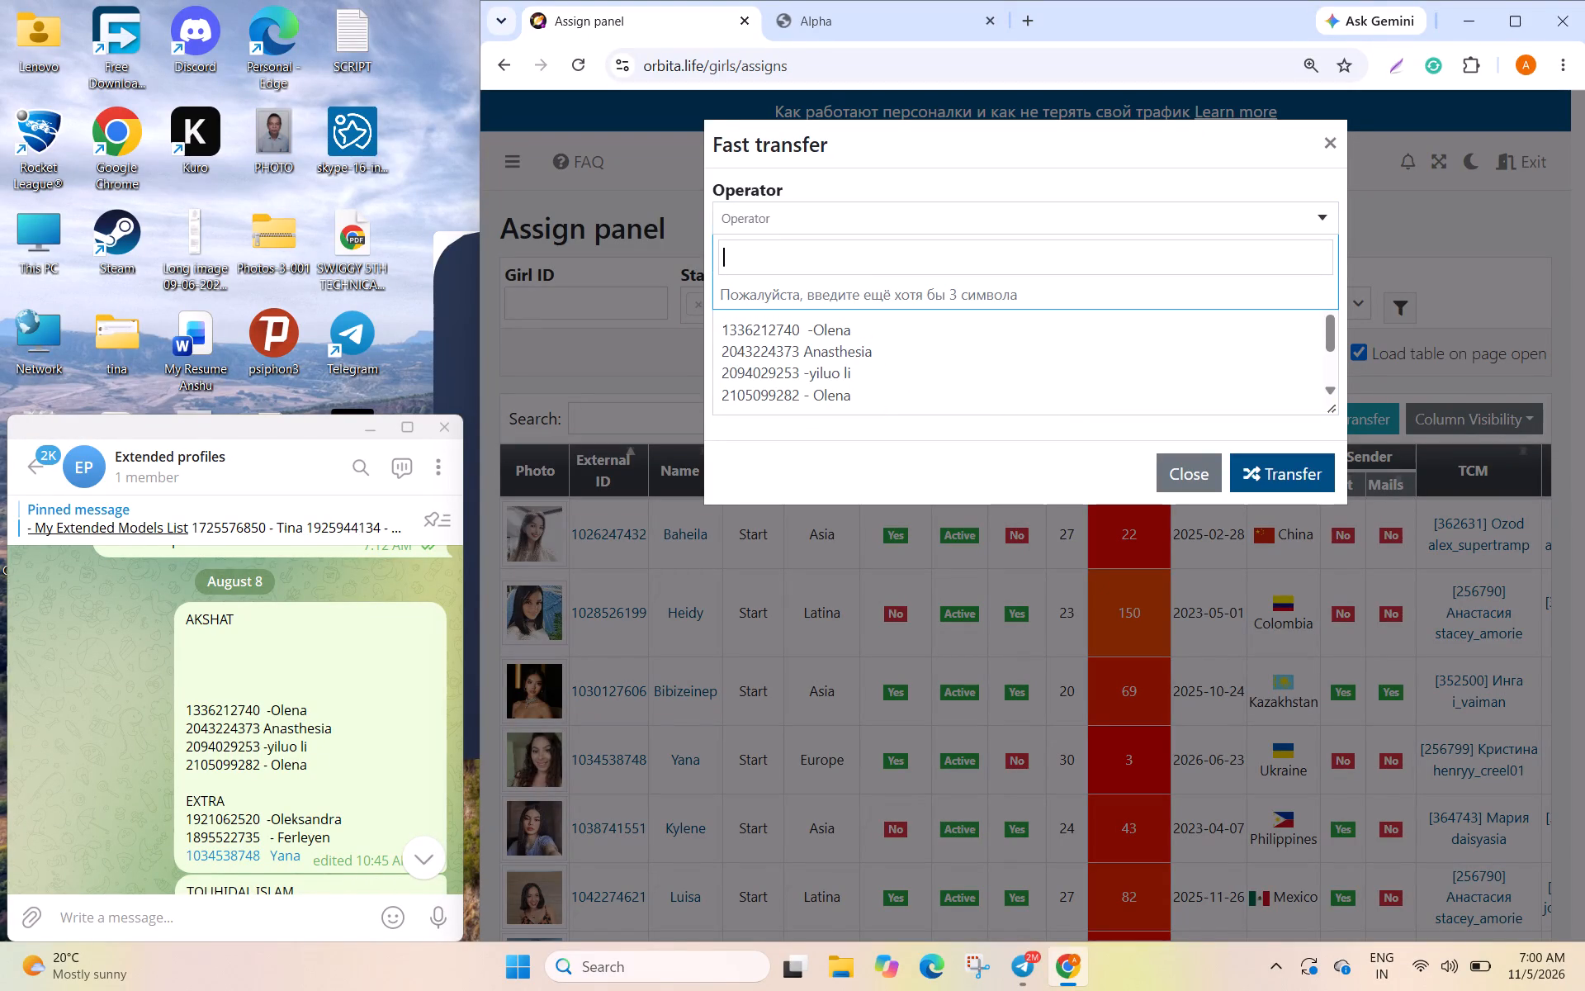
pyautogui.moveTo(719, 343); pyautogui.dragTo(877, 387)
pyautogui.rightClick(790, 379)
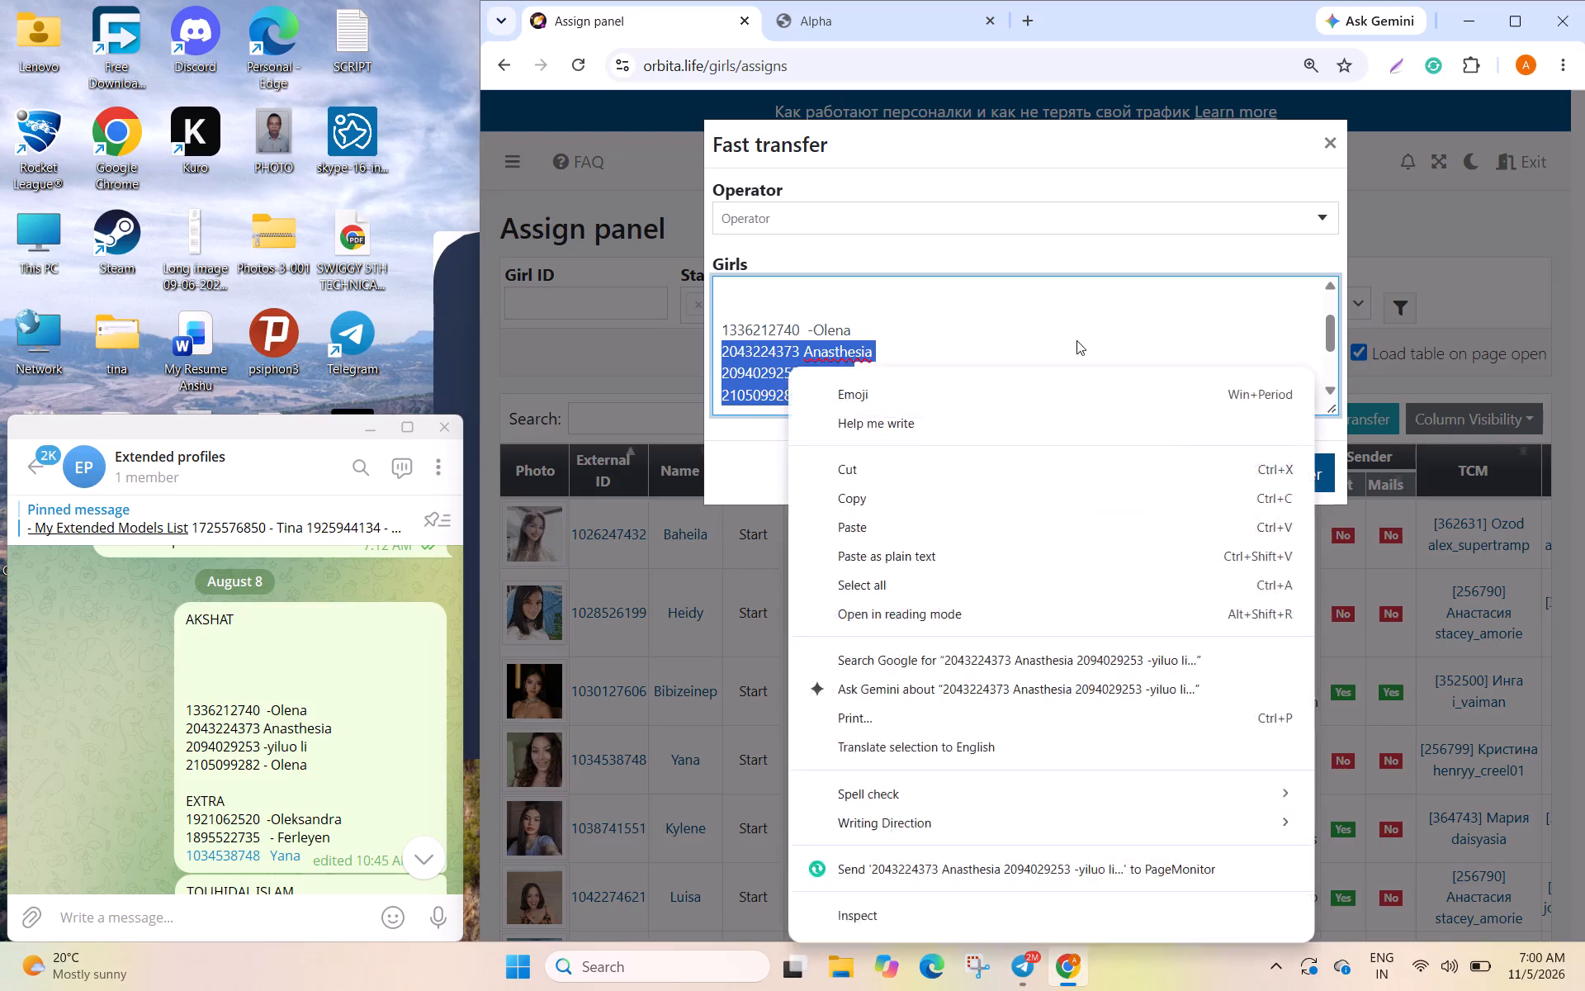
pyautogui.click(1076, 338)
pyautogui.moveTo(722, 350); pyautogui.dragTo(852, 370)
pyautogui.rightClick(816, 370)
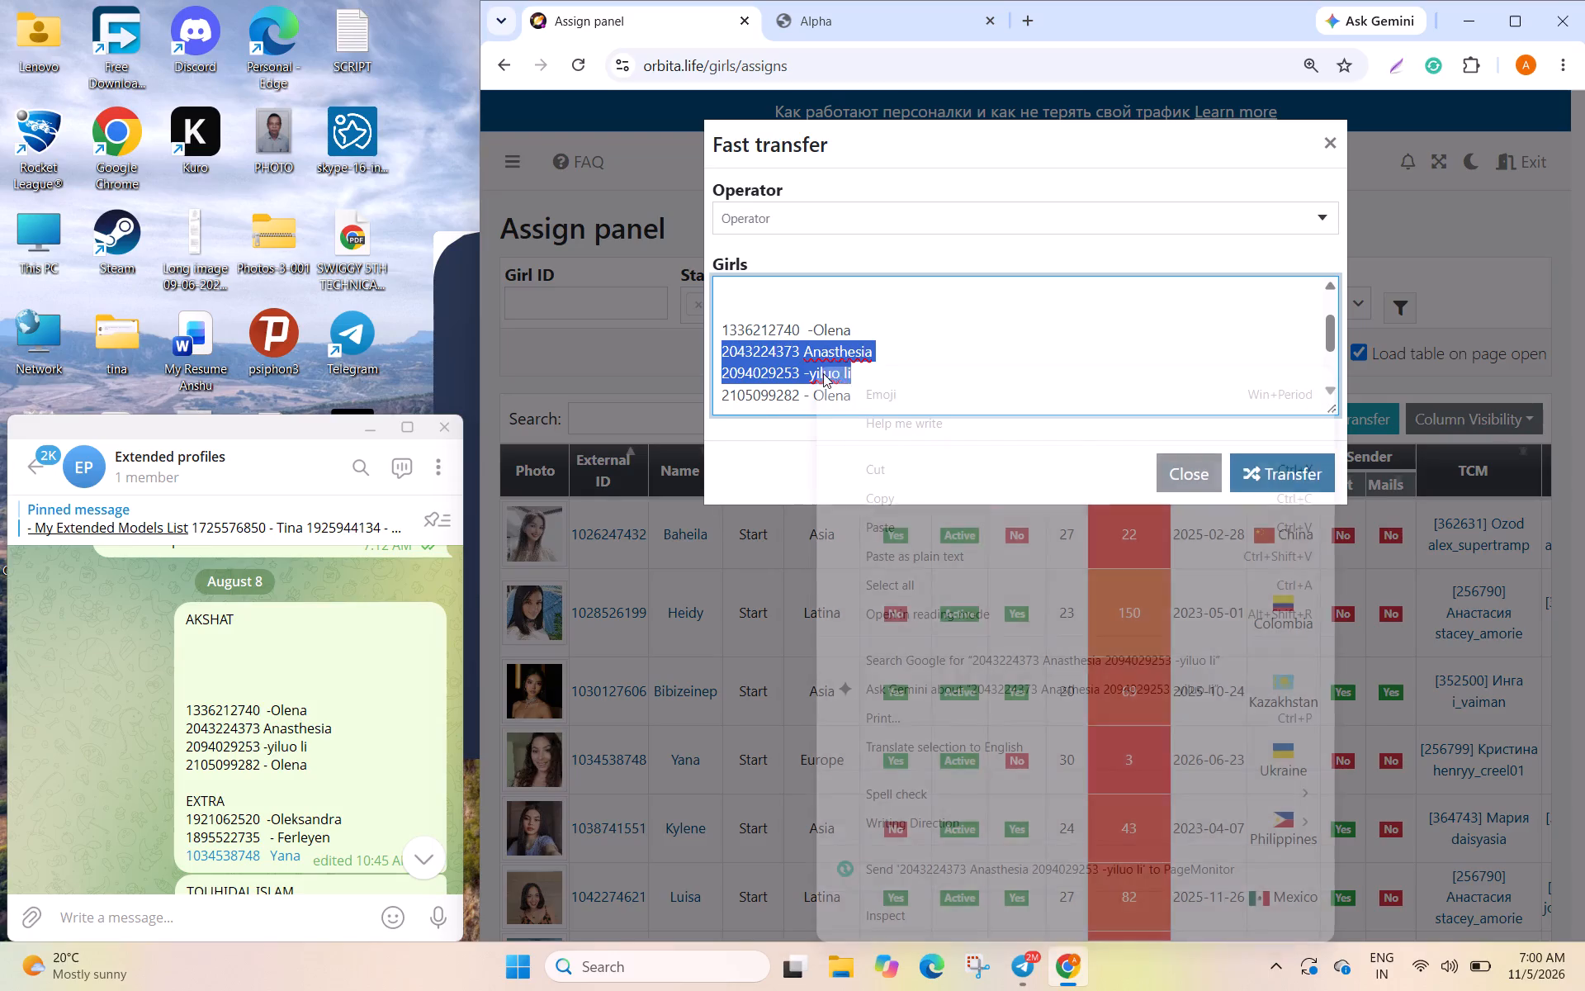
pyautogui.click(881, 466)
pyautogui.click(788, 216)
pyautogui.click(750, 261)
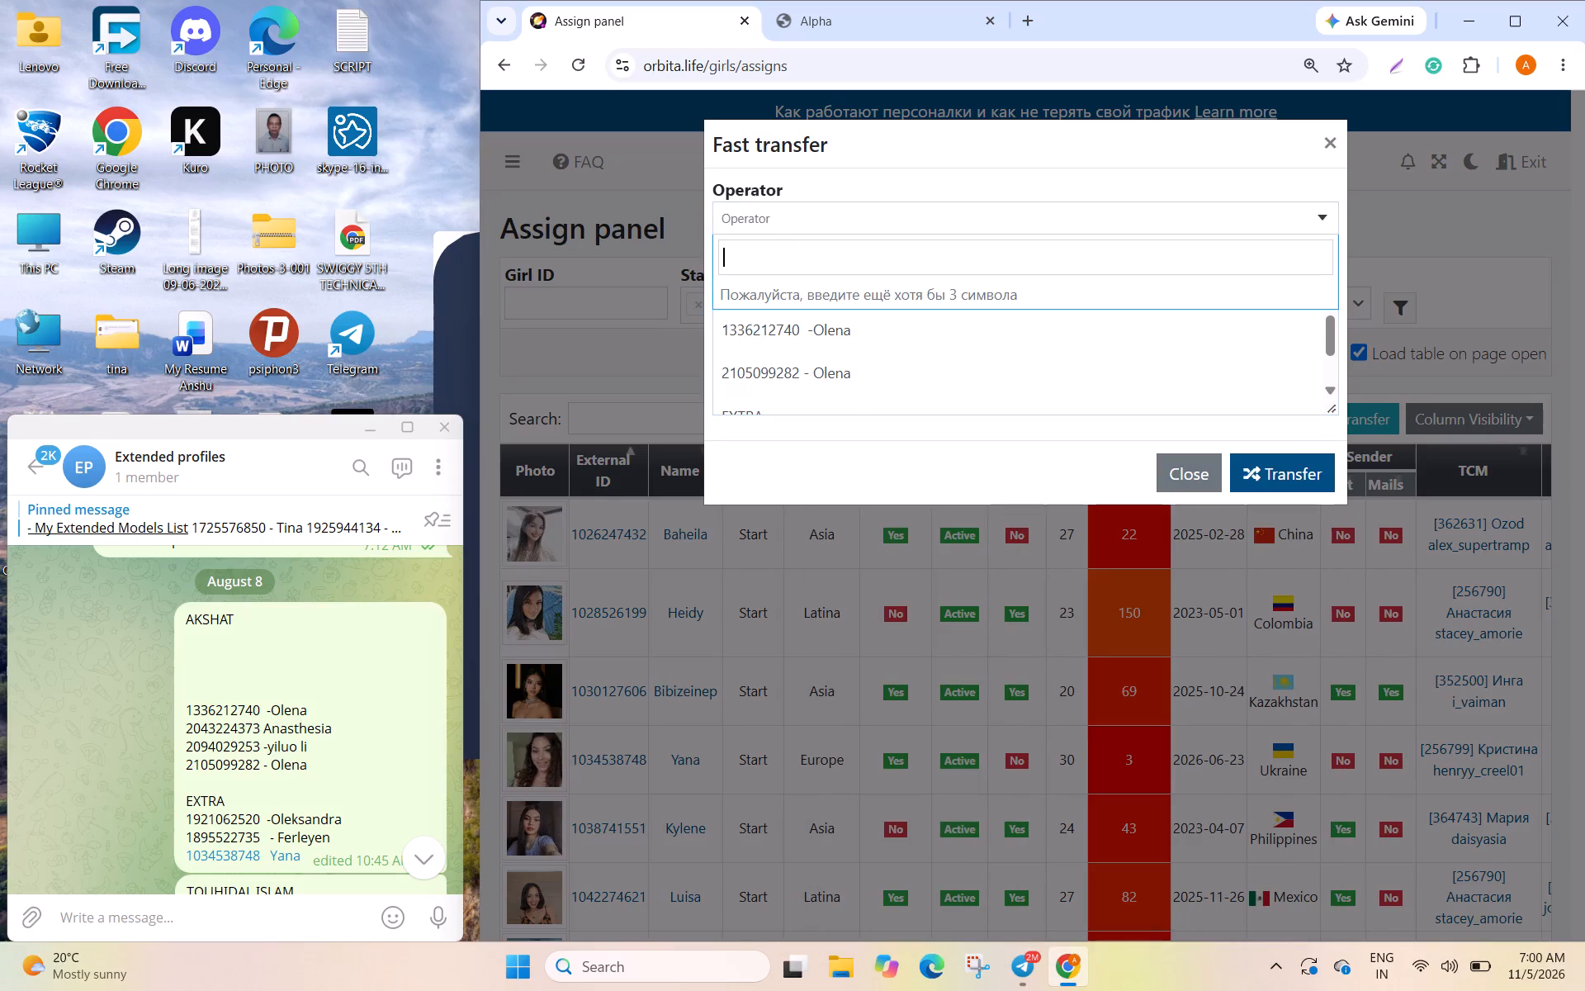
pyautogui.write('pav')
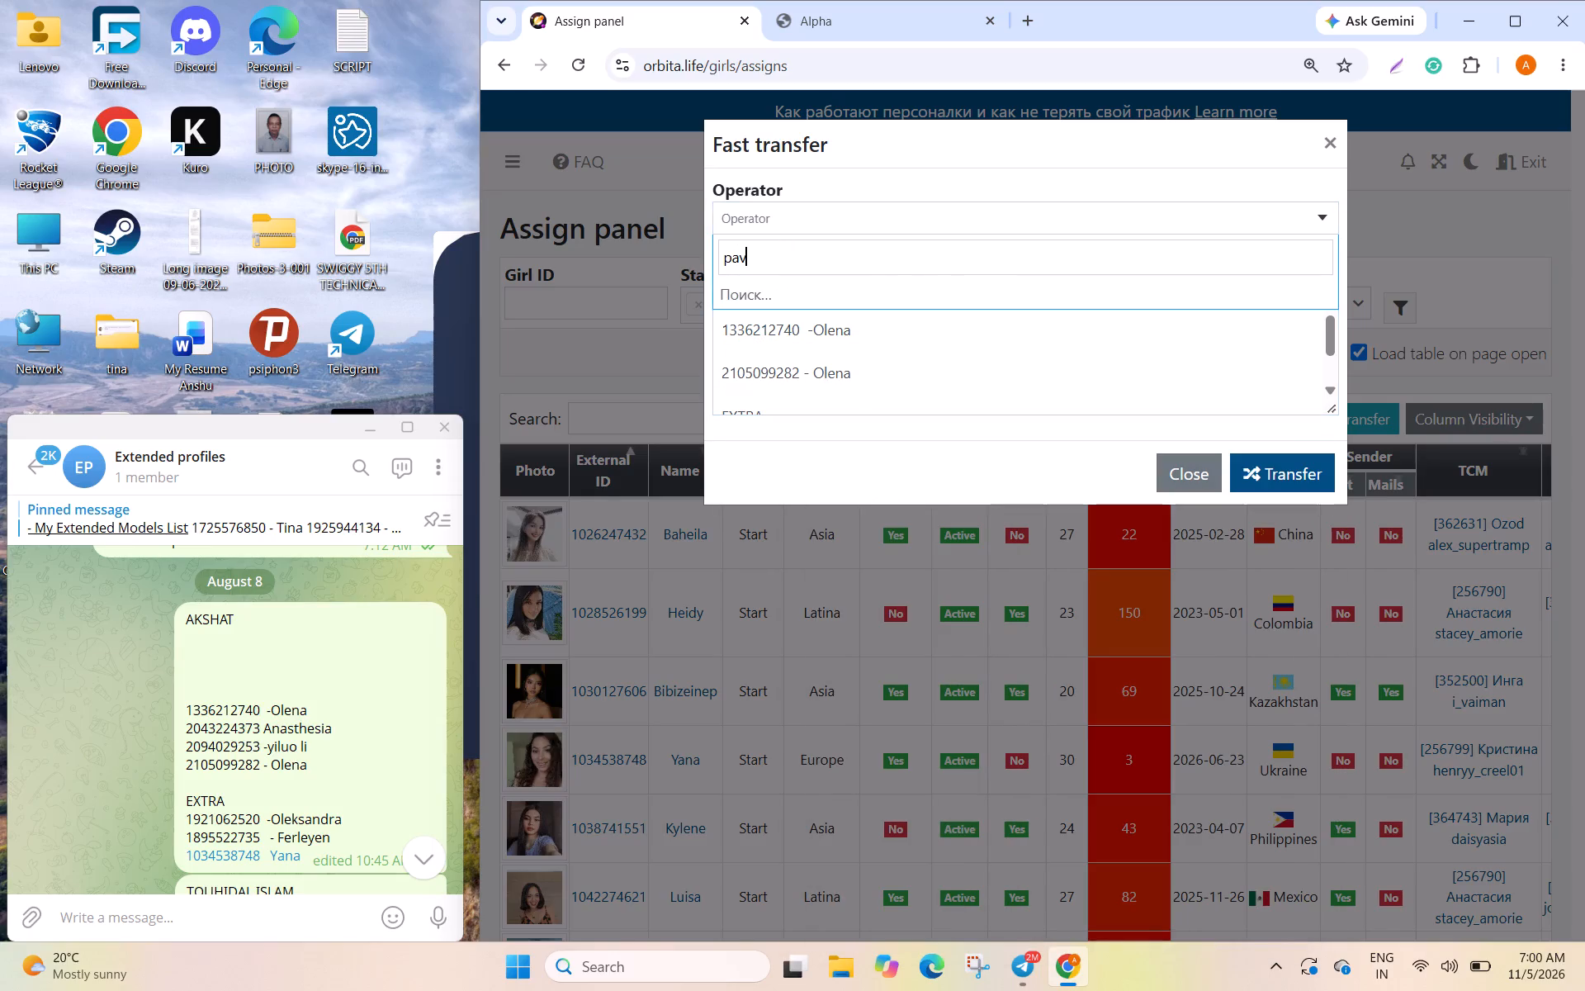
pyautogui.click(897, 292)
pyautogui.click(1259, 468)
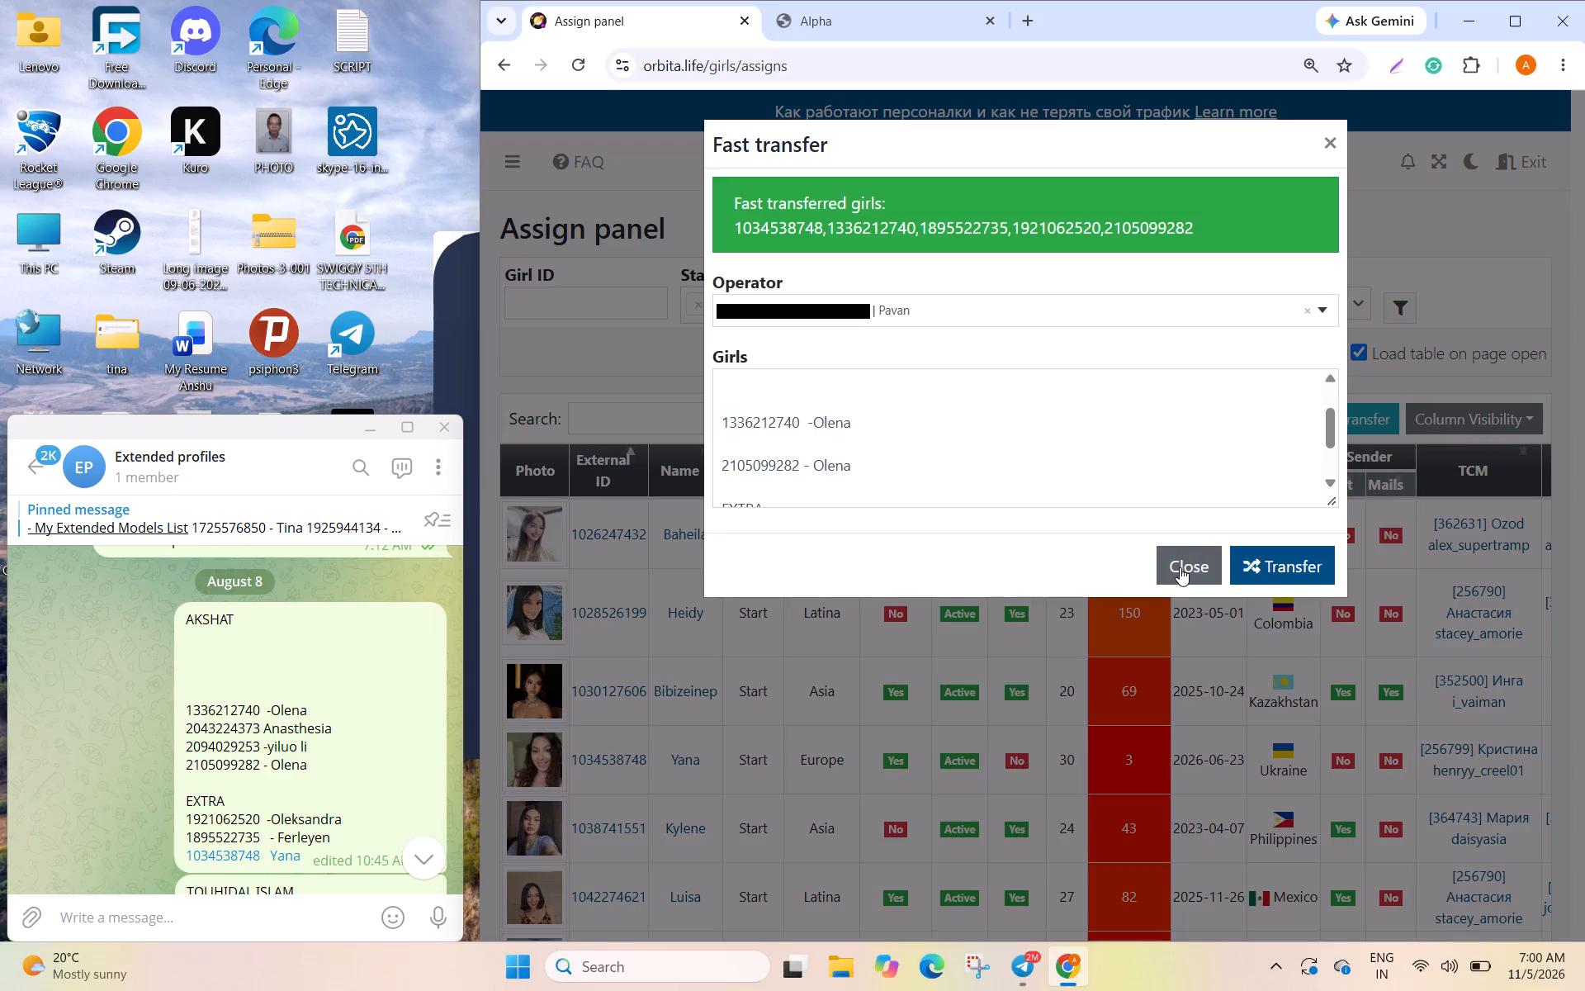
pyautogui.click(1180, 567)
pyautogui.click(1341, 423)
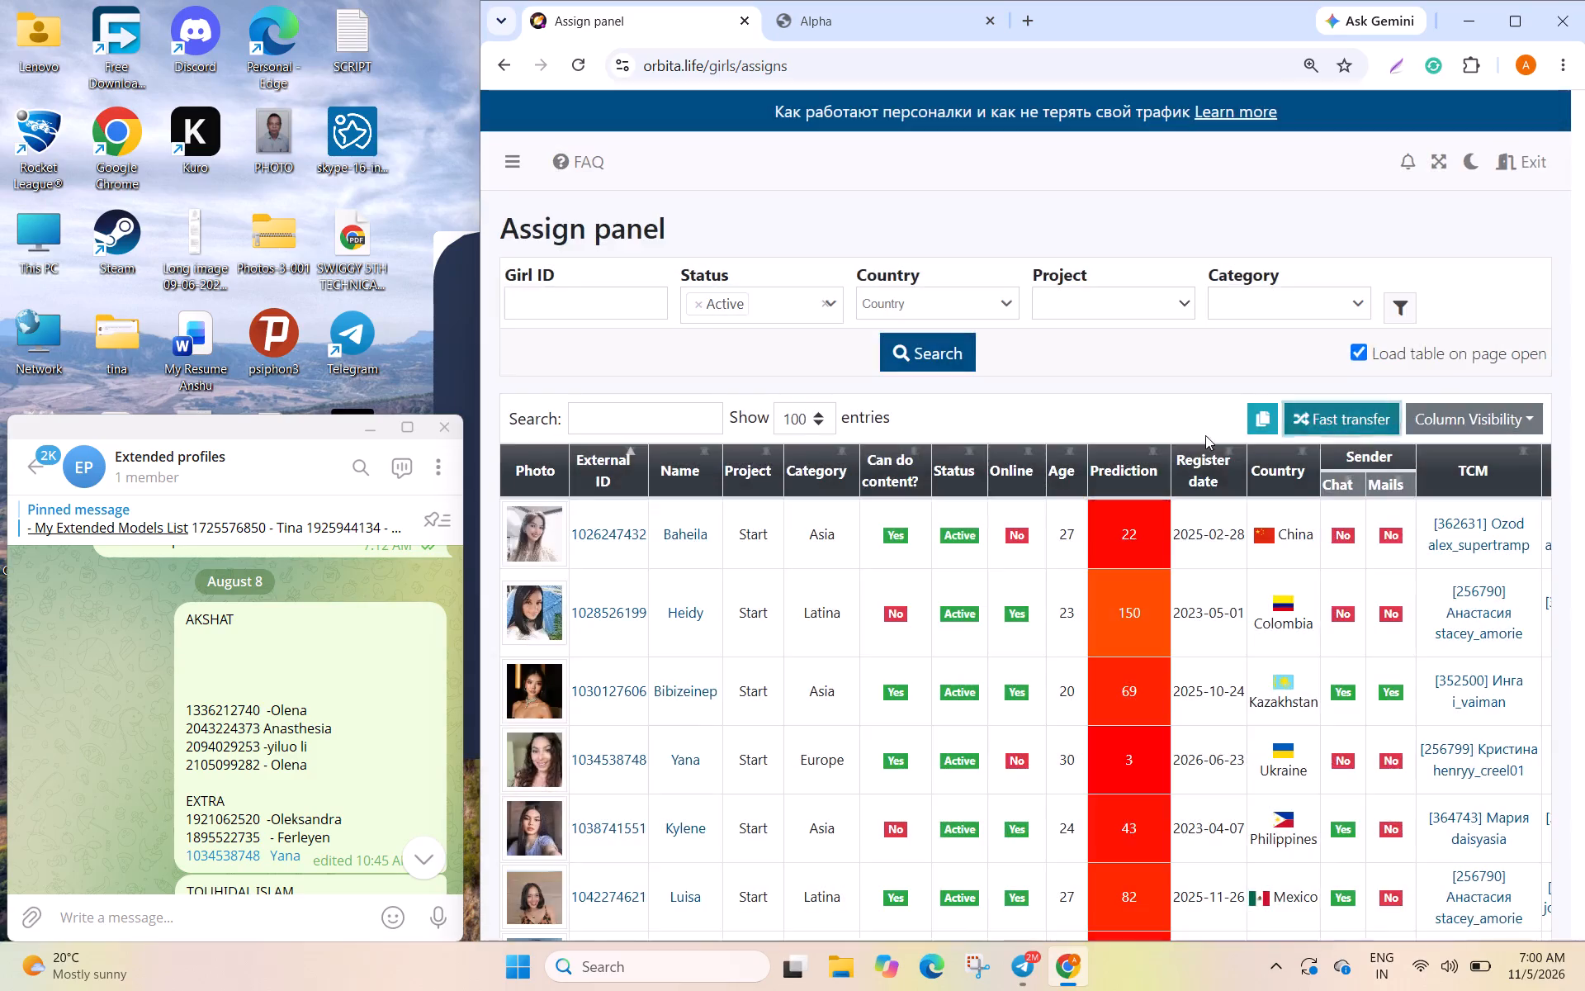
pyautogui.rightClick(832, 345)
pyautogui.click(902, 567)
pyautogui.click(796, 234)
pyautogui.click(766, 255)
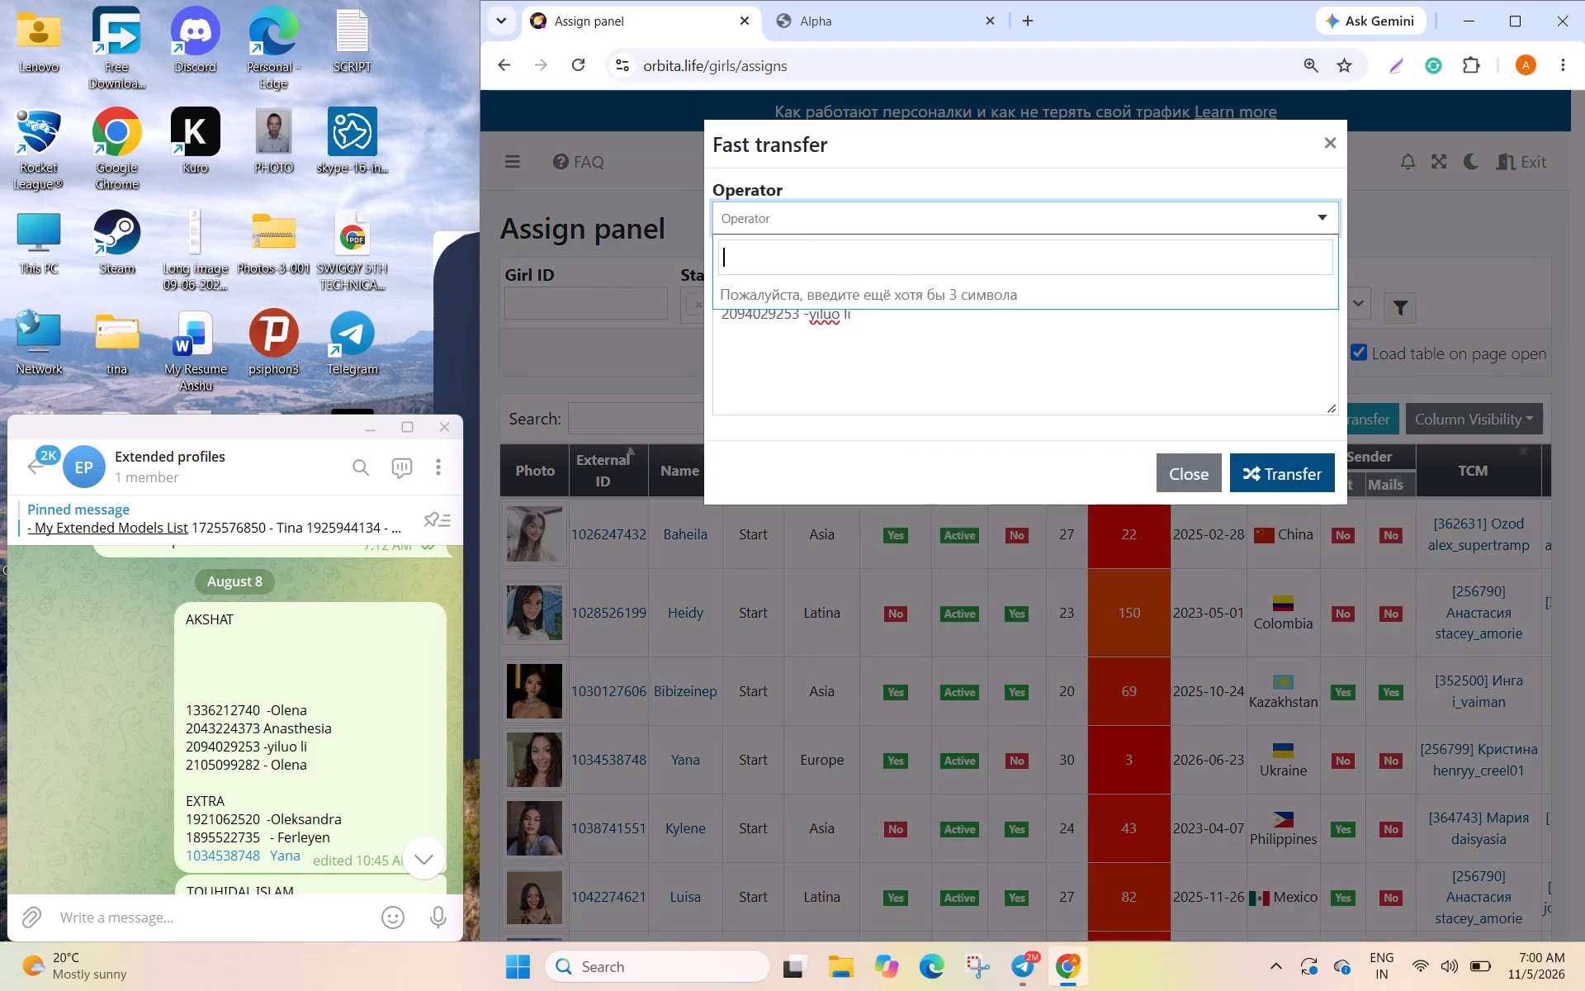
pyautogui.write('shr')
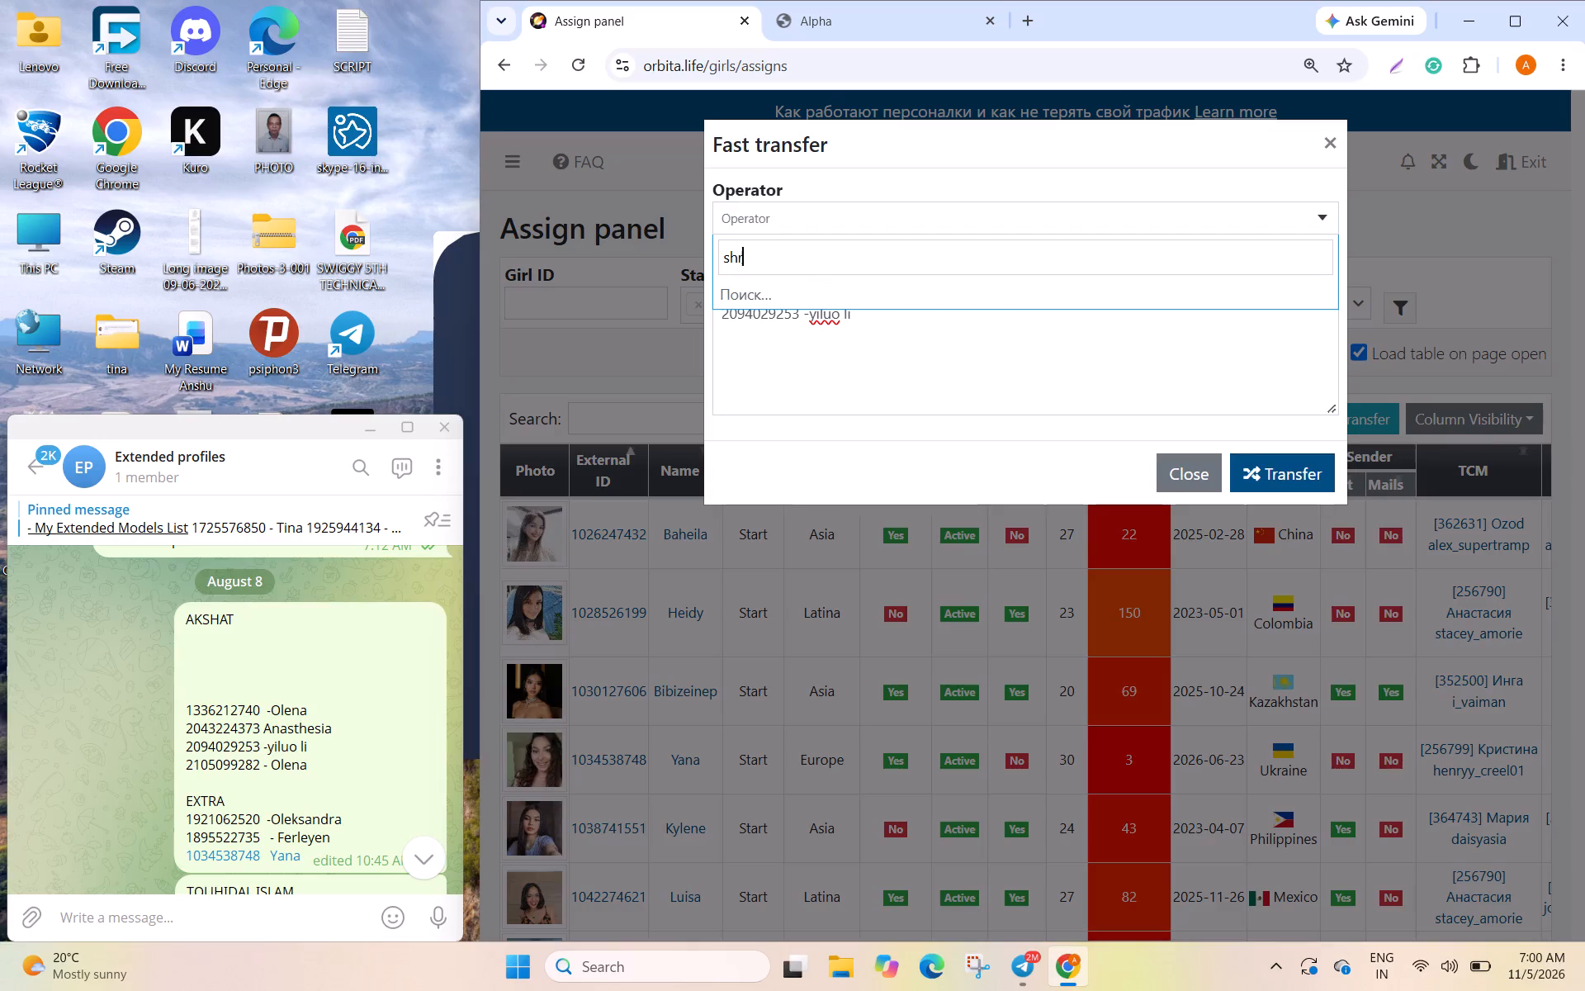
pyautogui.click(918, 323)
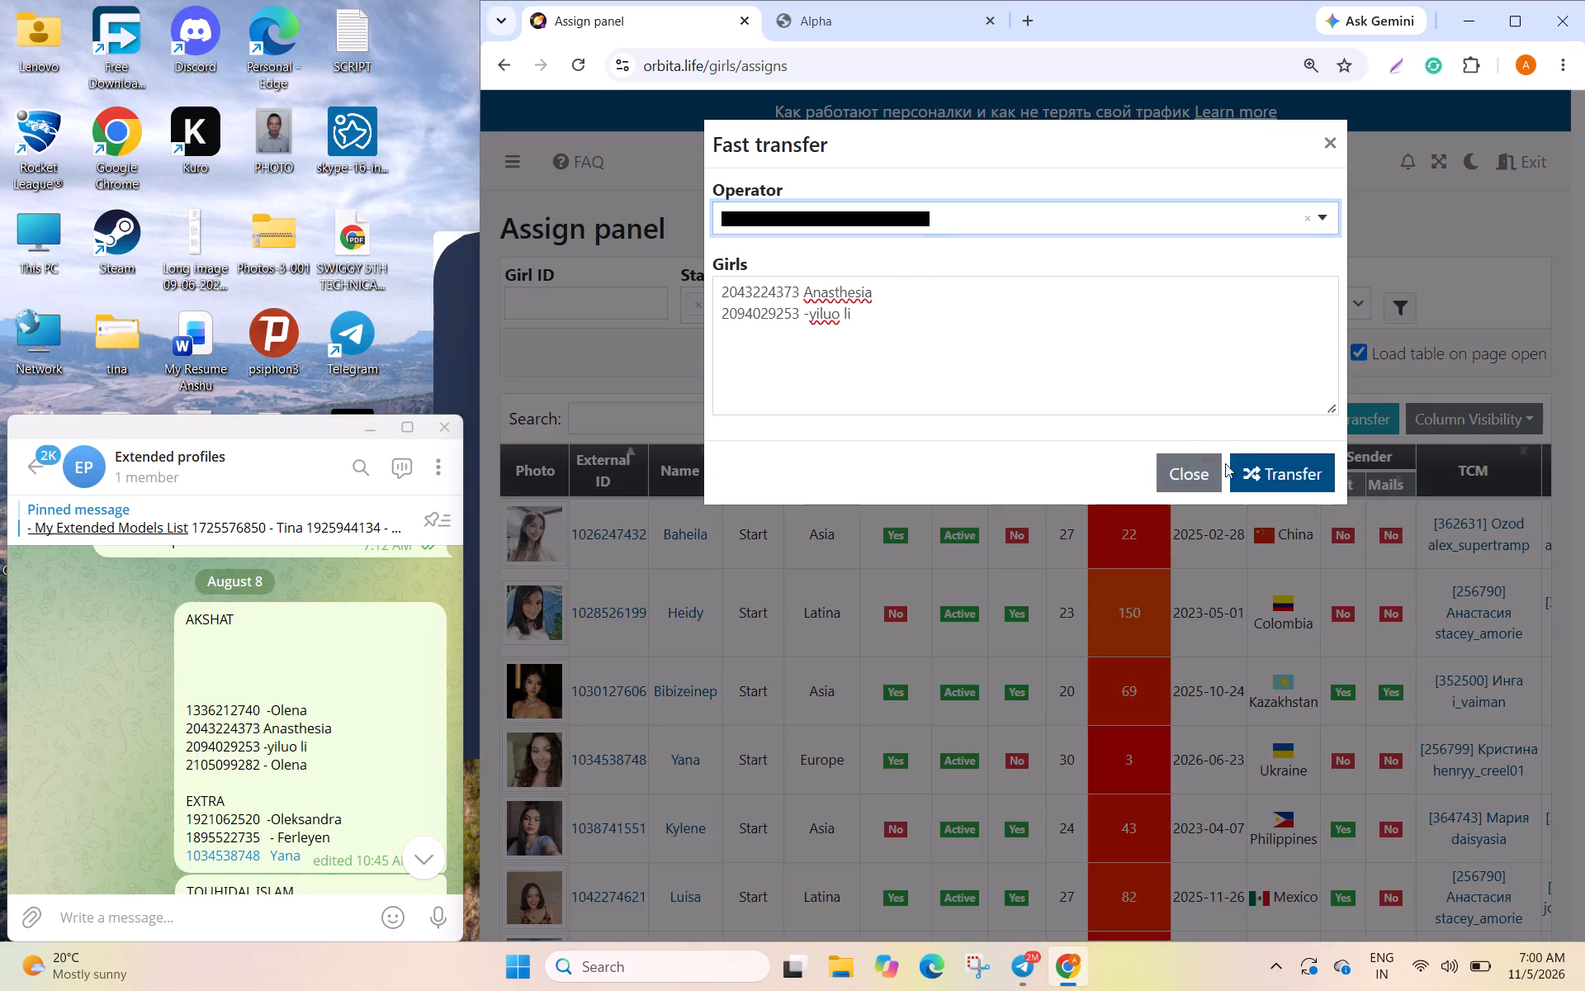
pyautogui.click(1270, 474)
# Look through the following messages in the Extended profiles chat, including the EXTRAS list, for the next profiles to transfer.
pyautogui.scroll(-8, 332, 756)
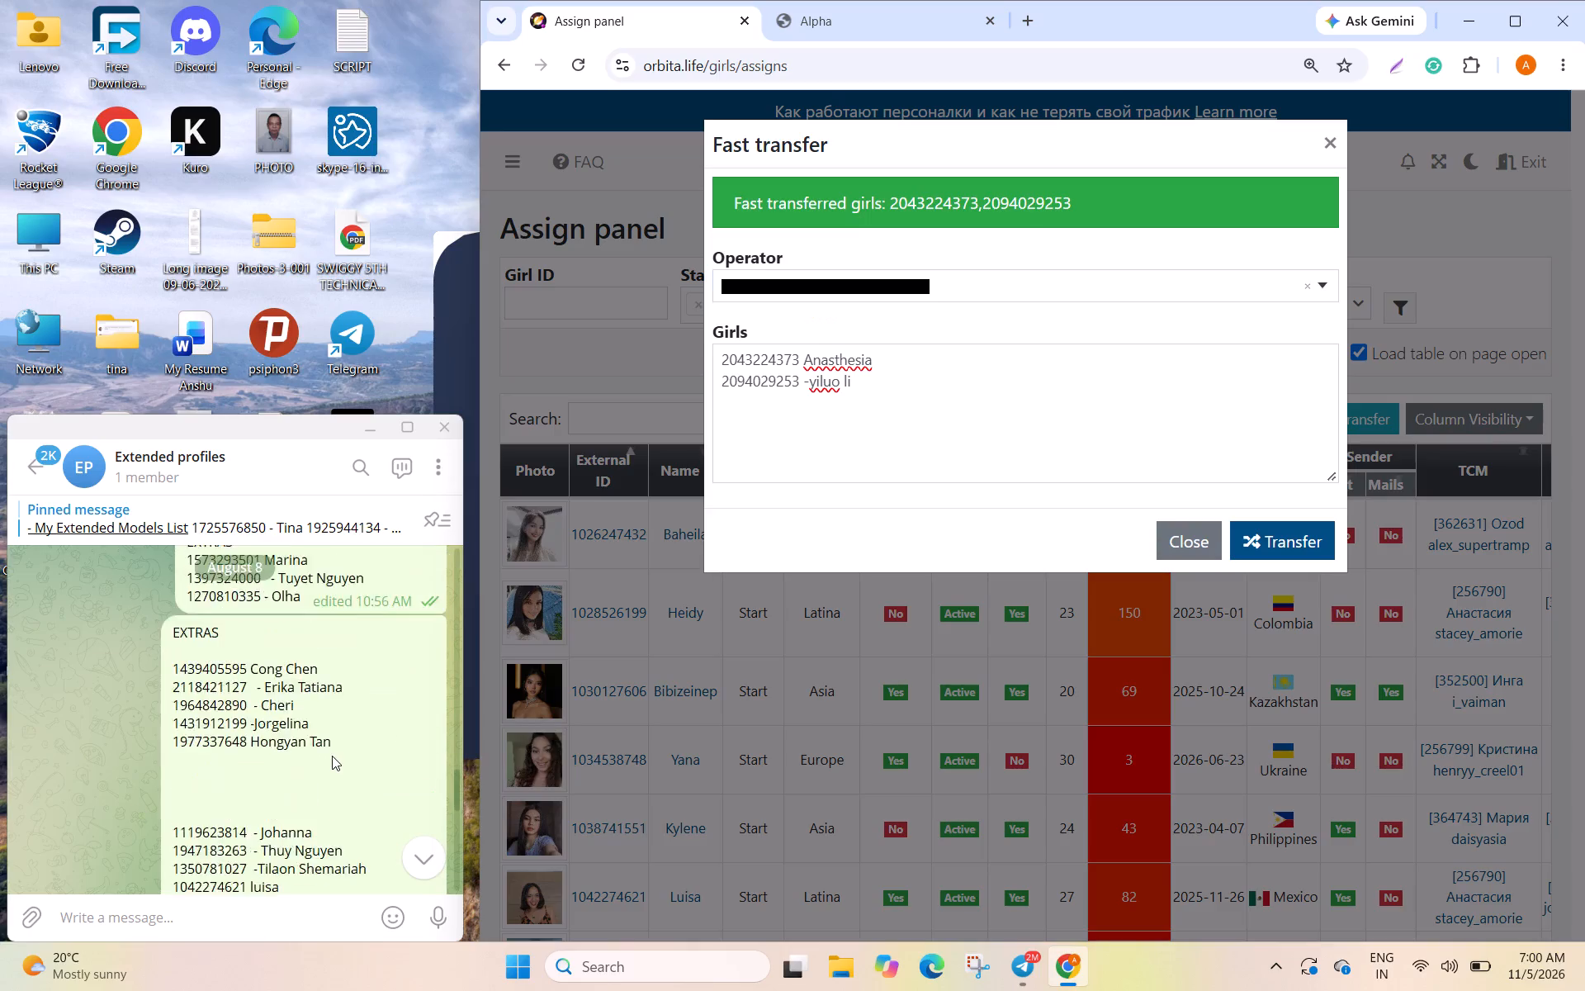
pyautogui.scroll(-4, 332, 756)
pyautogui.scroll(3, 332, 756)
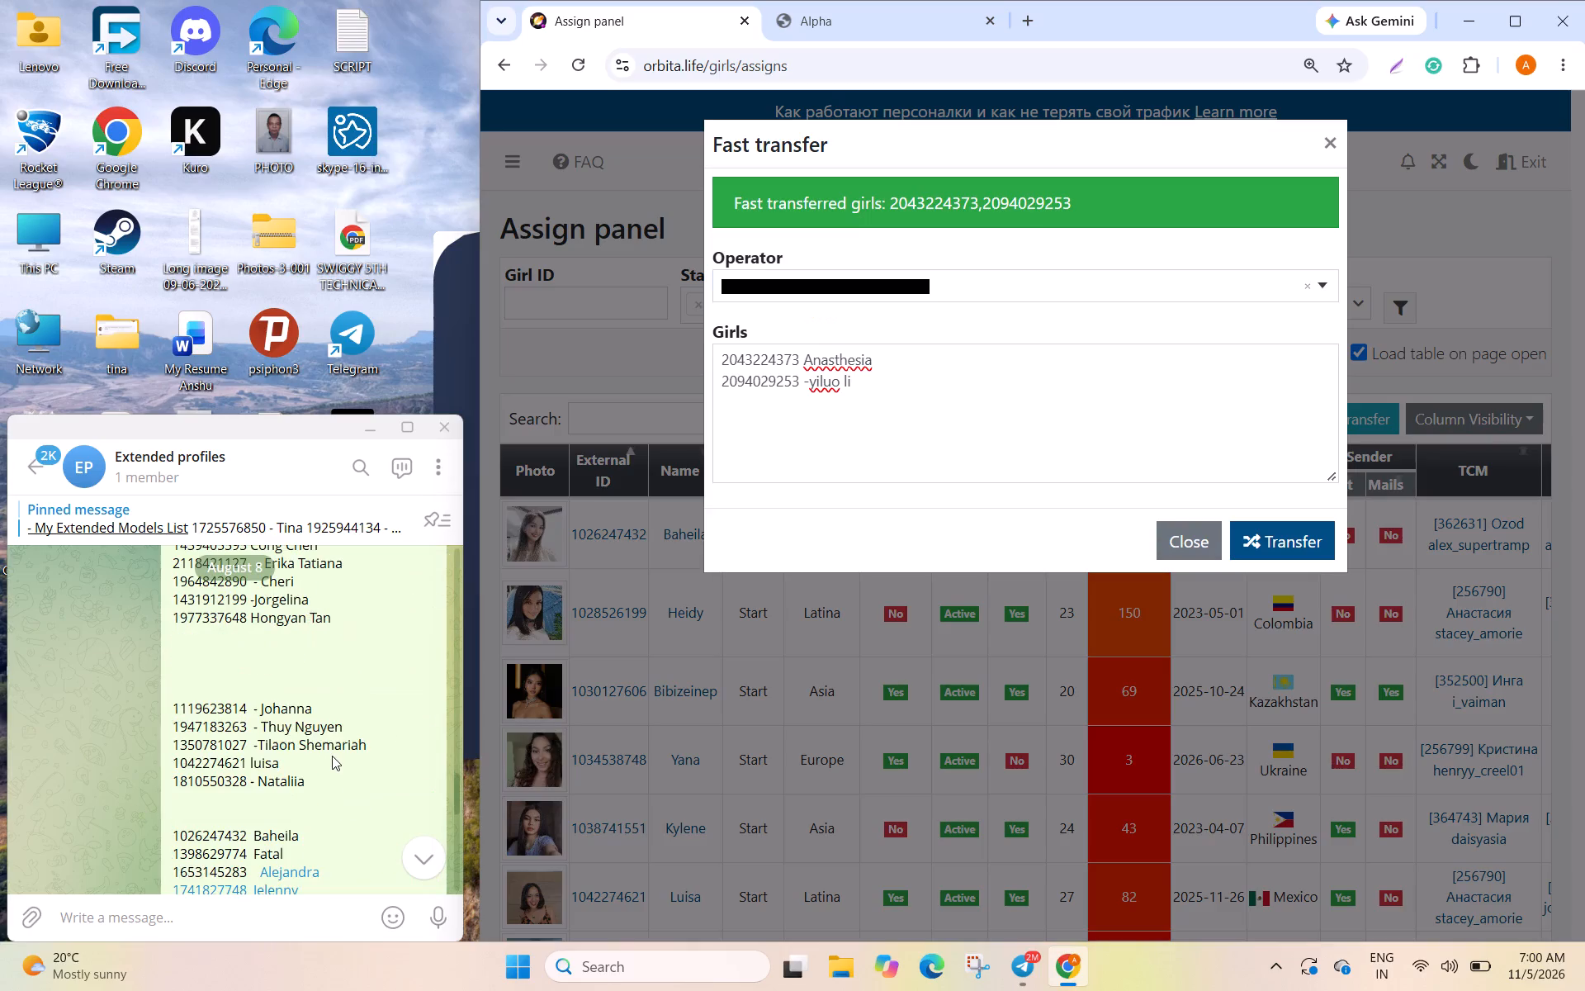
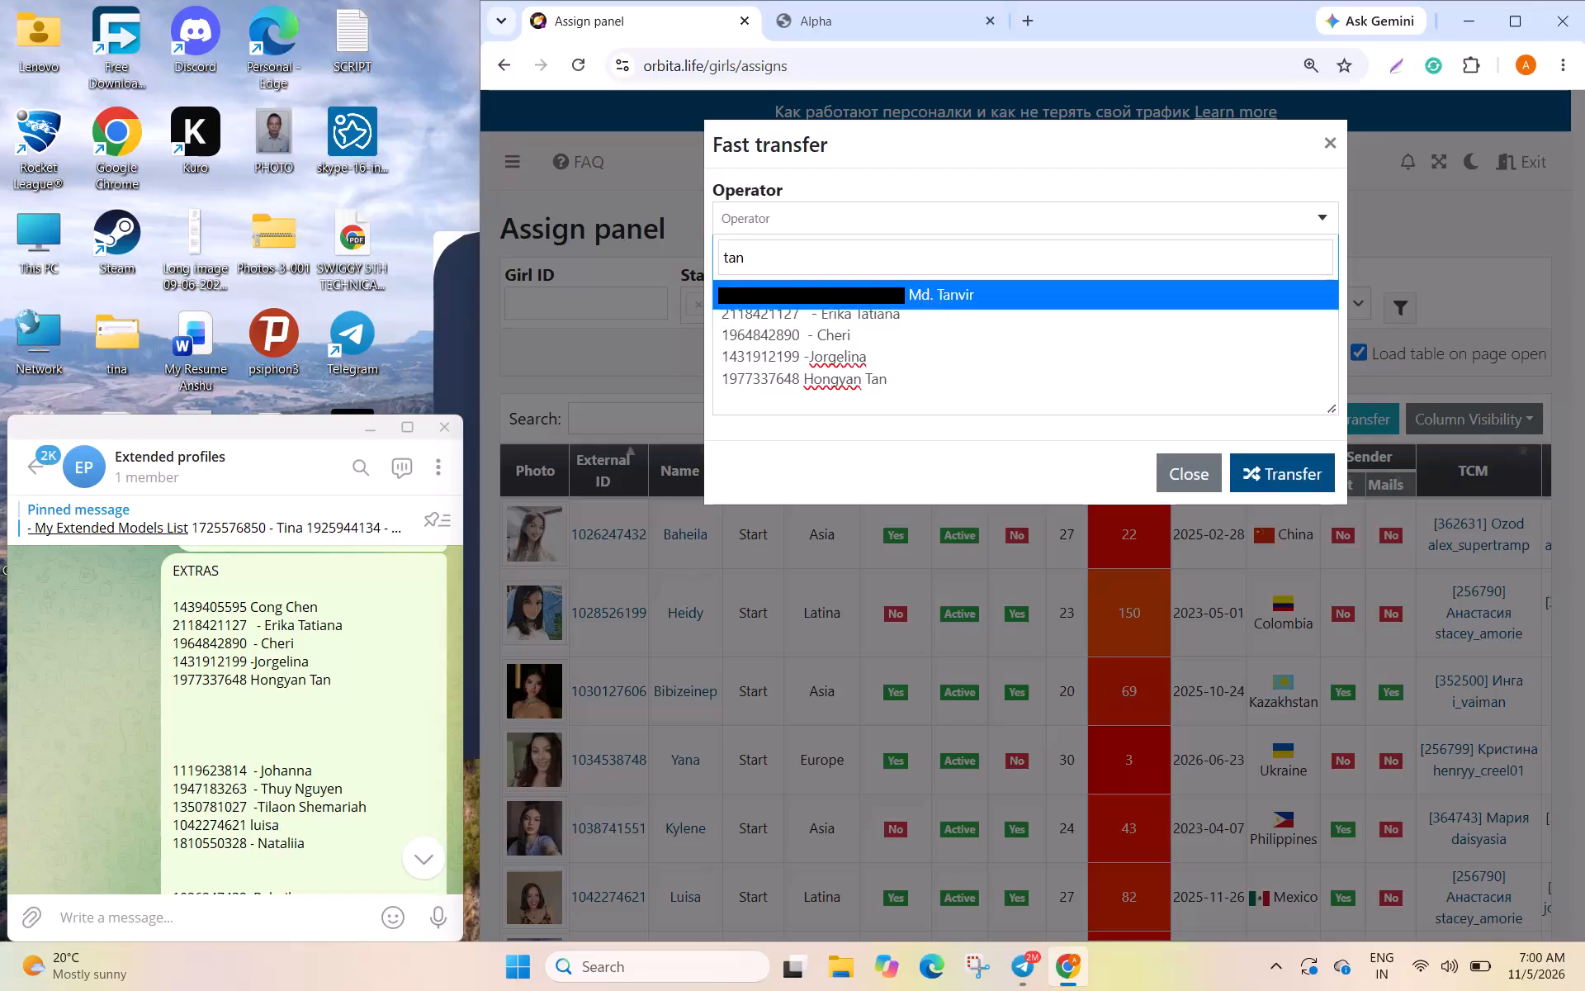
# Fast transfer the first five profiles of the EXTRAS list to the operator matching "tan".
pyautogui.click(1300, 477)
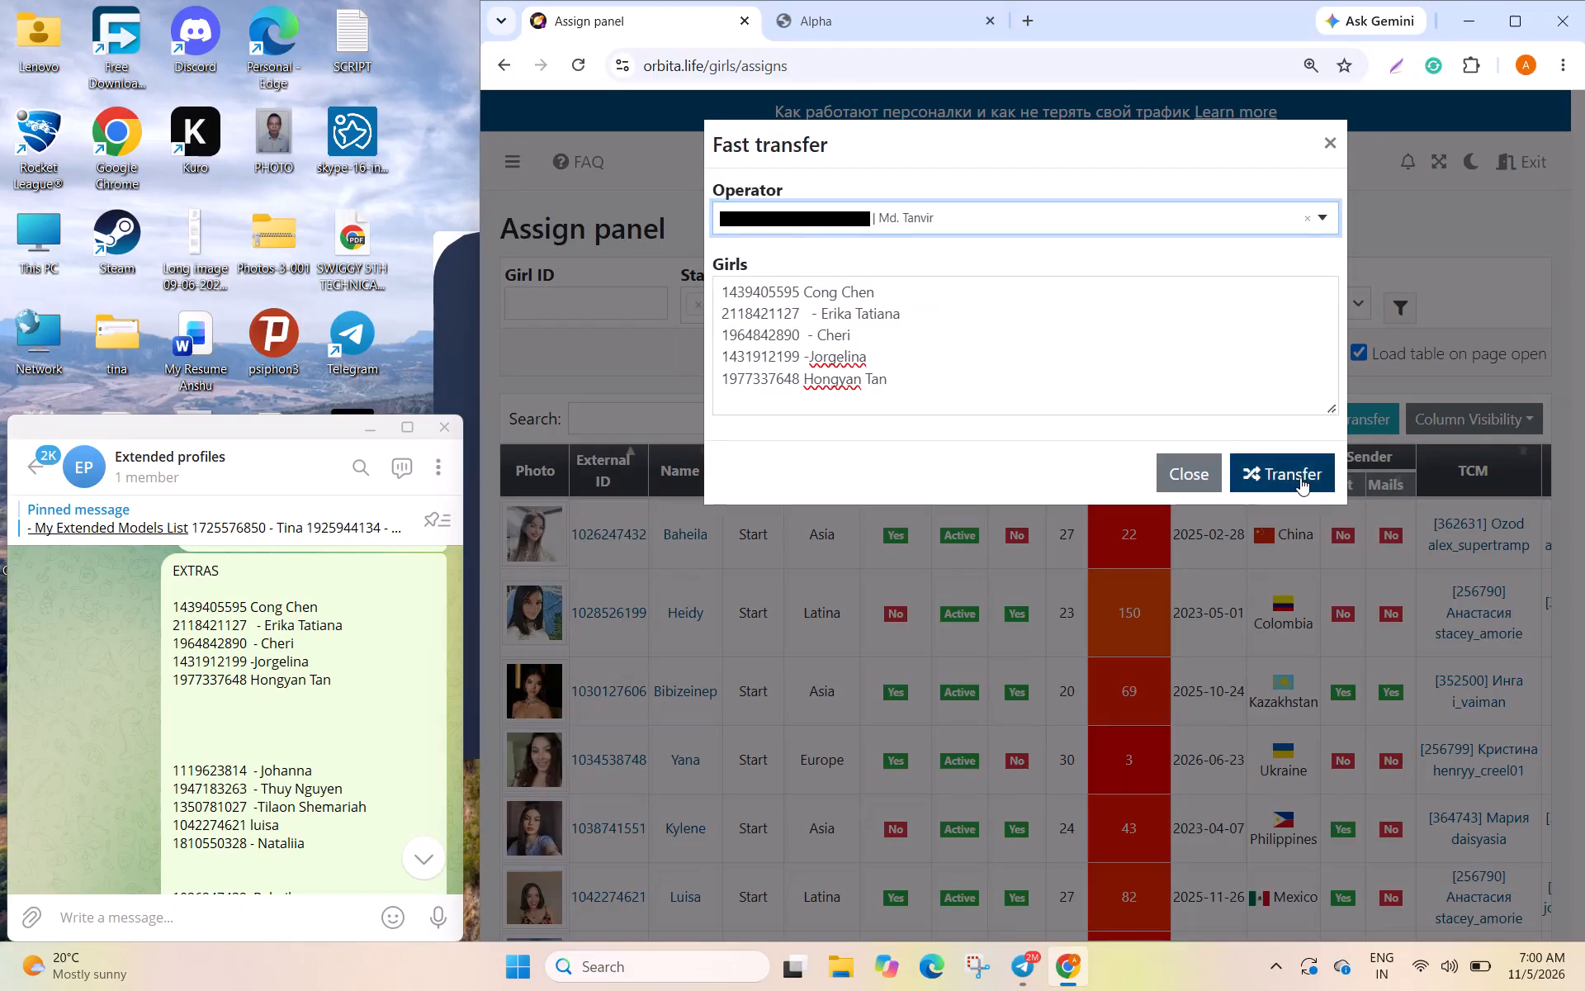
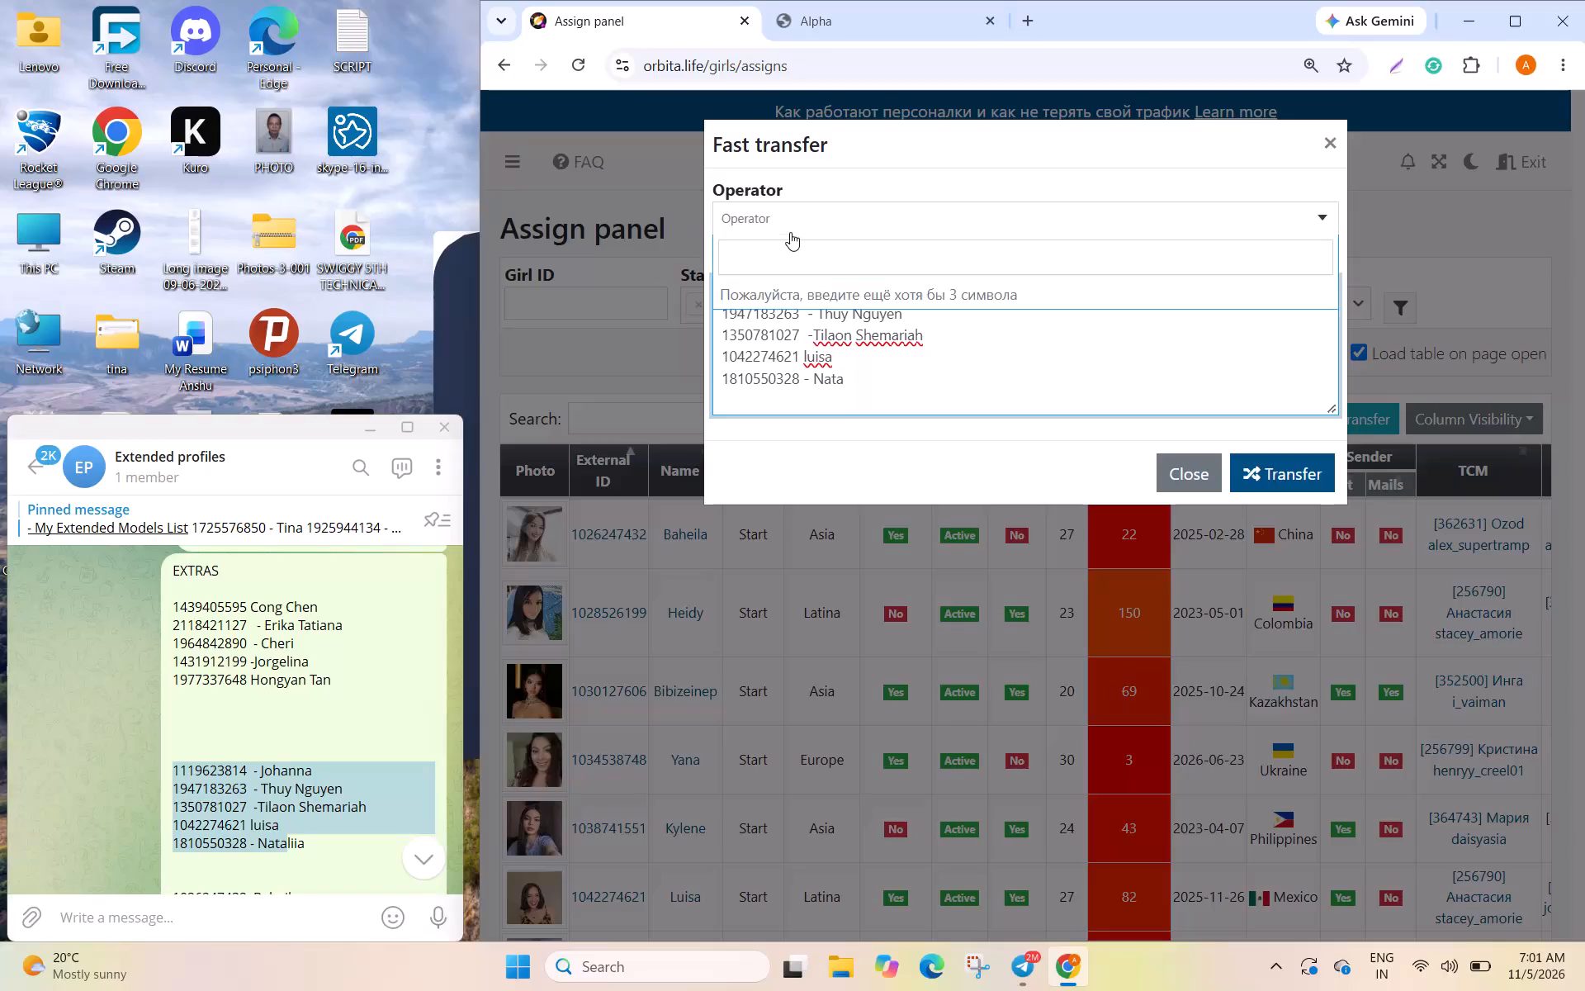
# Cut the four entries from Johanna to luisa out of the girls list and fast transfer only Nata to the operator matching "san".
pyautogui.click(775, 249)
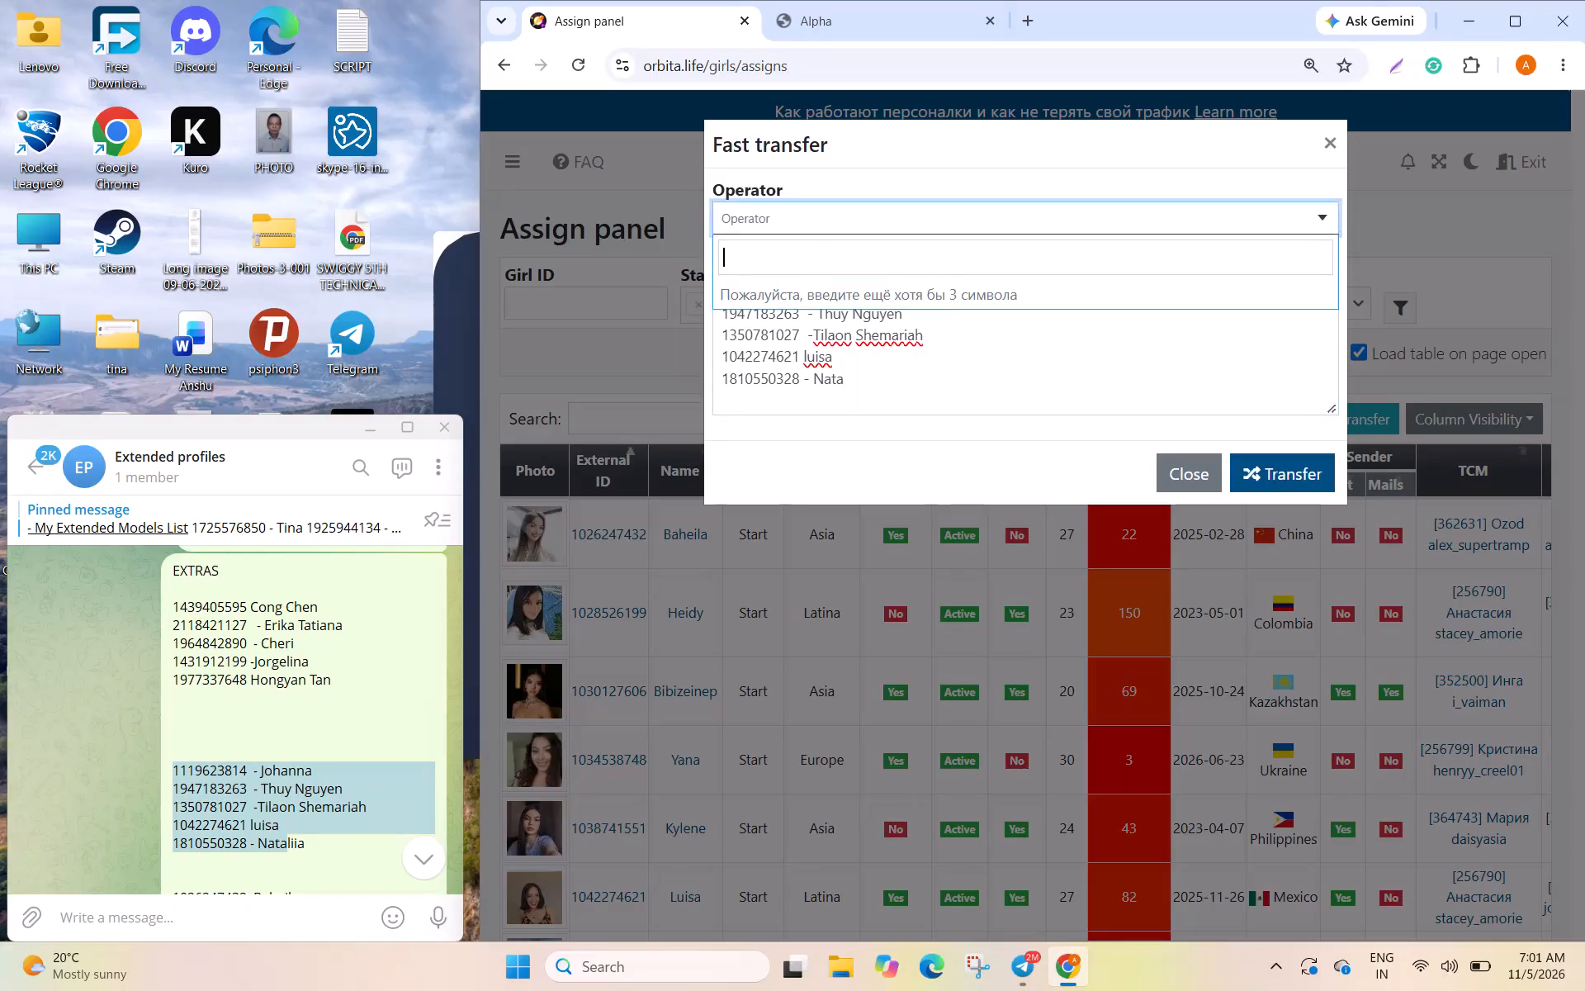
pyautogui.write('san')
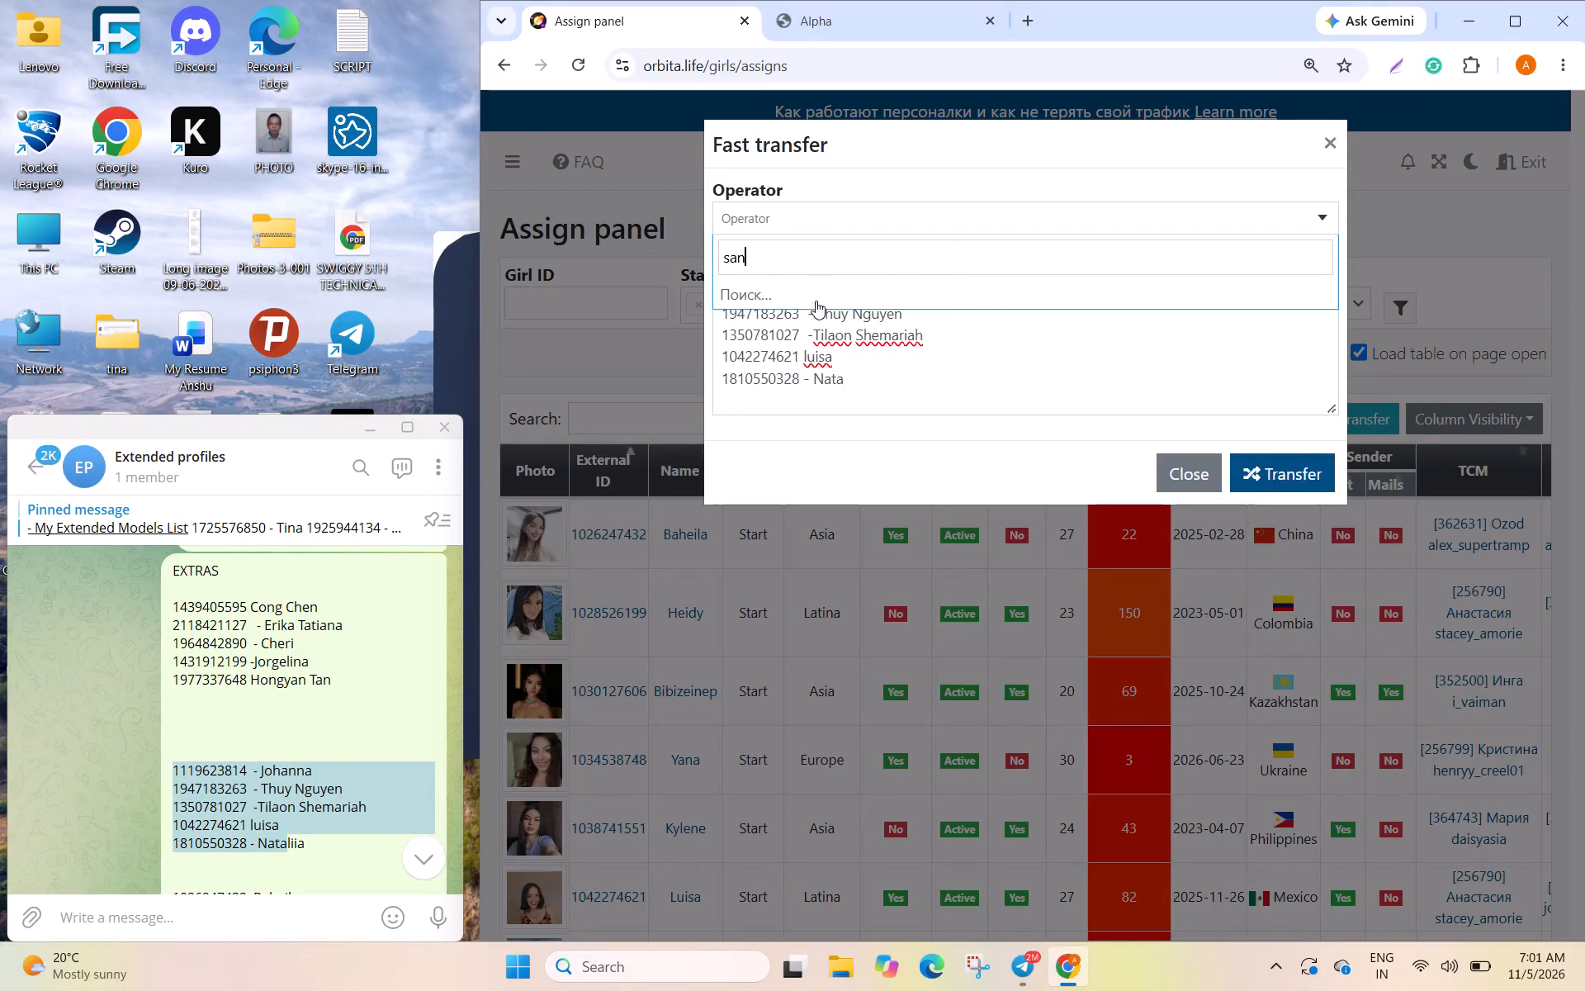
pyautogui.click(816, 320)
pyautogui.moveTo(722, 291); pyautogui.dragTo(878, 353)
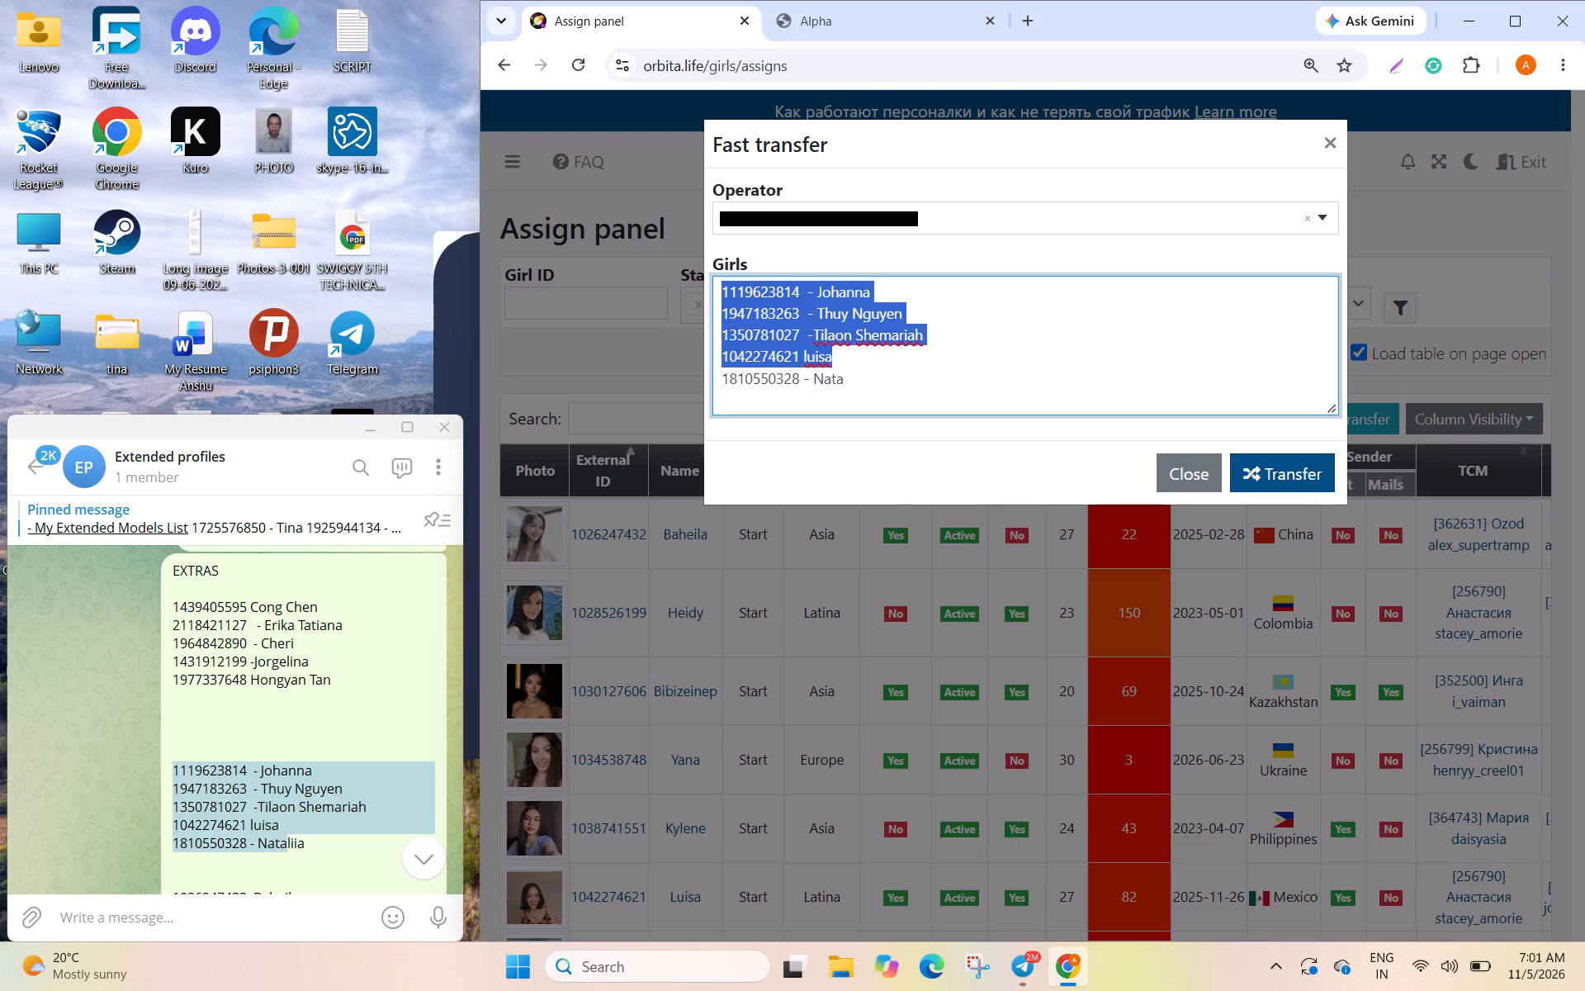
pyautogui.rightClick(784, 343)
pyautogui.click(840, 447)
pyautogui.click(1286, 467)
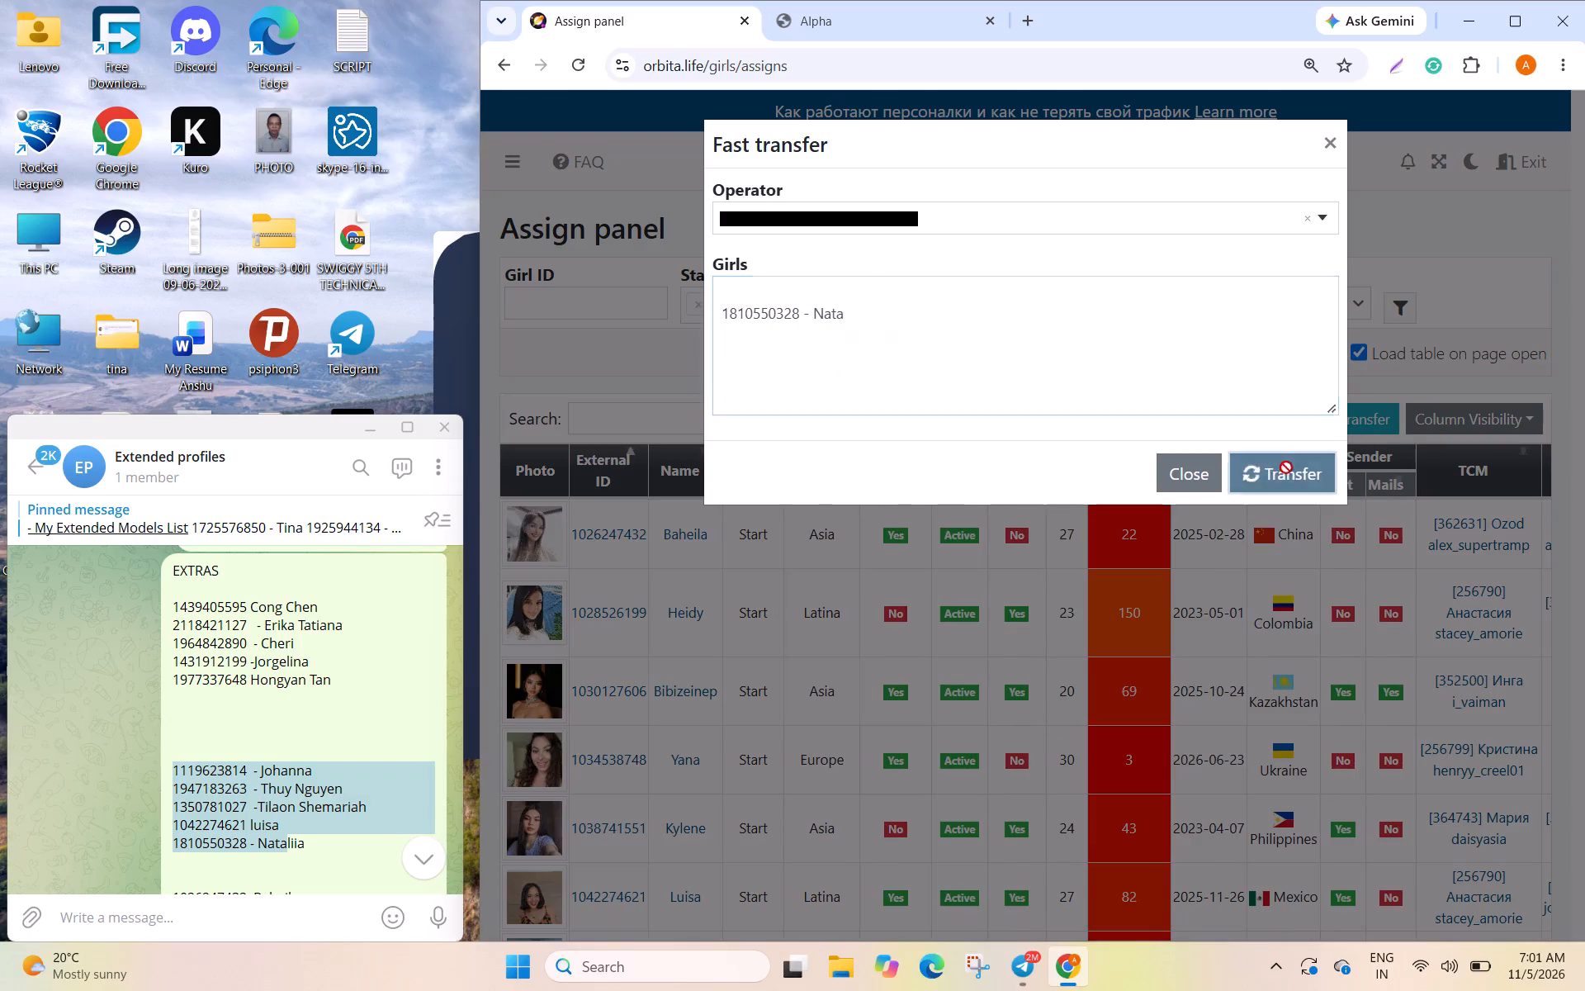
pyautogui.click(1190, 544)
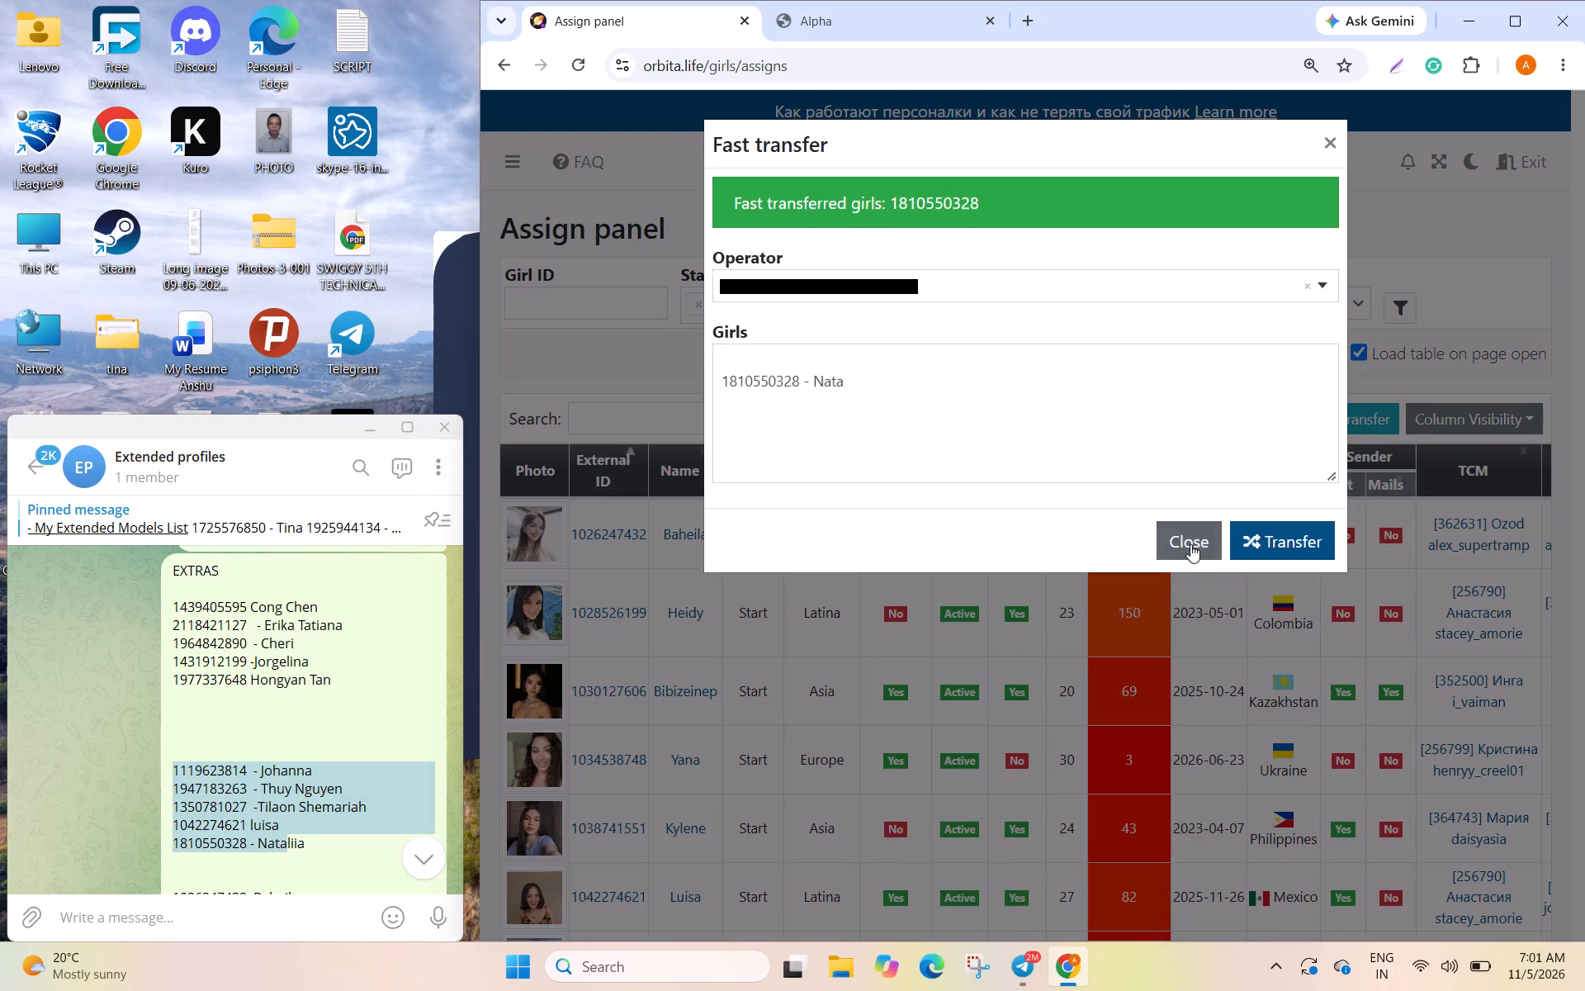
# Start a new fast transfer and paste the four cut entries, Johanna to luisa, as its girls list.
pyautogui.click(1326, 429)
pyautogui.rightClick(798, 330)
pyautogui.click(851, 552)
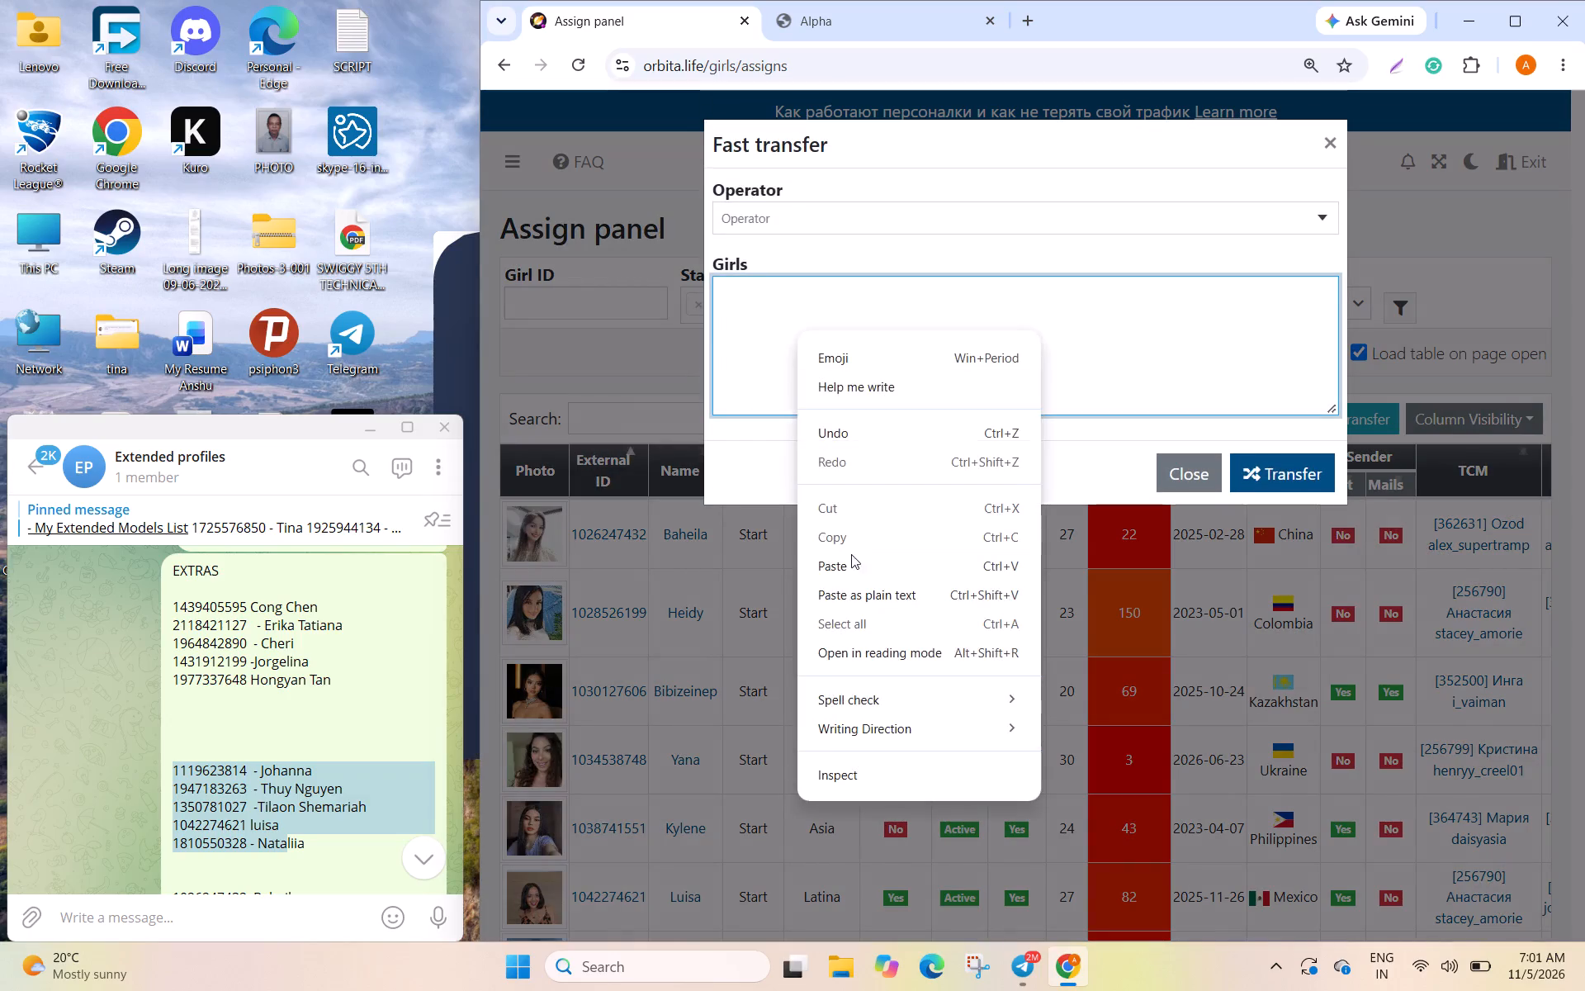
pyautogui.click(764, 218)
pyautogui.click(764, 264)
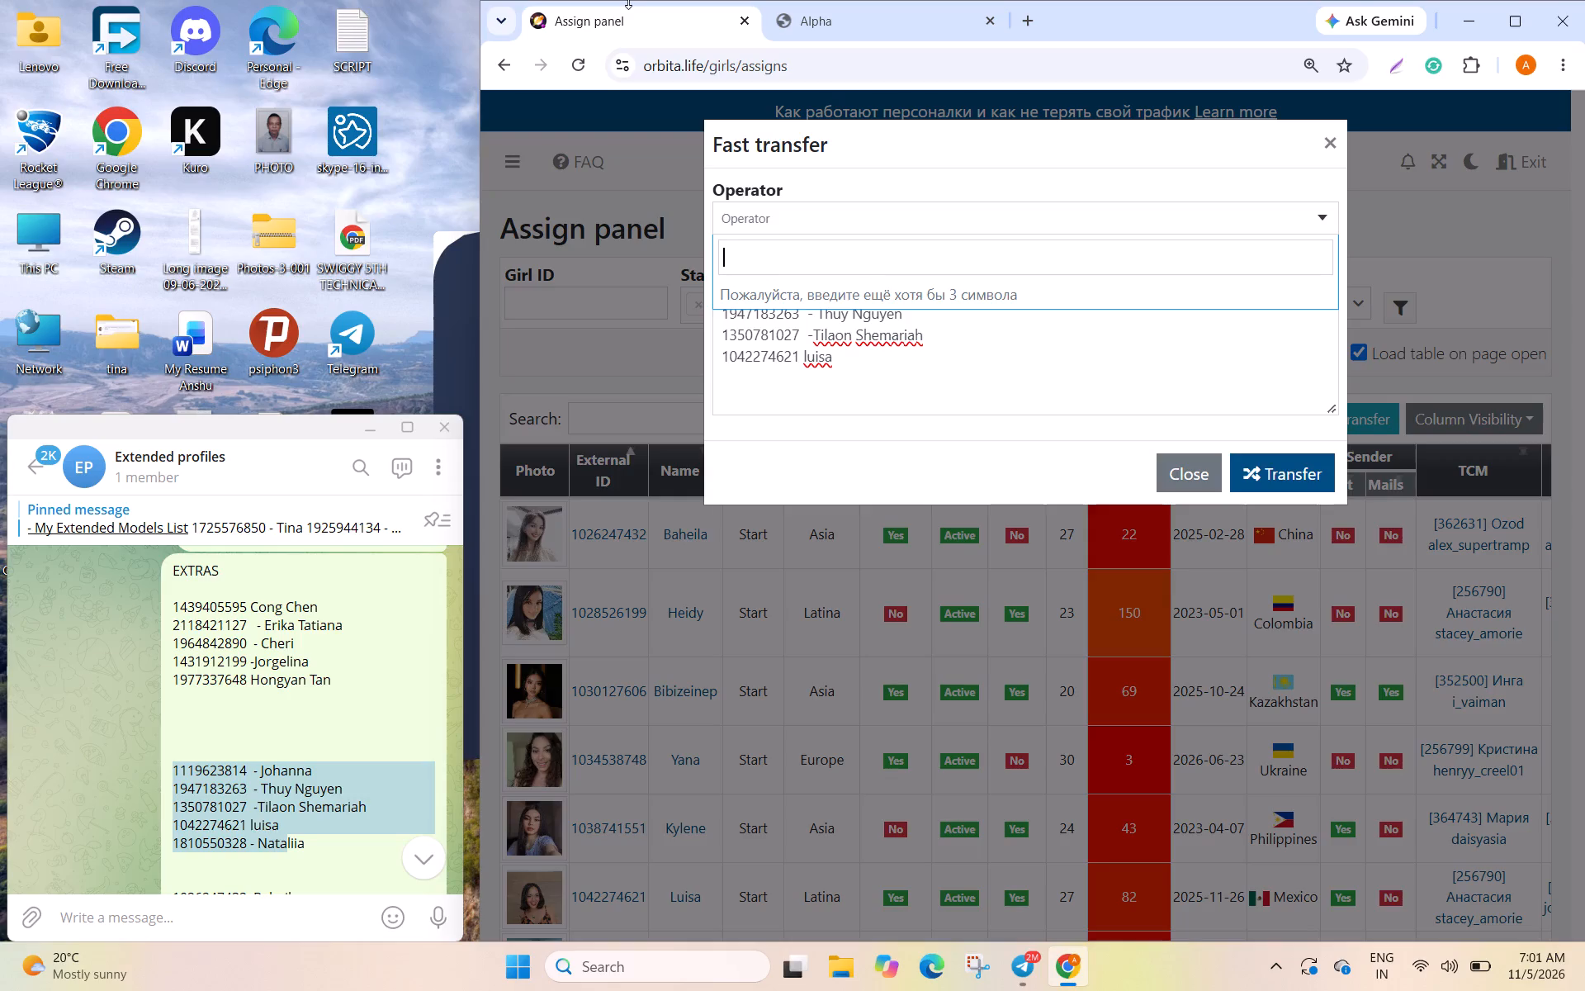
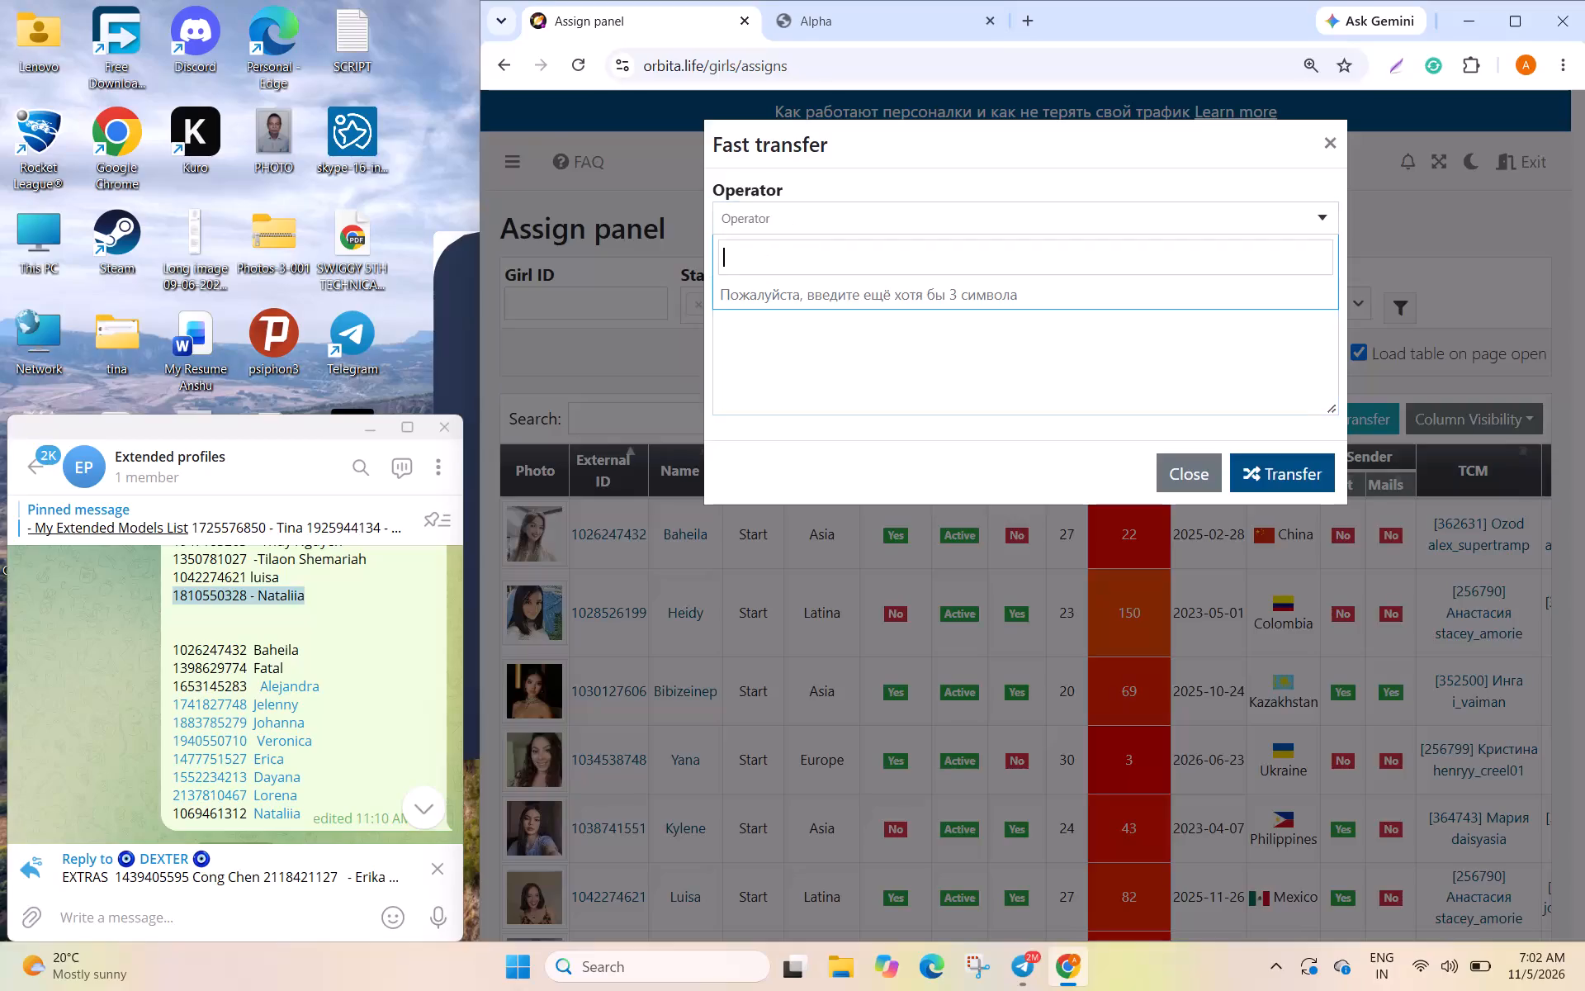
# Fast transfer Nataliia, the profile listed right after luisa in the Telegram message, to the operator matching "tan".
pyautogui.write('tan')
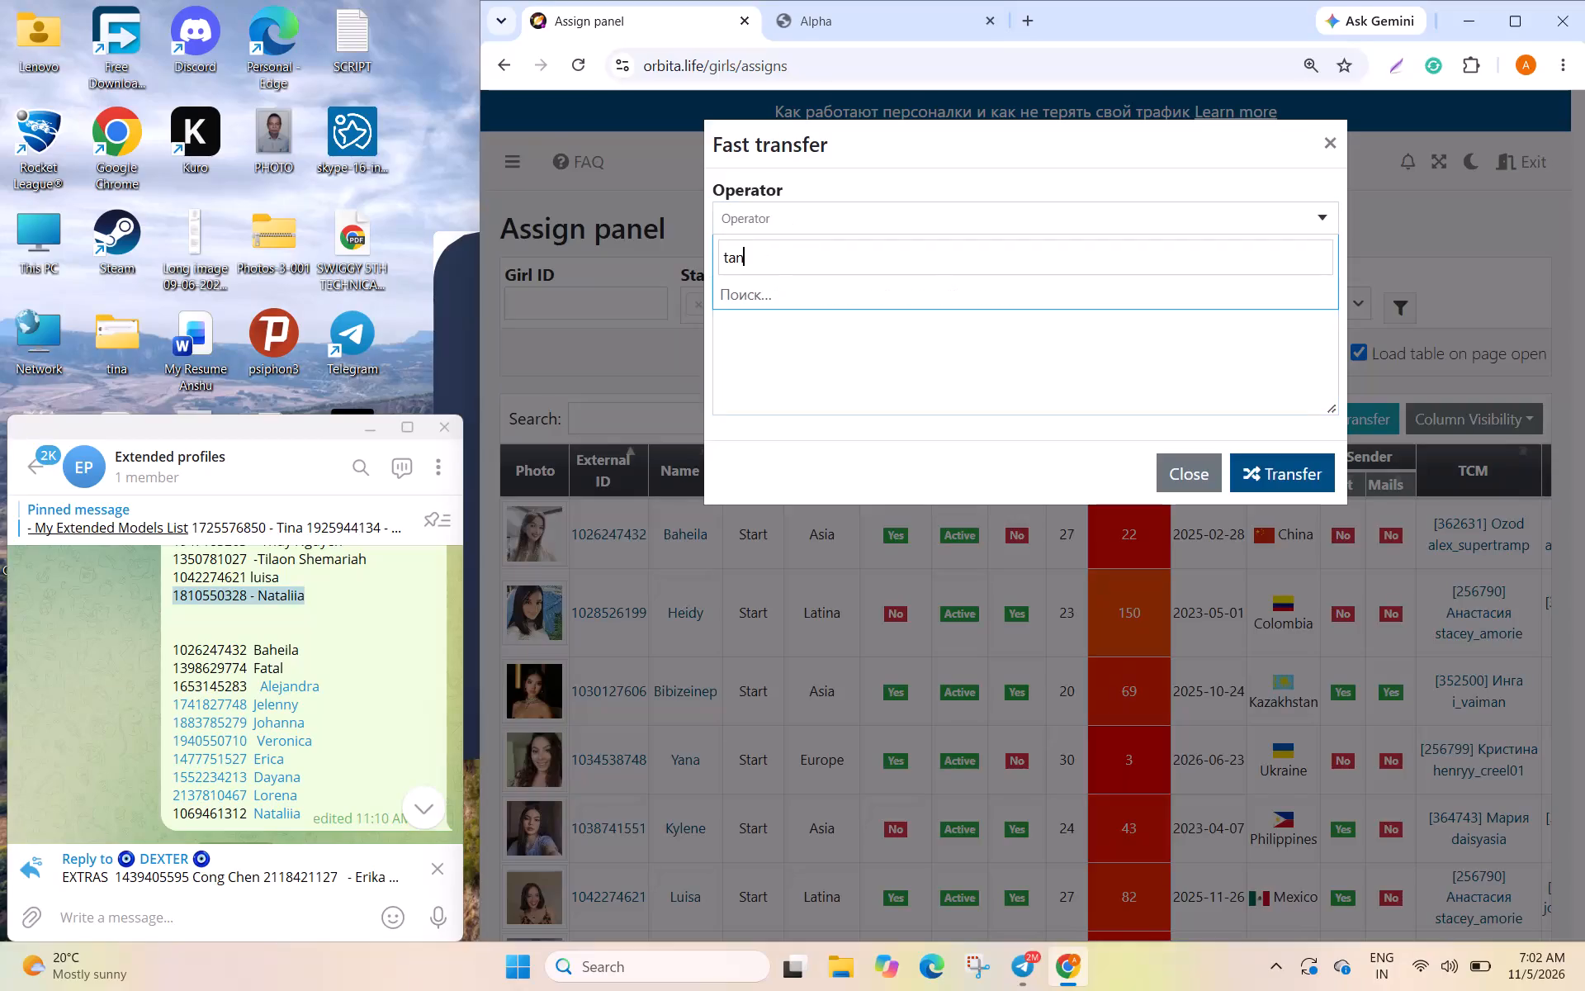
pyautogui.click(843, 294)
pyautogui.click(1299, 475)
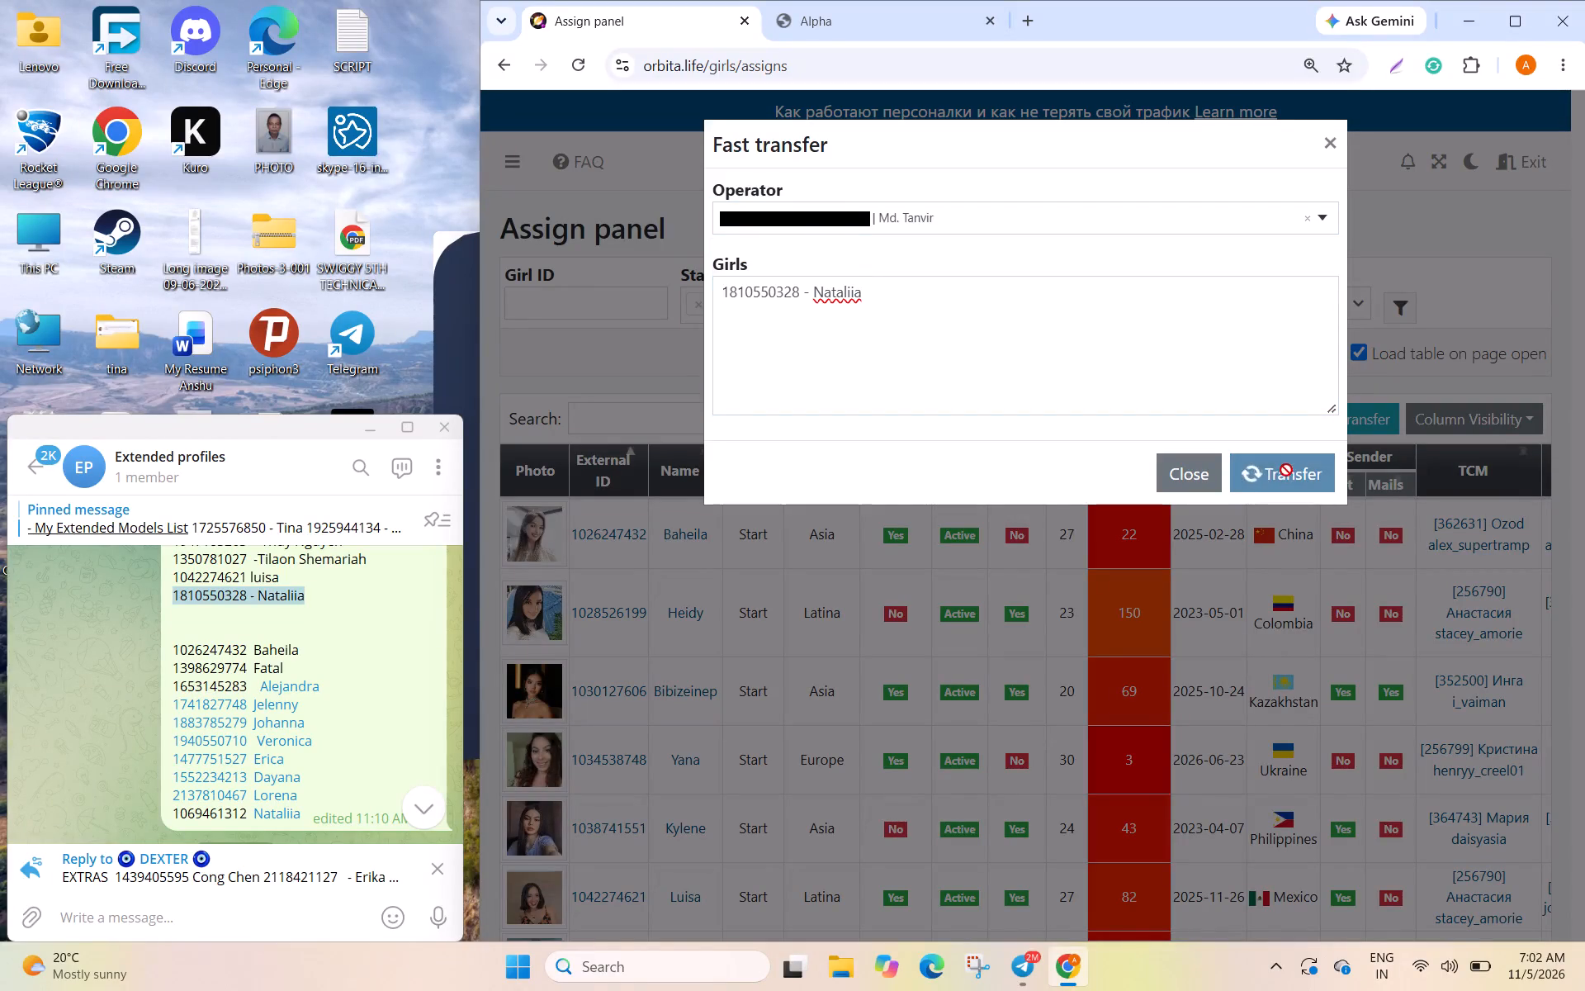
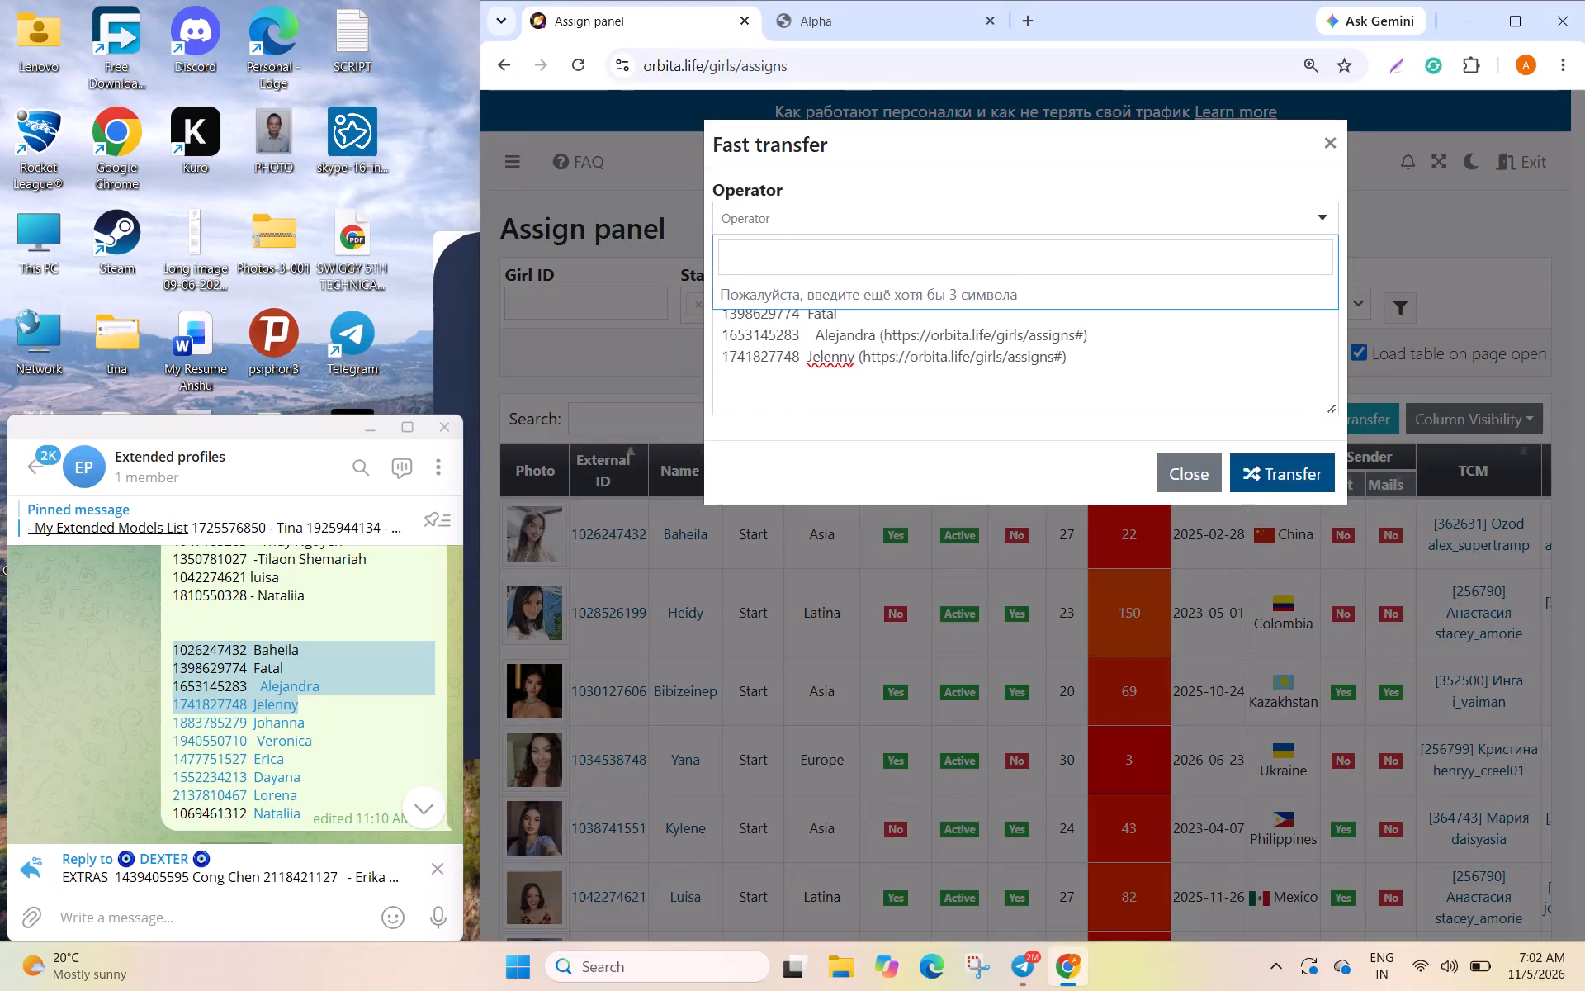
# Choose the operator matching "tan" and fast transfer the four listed profiles, Baheila, Fatal, Alejandra and Jelenny.
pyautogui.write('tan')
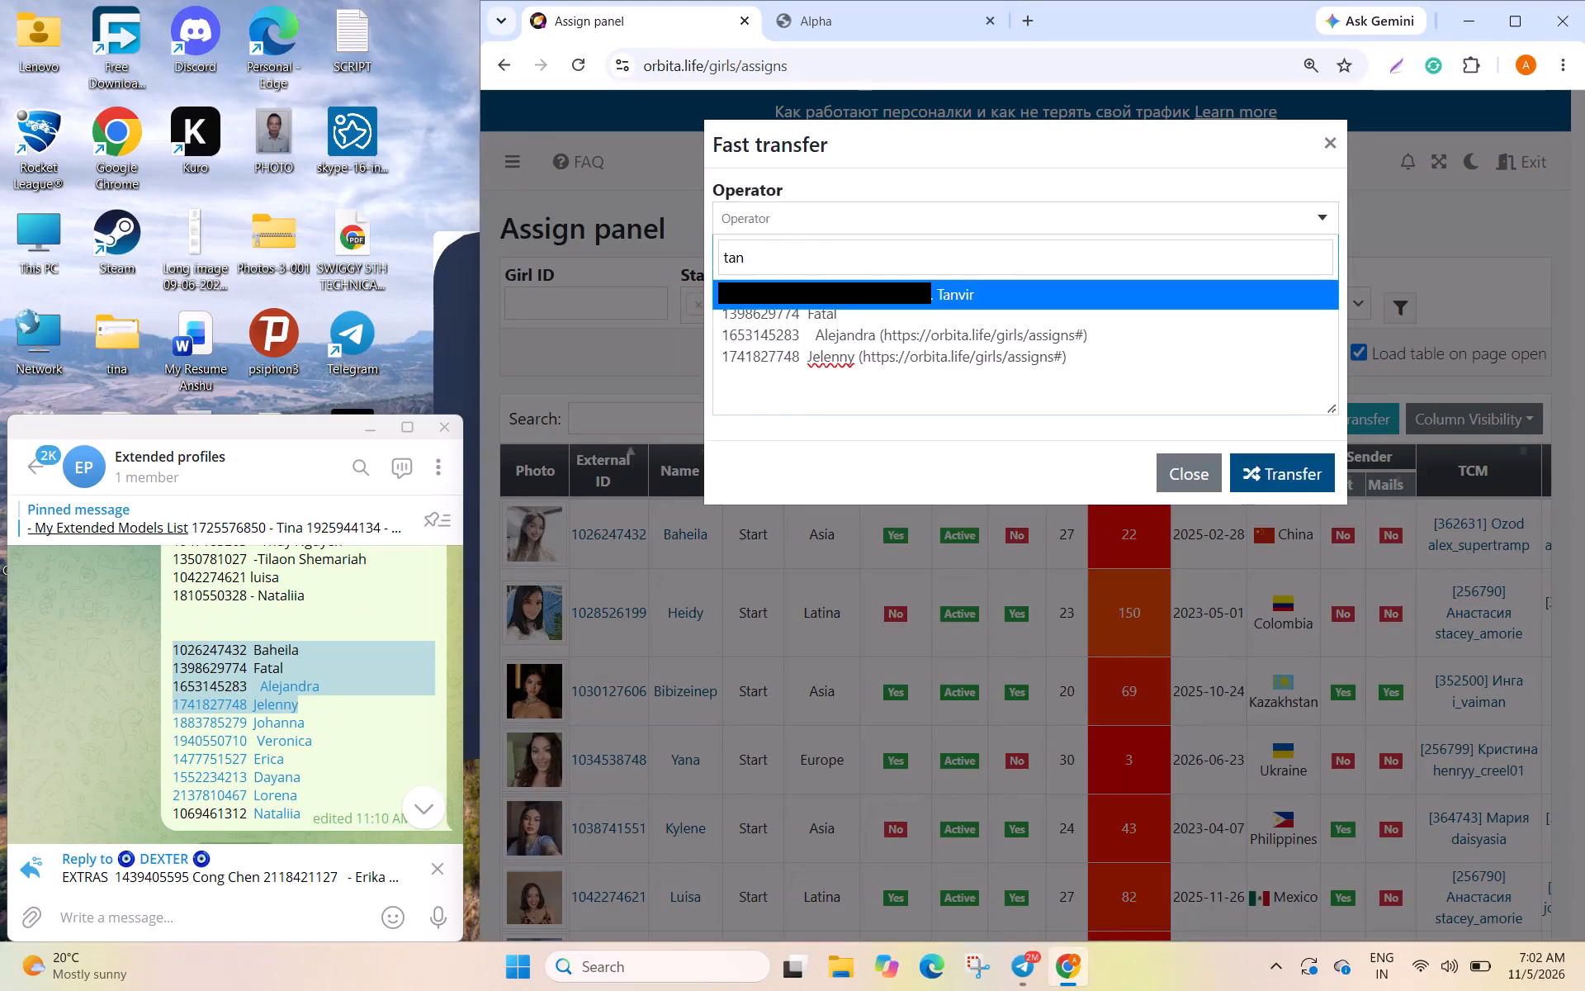
pyautogui.click(887, 292)
pyautogui.click(1258, 472)
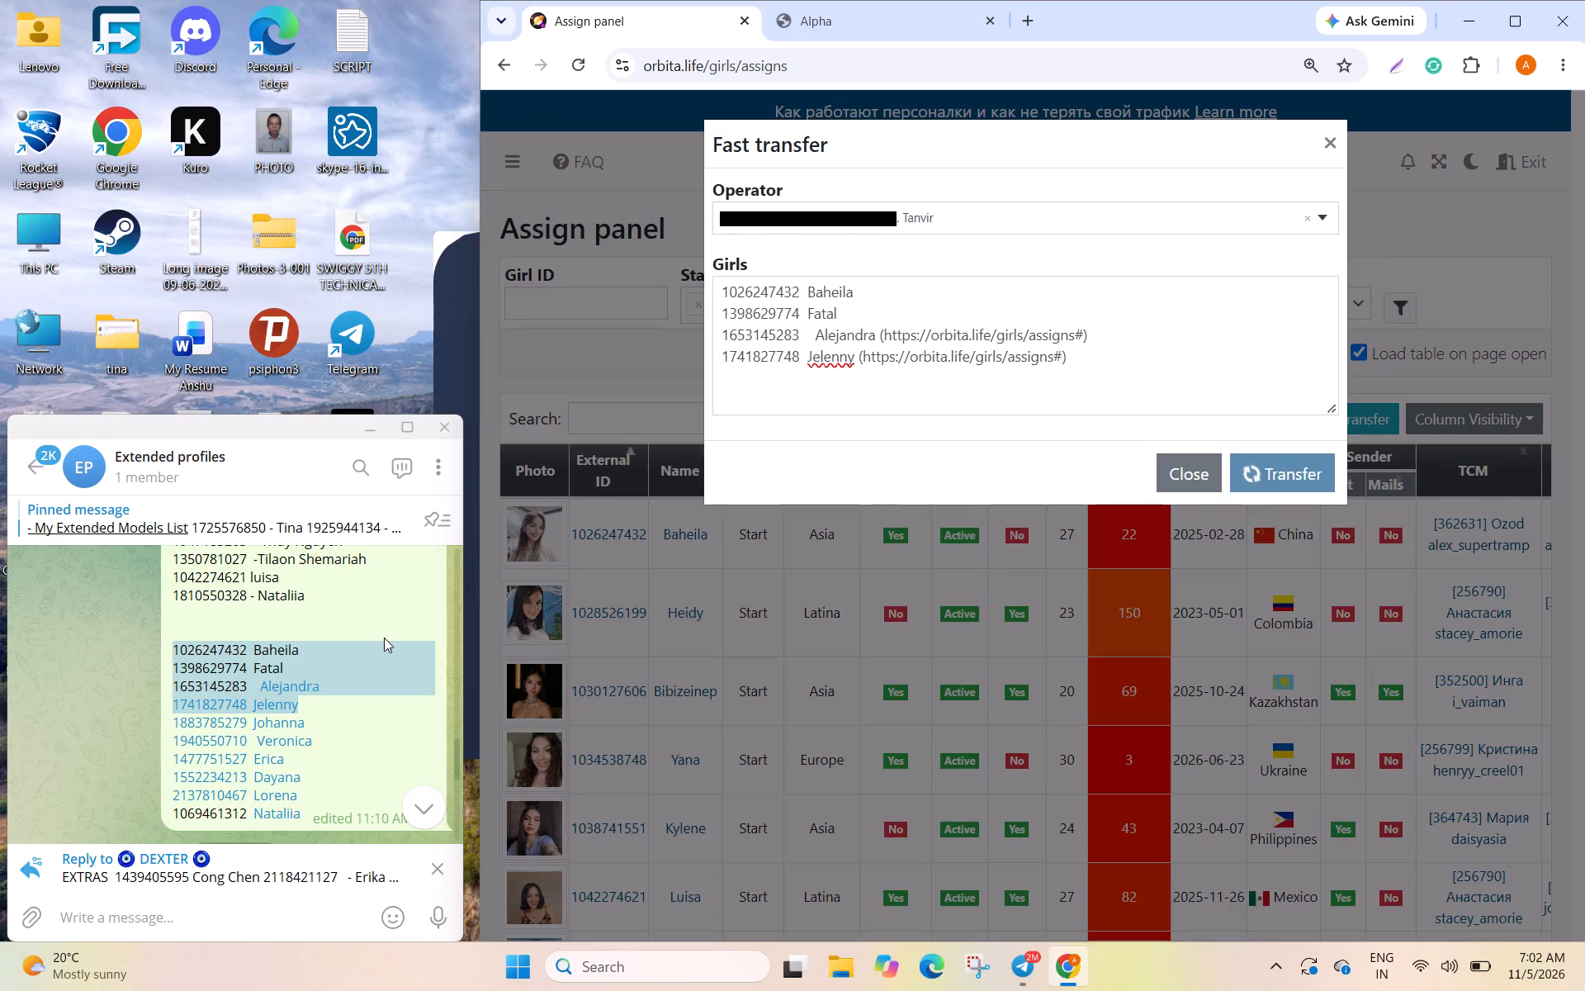
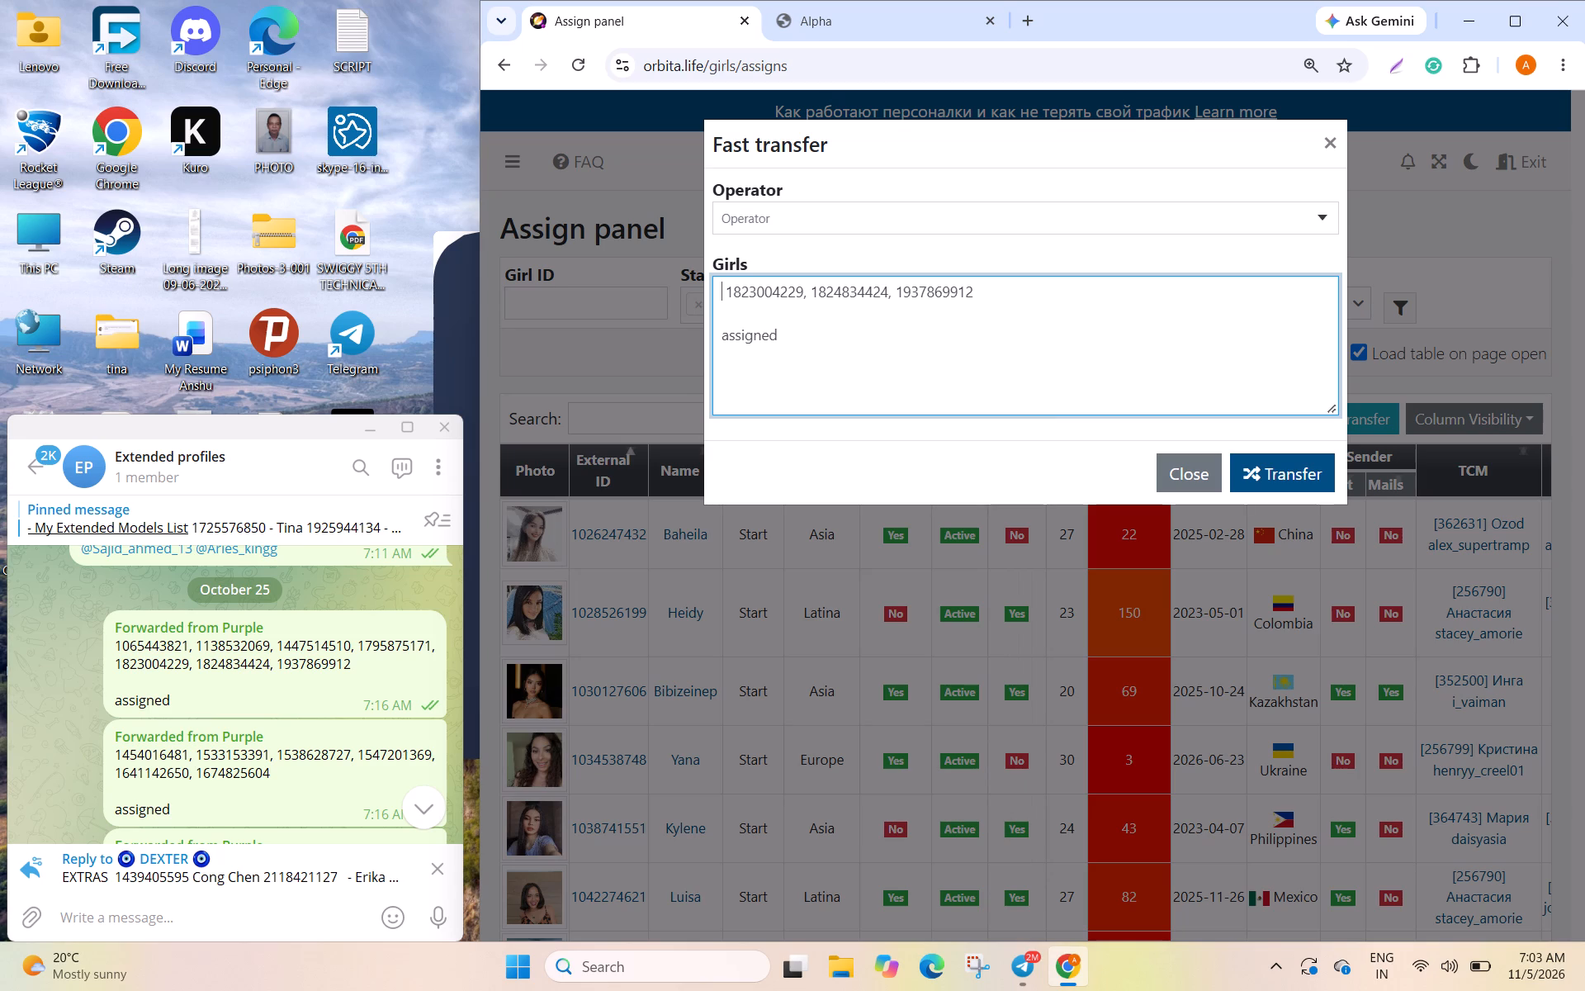
# Find the operator matching "pav" for the fast transfer of the three remaining profiles.
pyautogui.click(788, 224)
pyautogui.click(755, 249)
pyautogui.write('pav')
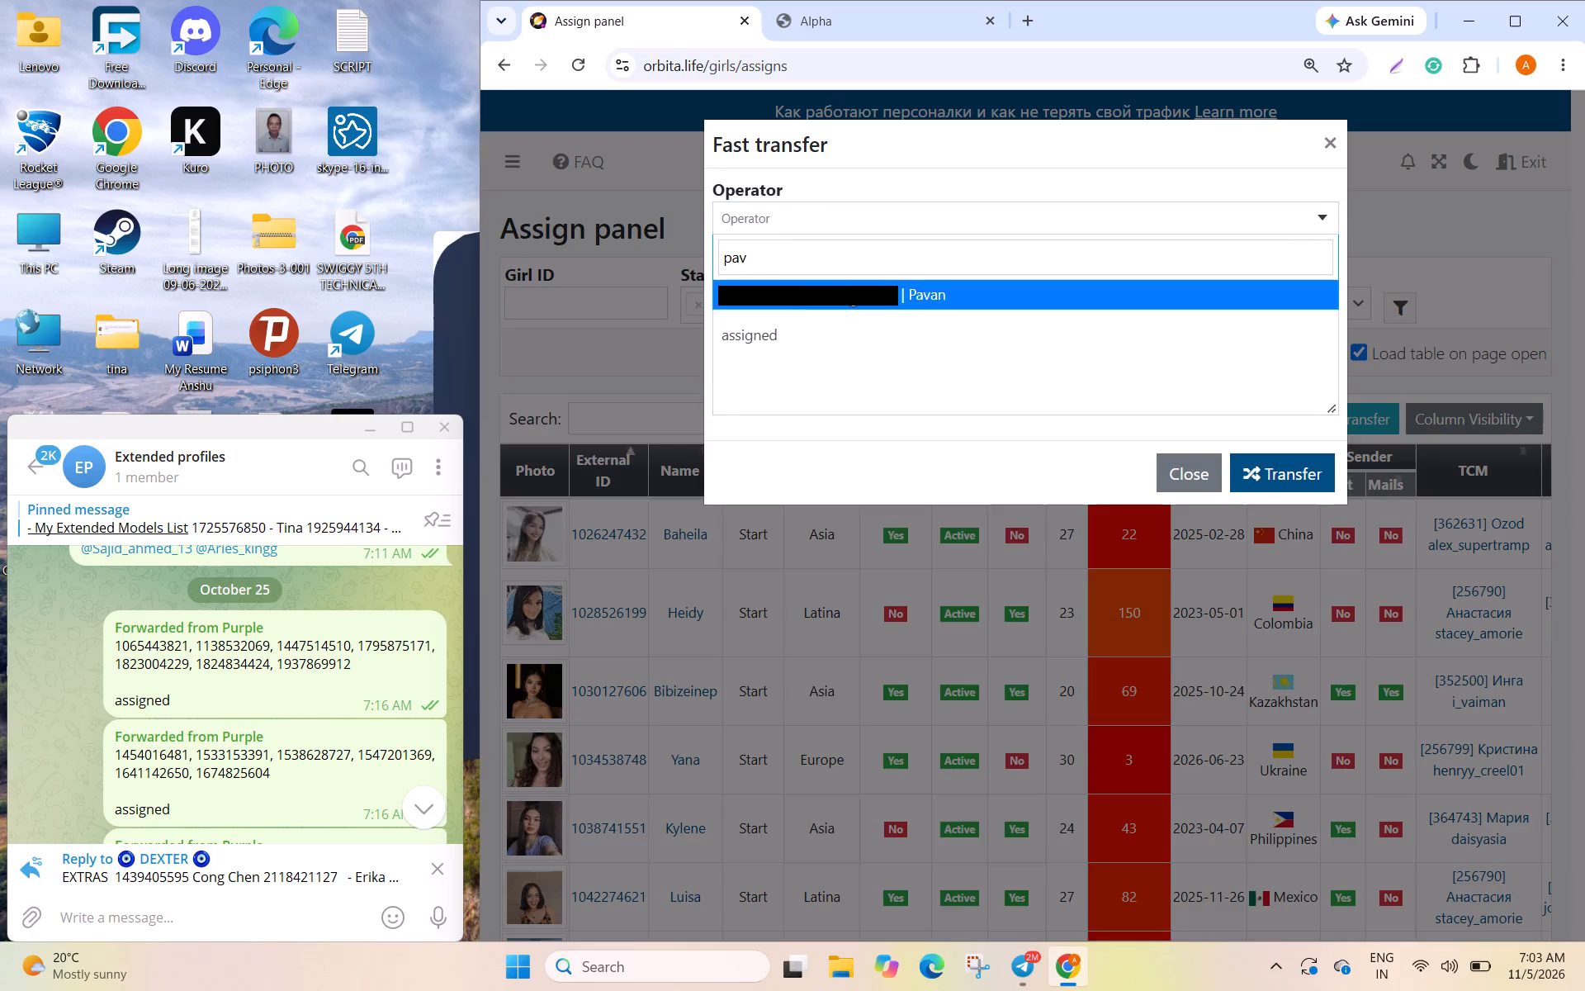
# Fast transfer the last three profile IDs of the first October 25 list to the operator Pavan.
pyautogui.moveTo(849, 287); pyautogui.dragTo(864, 289)
pyautogui.click(1274, 477)
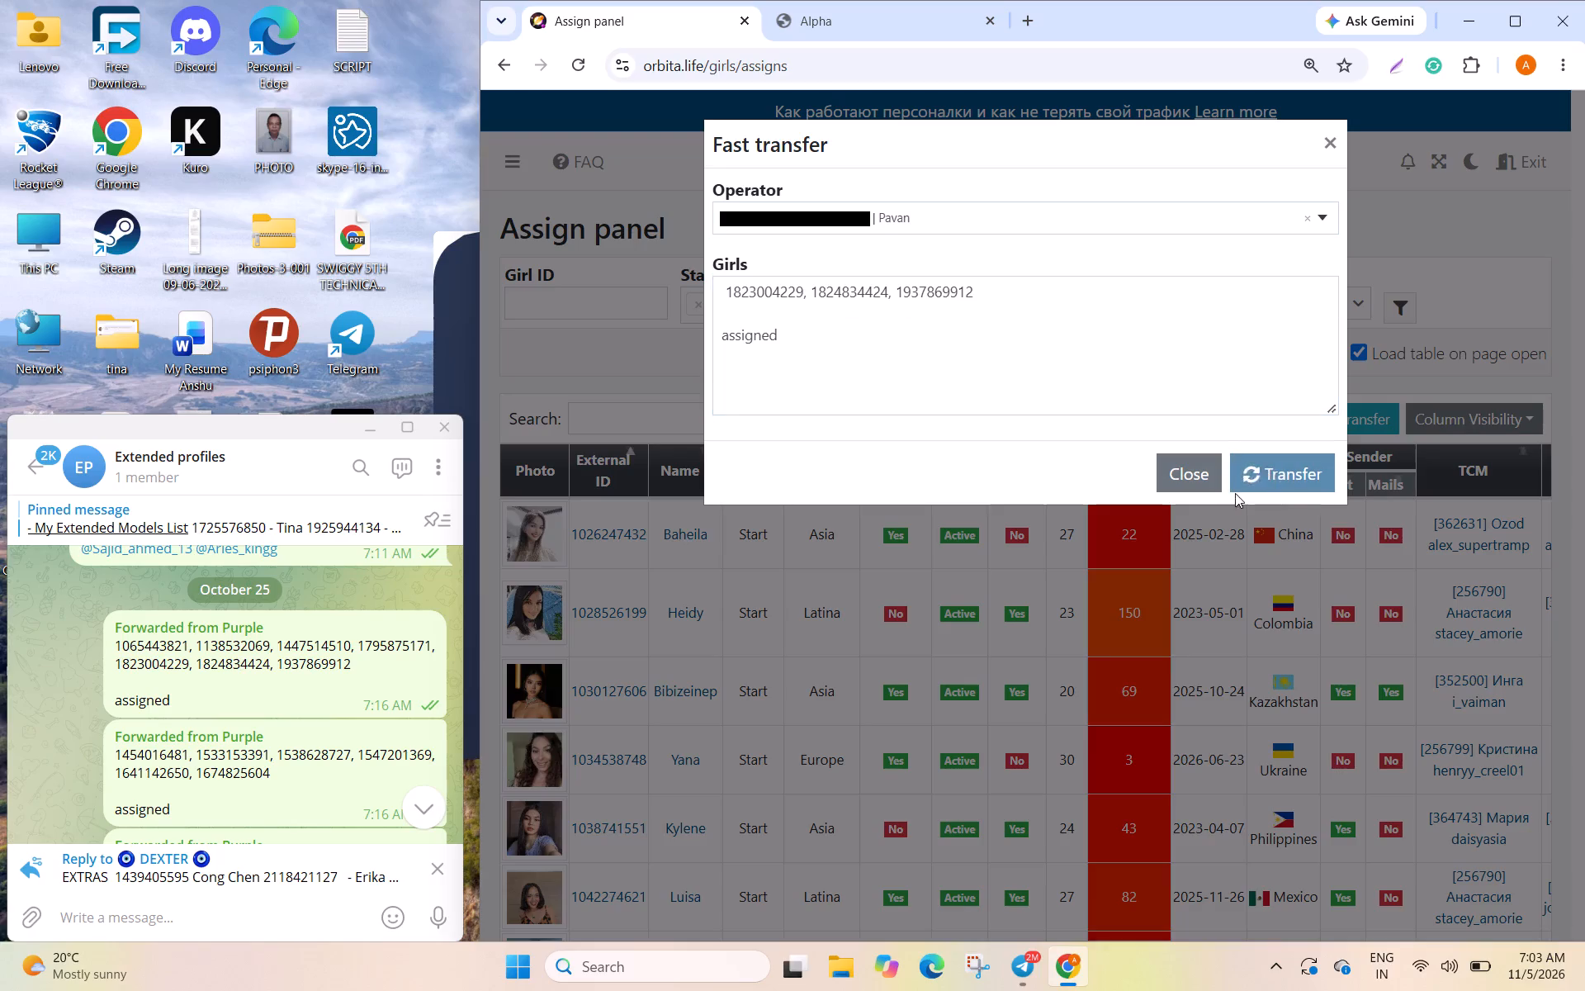
pyautogui.click(1189, 549)
# Start a new fast transfer and paste the four cut profile IDs from the first October 25 list as its girls list.
pyautogui.click(1333, 414)
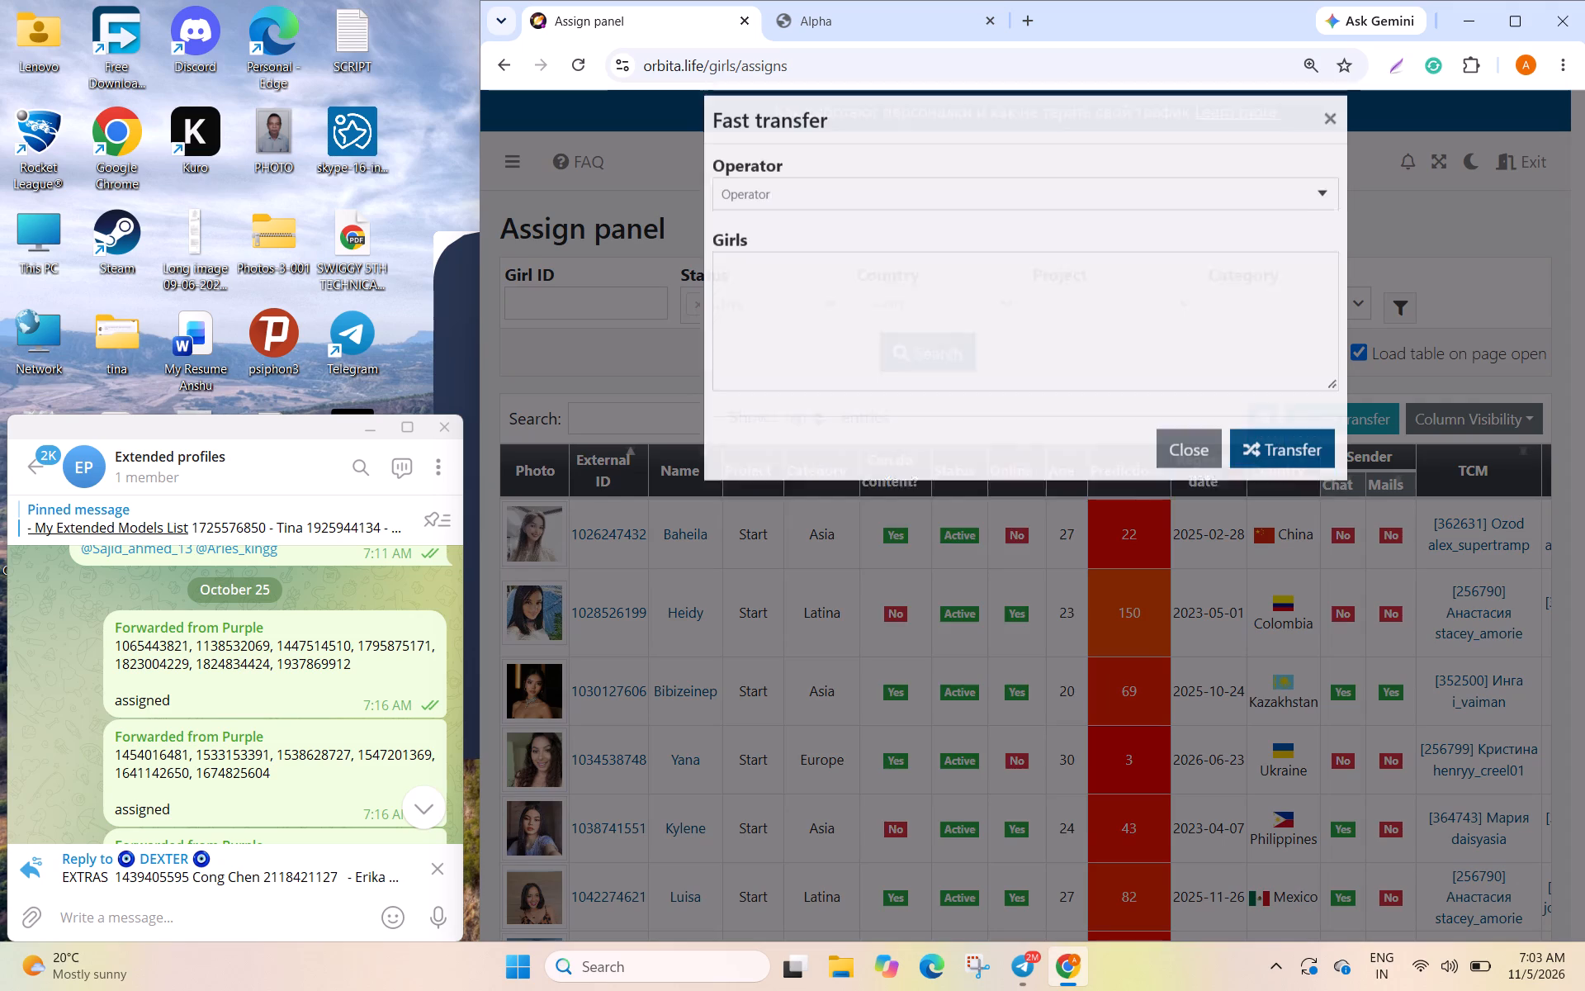
pyautogui.rightClick(838, 351)
pyautogui.click(866, 586)
pyautogui.scroll(2, 812, 303)
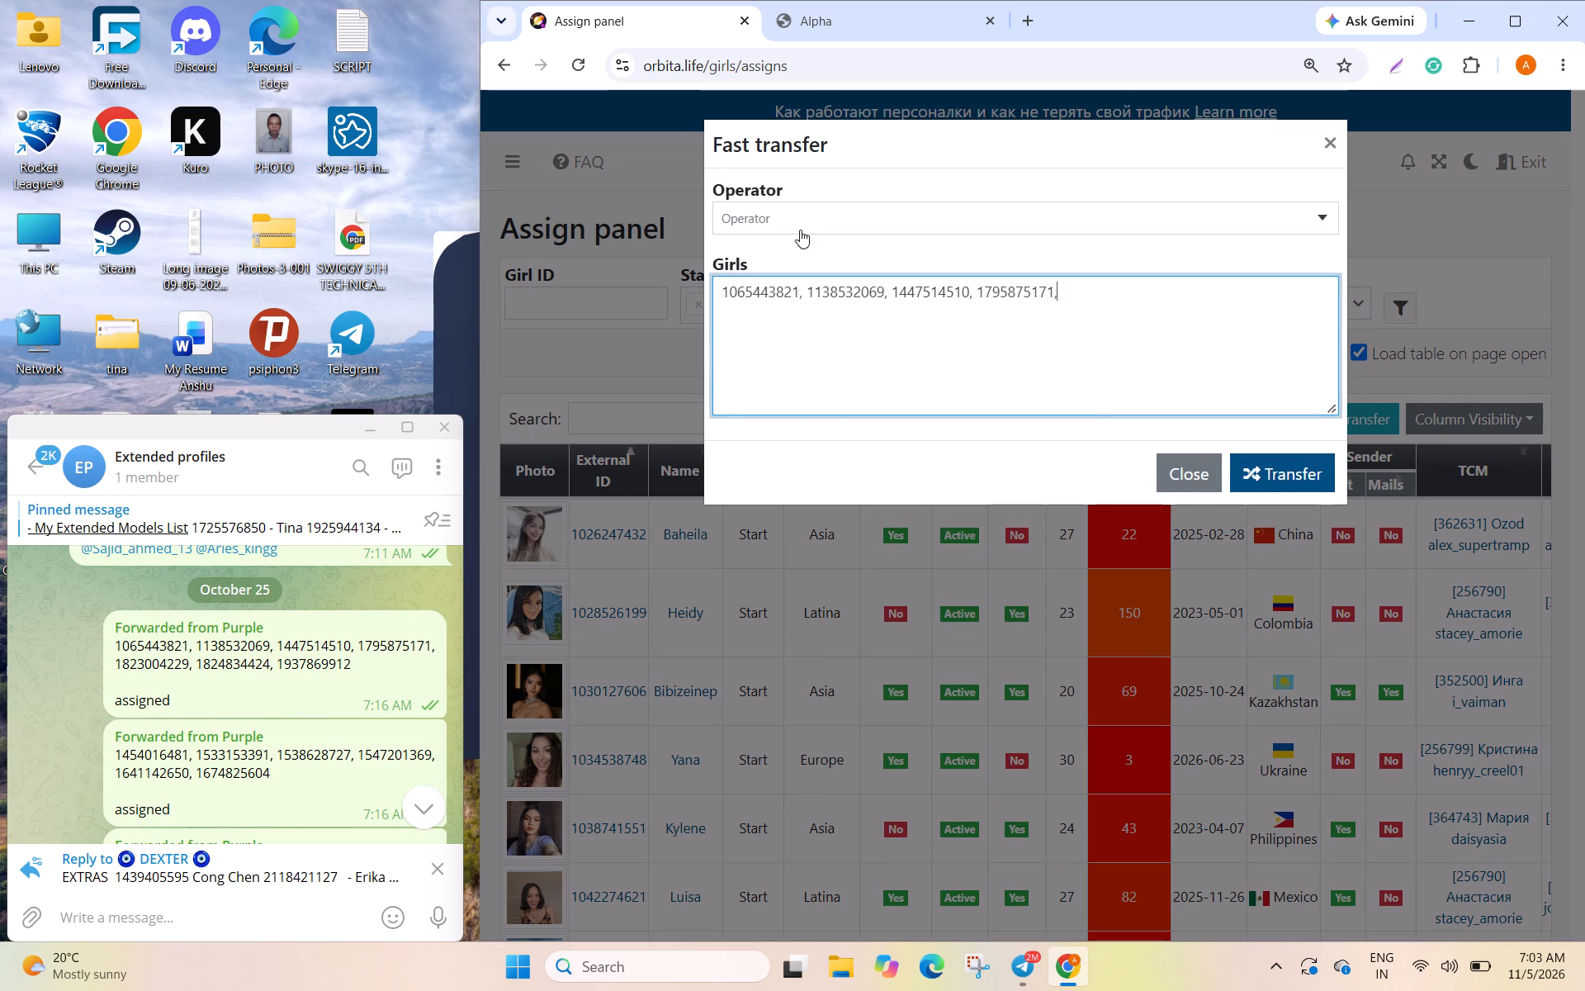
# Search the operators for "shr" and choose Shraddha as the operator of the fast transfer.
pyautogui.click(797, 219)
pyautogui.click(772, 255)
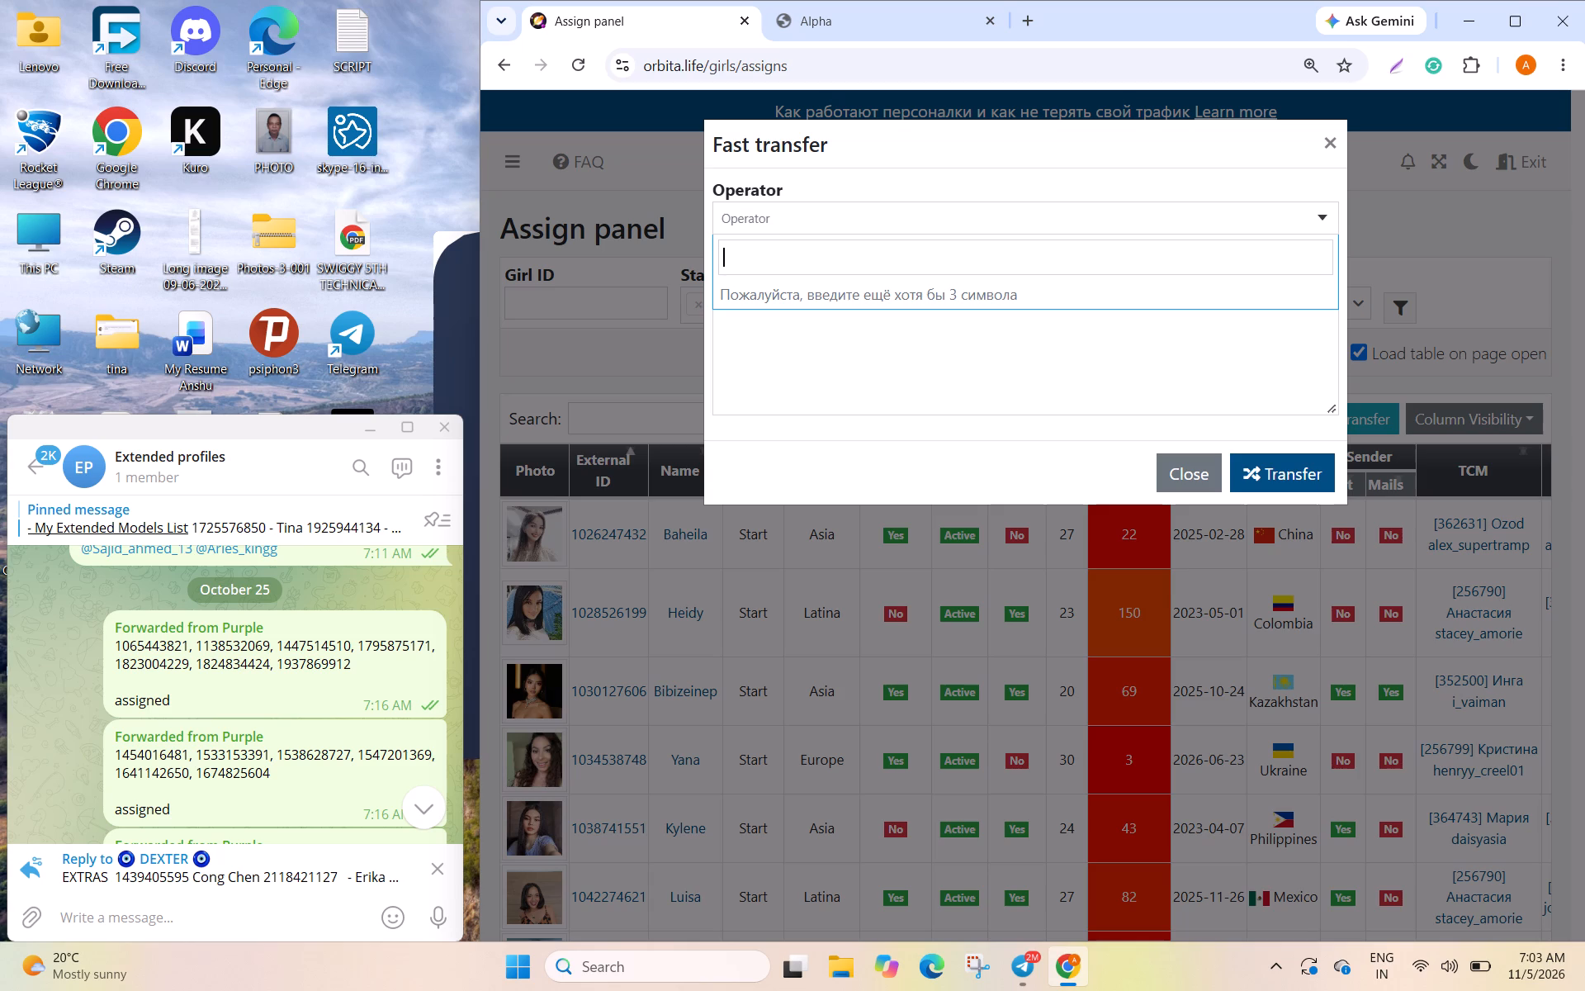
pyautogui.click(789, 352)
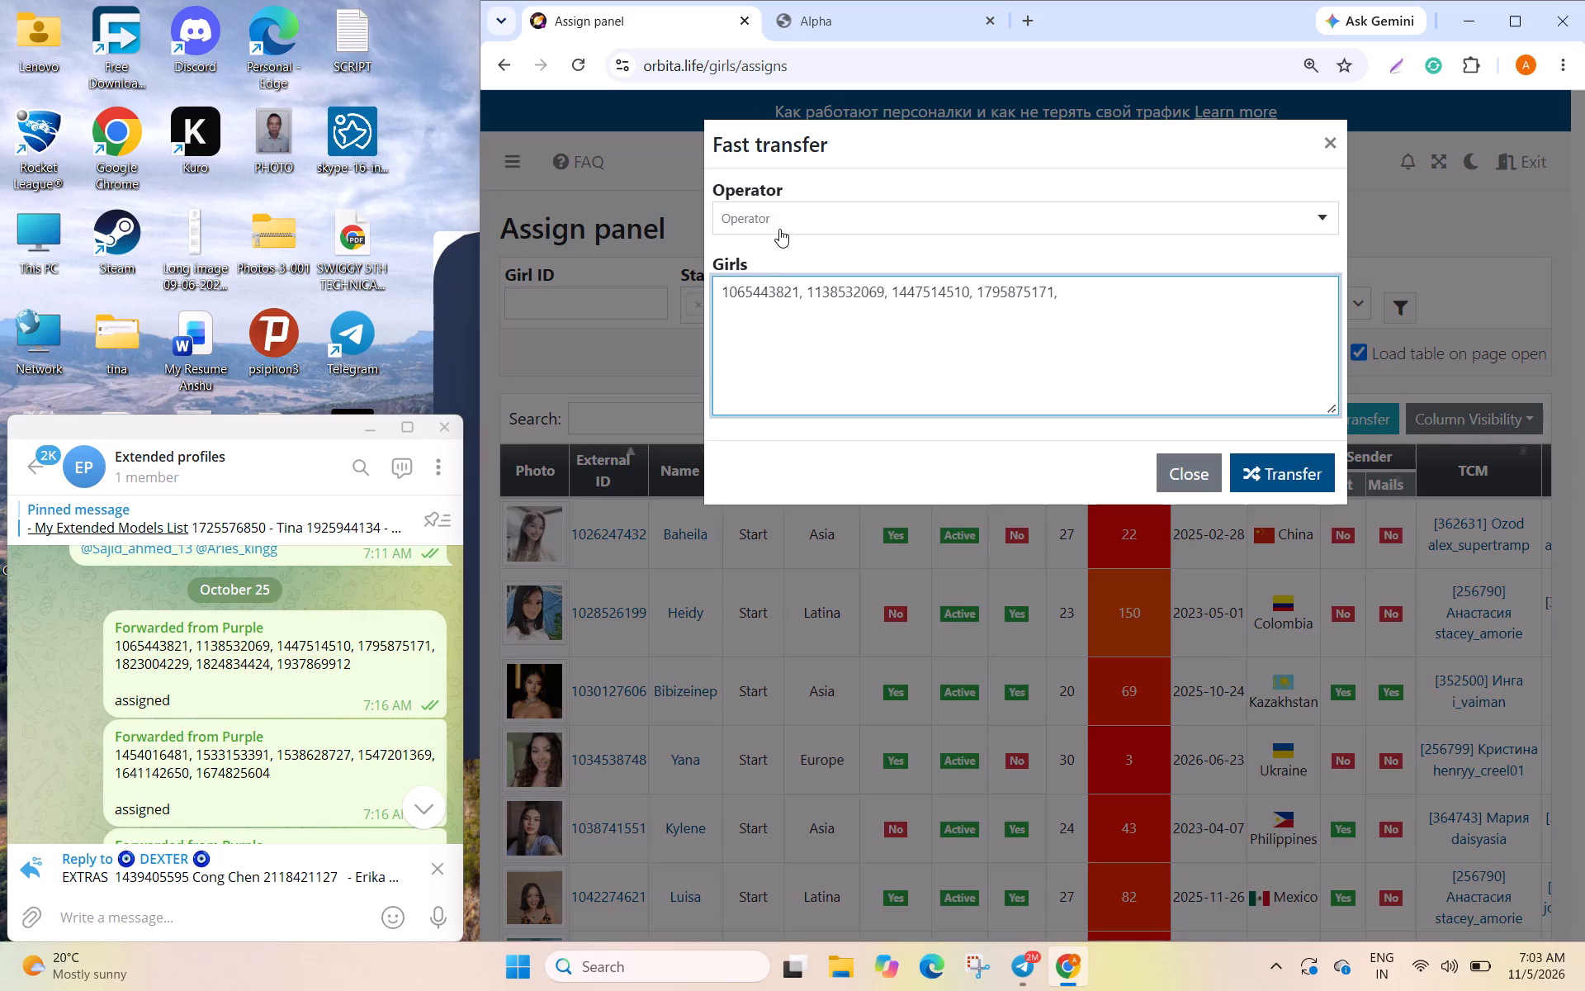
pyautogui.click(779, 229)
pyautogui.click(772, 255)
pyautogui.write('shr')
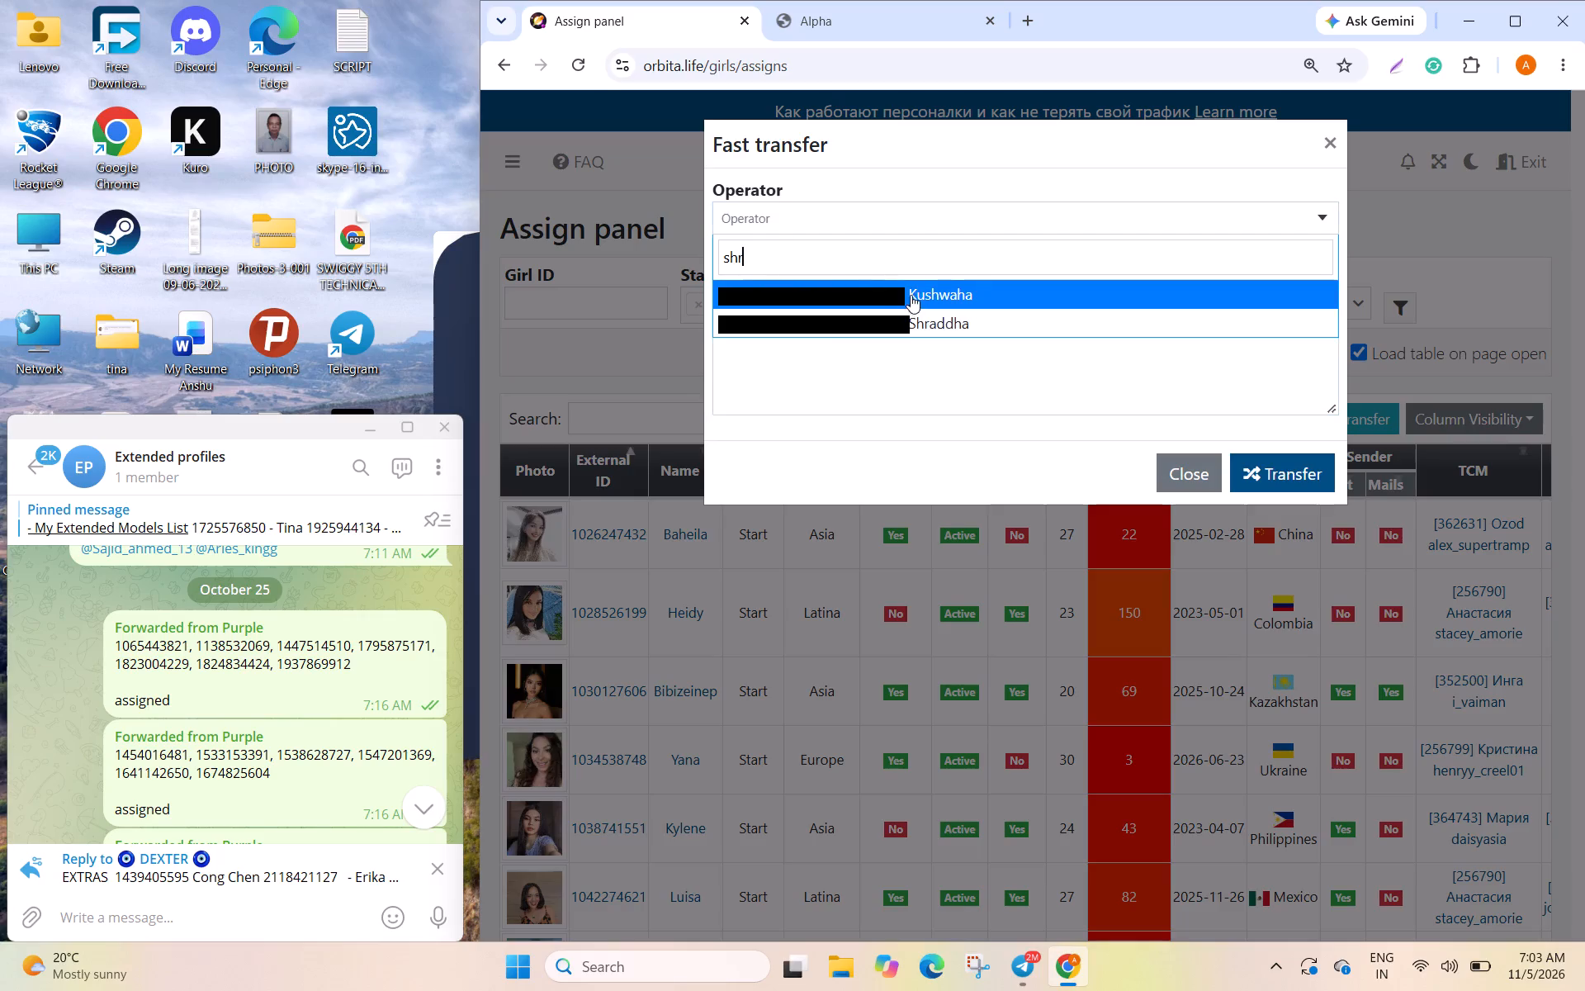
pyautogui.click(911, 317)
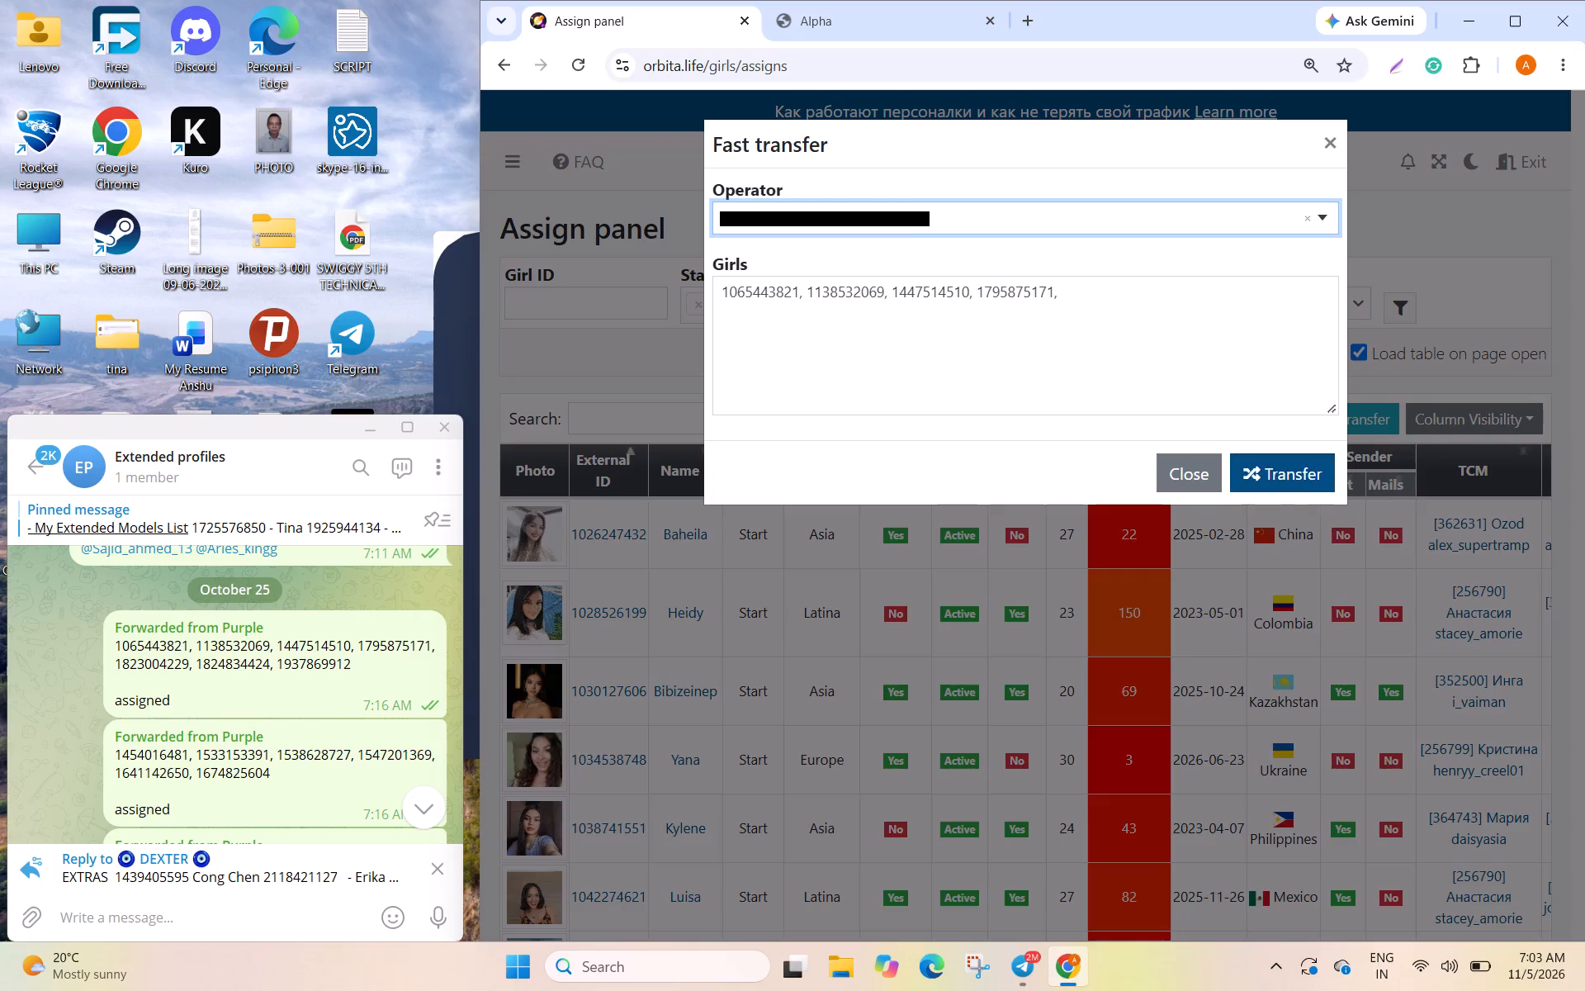
pyautogui.click(906, 222)
pyautogui.click(844, 256)
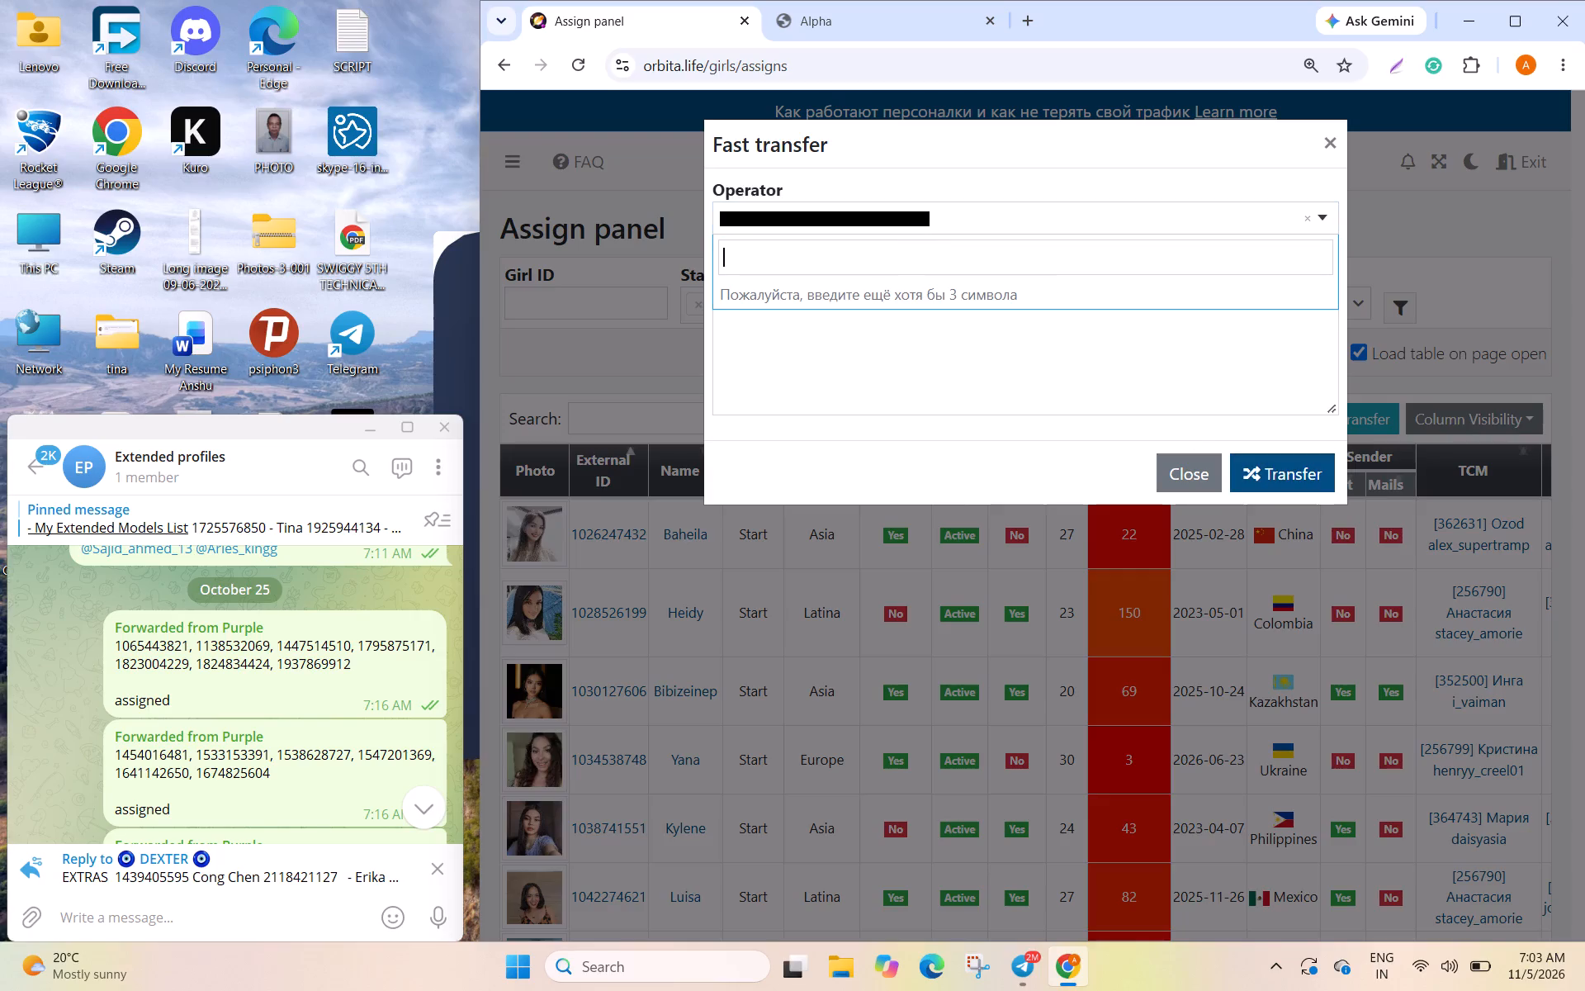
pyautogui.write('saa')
pyautogui.click(897, 293)
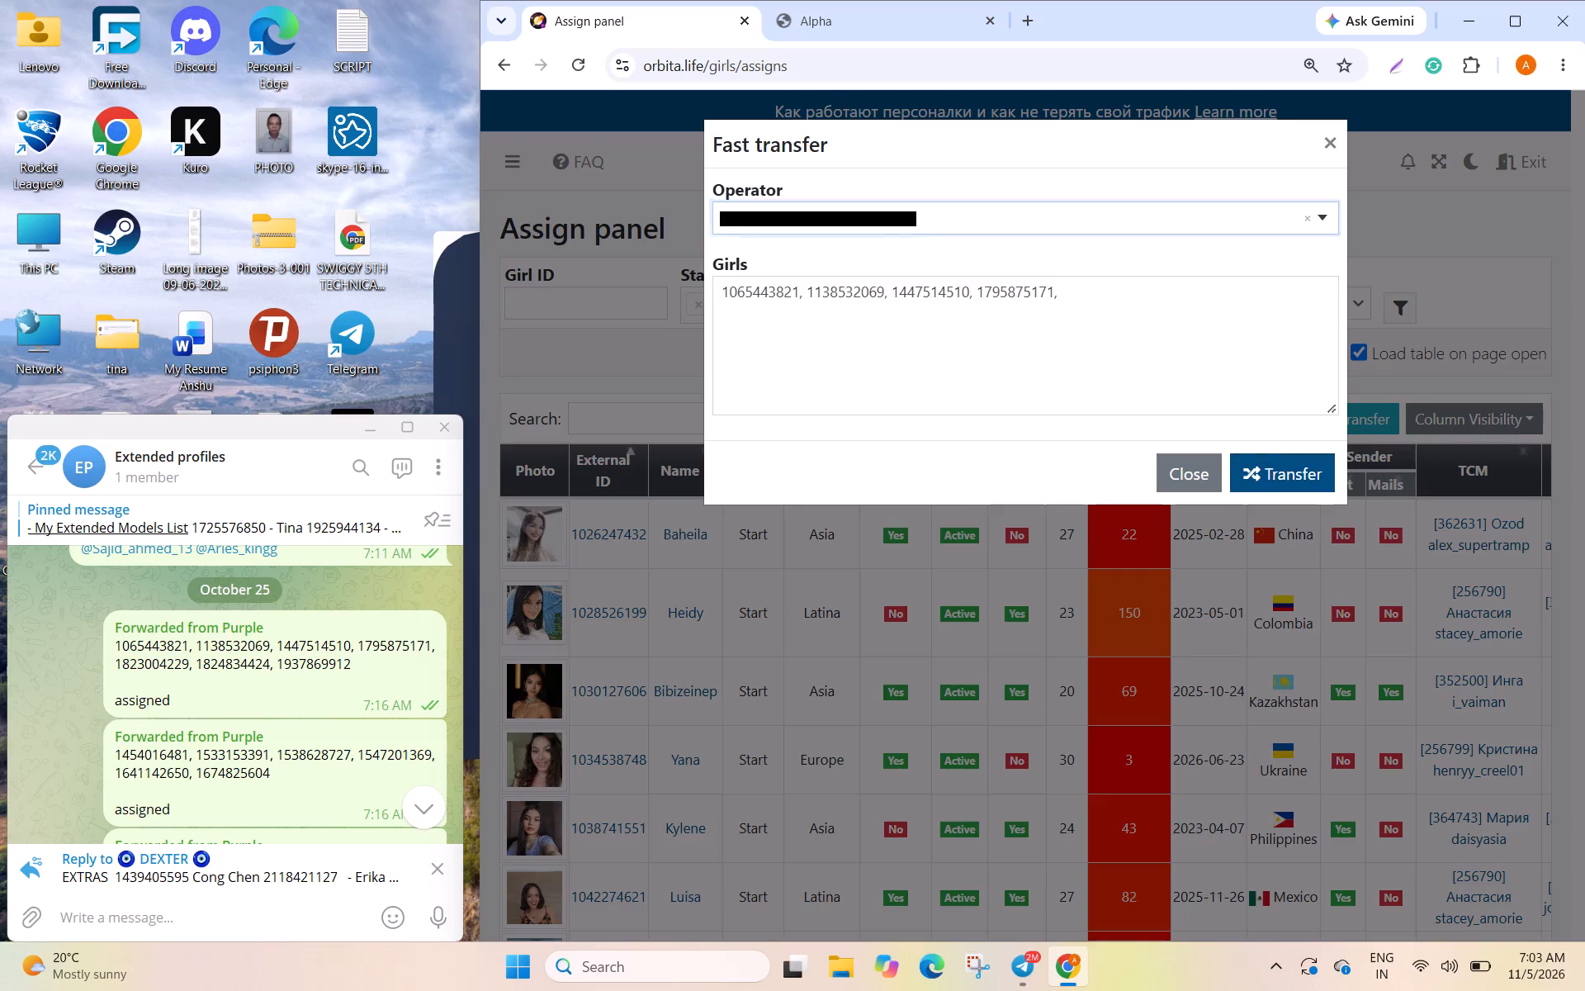
pyautogui.click(1278, 463)
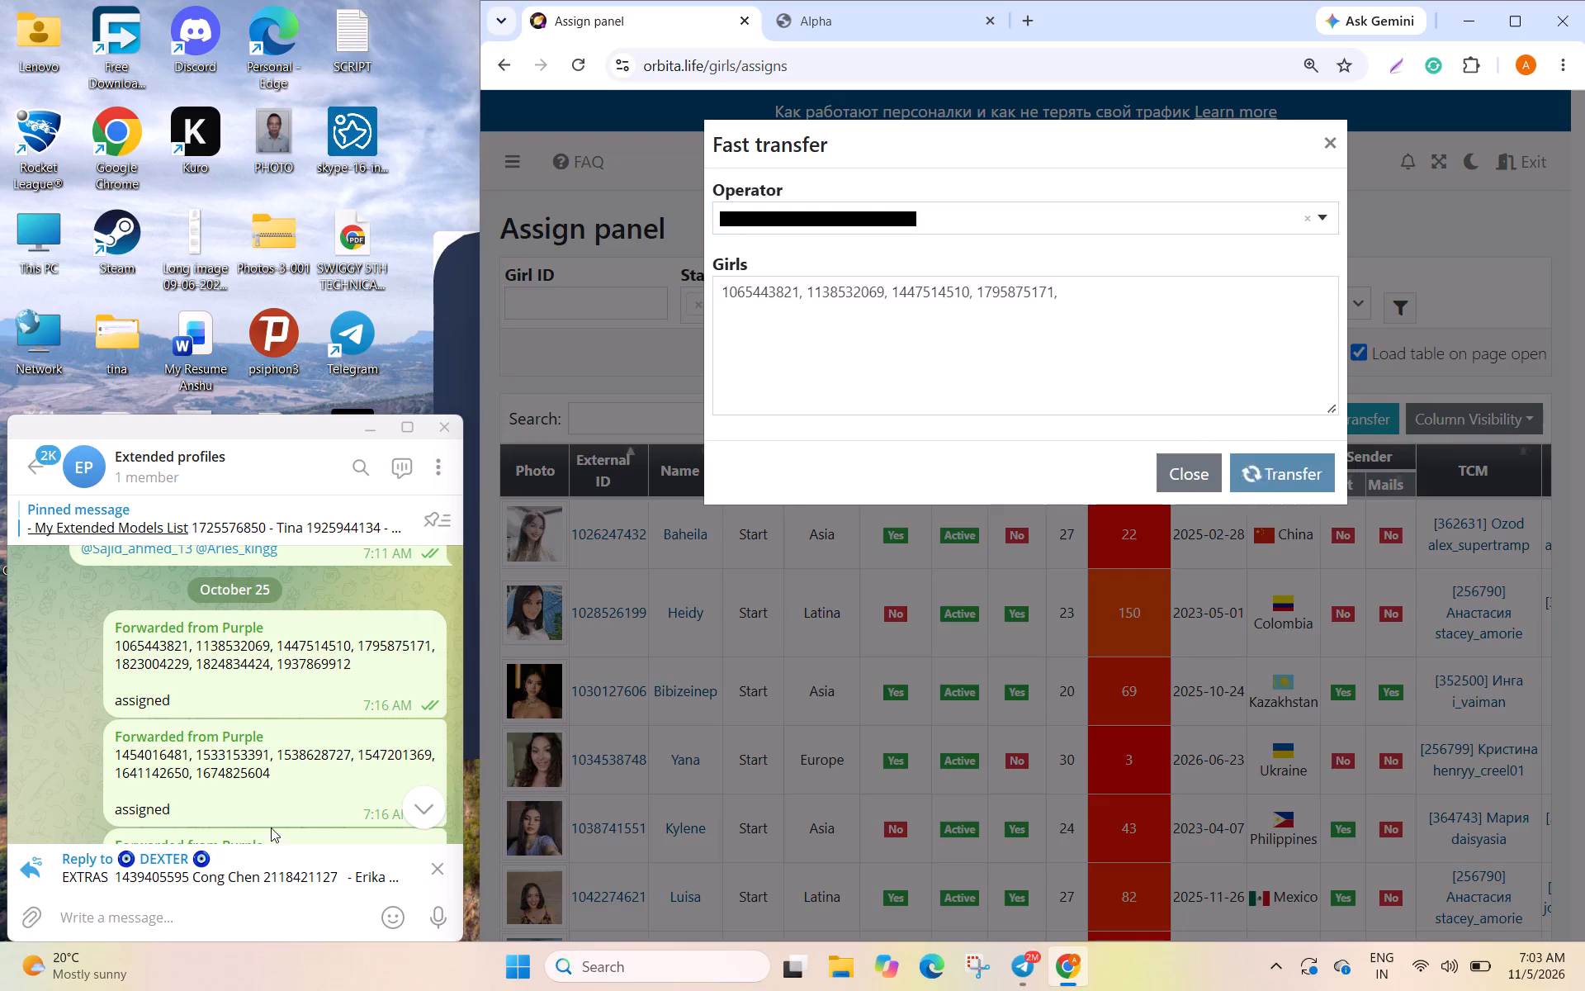
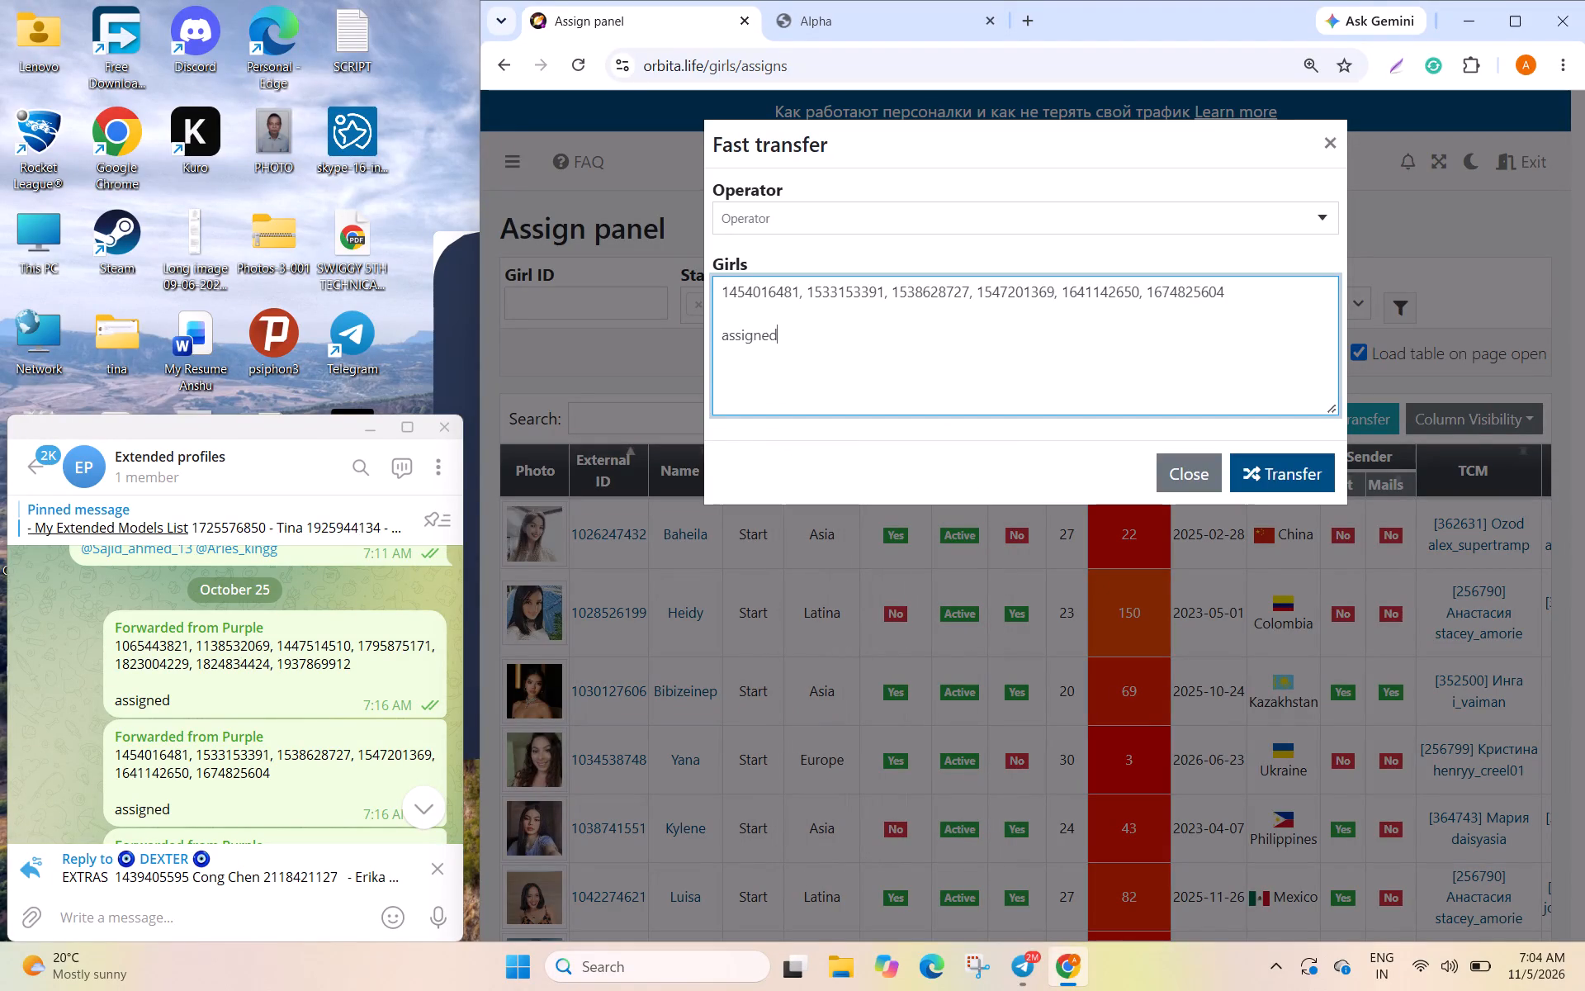
# Cut the last three profile IDs out of the second October 25 list and fast transfer the first three to the operator matching "shr".
pyautogui.moveTo(977, 292); pyautogui.dragTo(1254, 288)
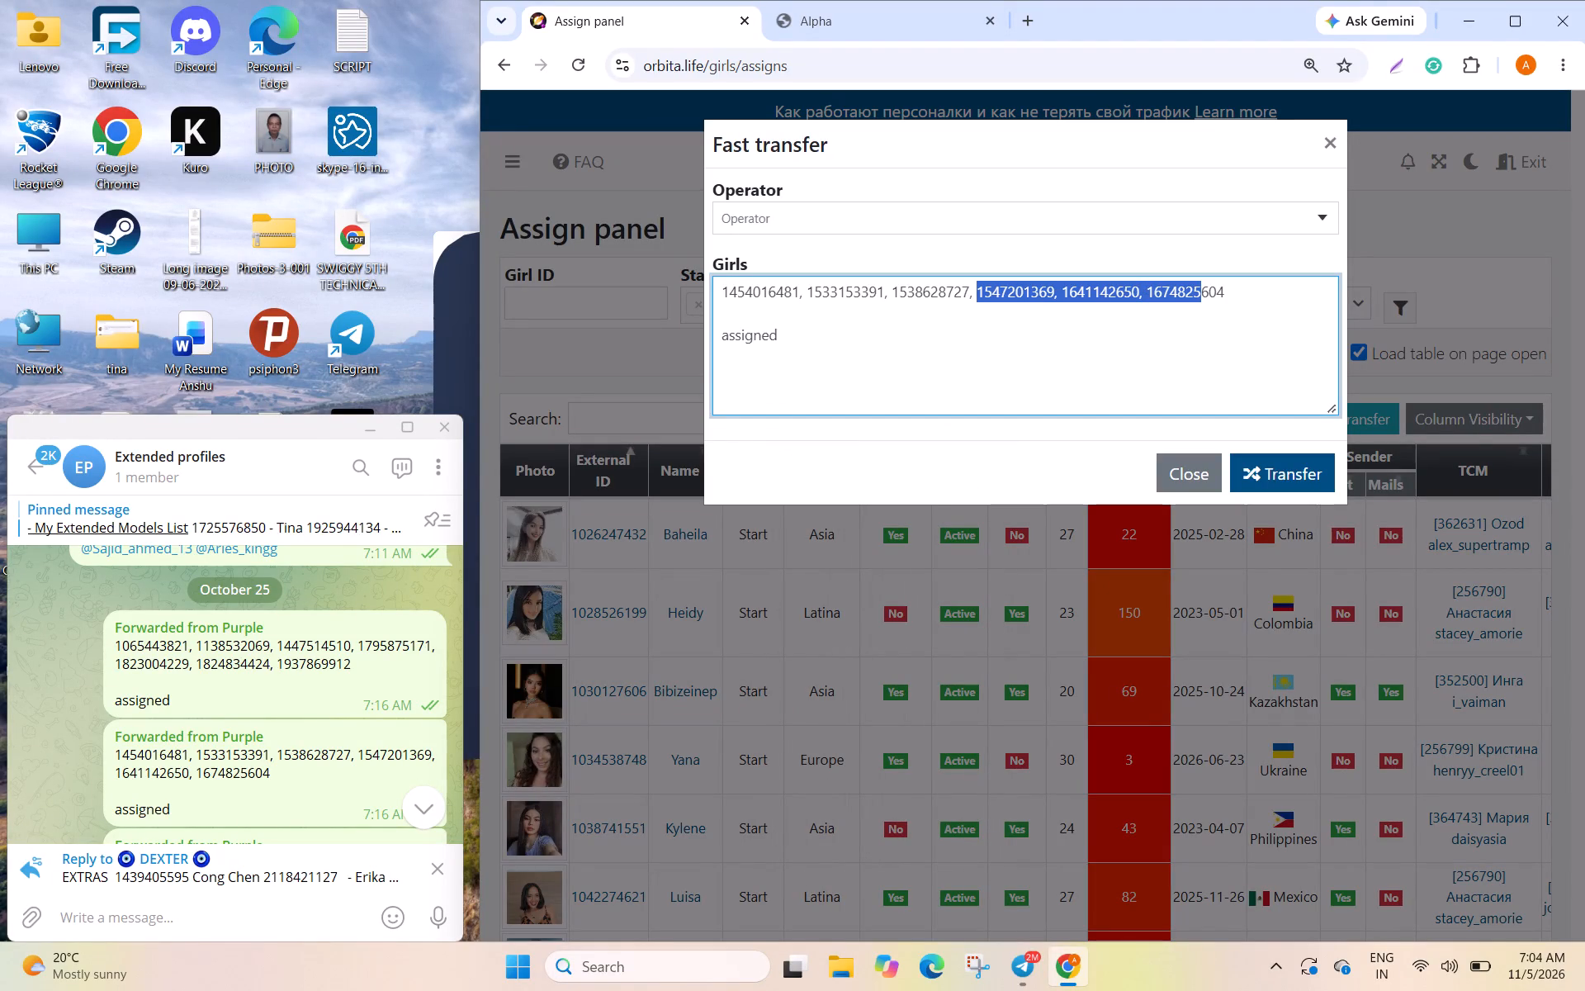
pyautogui.moveTo(1048, 290); pyautogui.dragTo(1038, 301, button='right')
pyautogui.click(1087, 402)
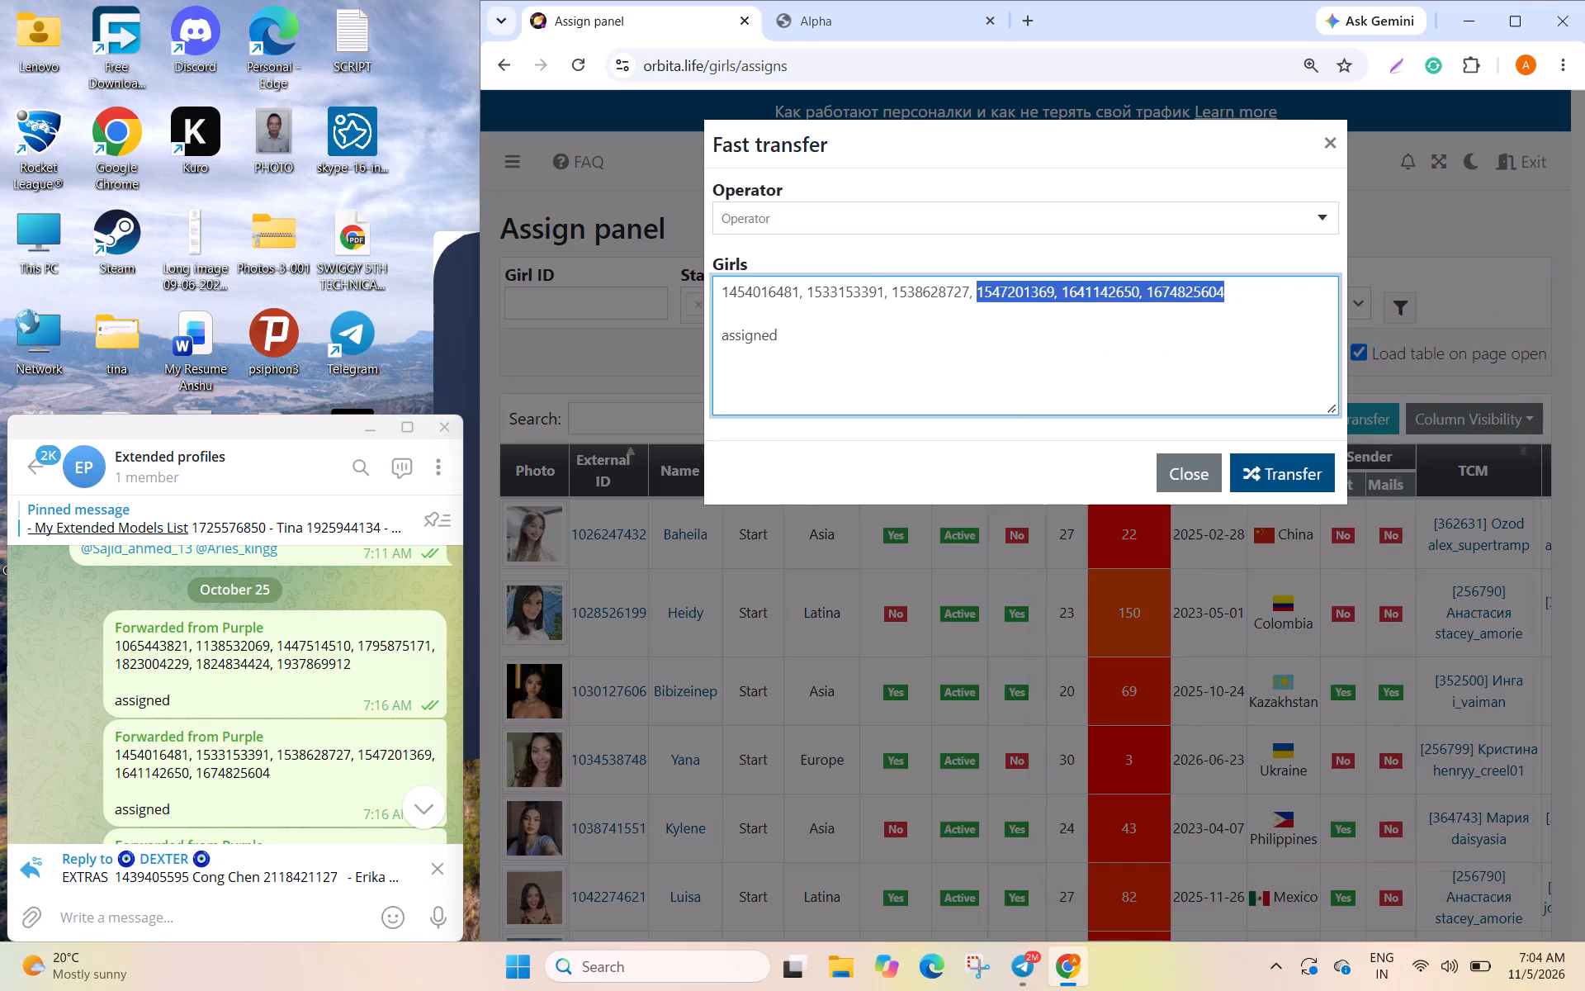
pyautogui.click(855, 235)
pyautogui.click(814, 216)
pyautogui.click(771, 260)
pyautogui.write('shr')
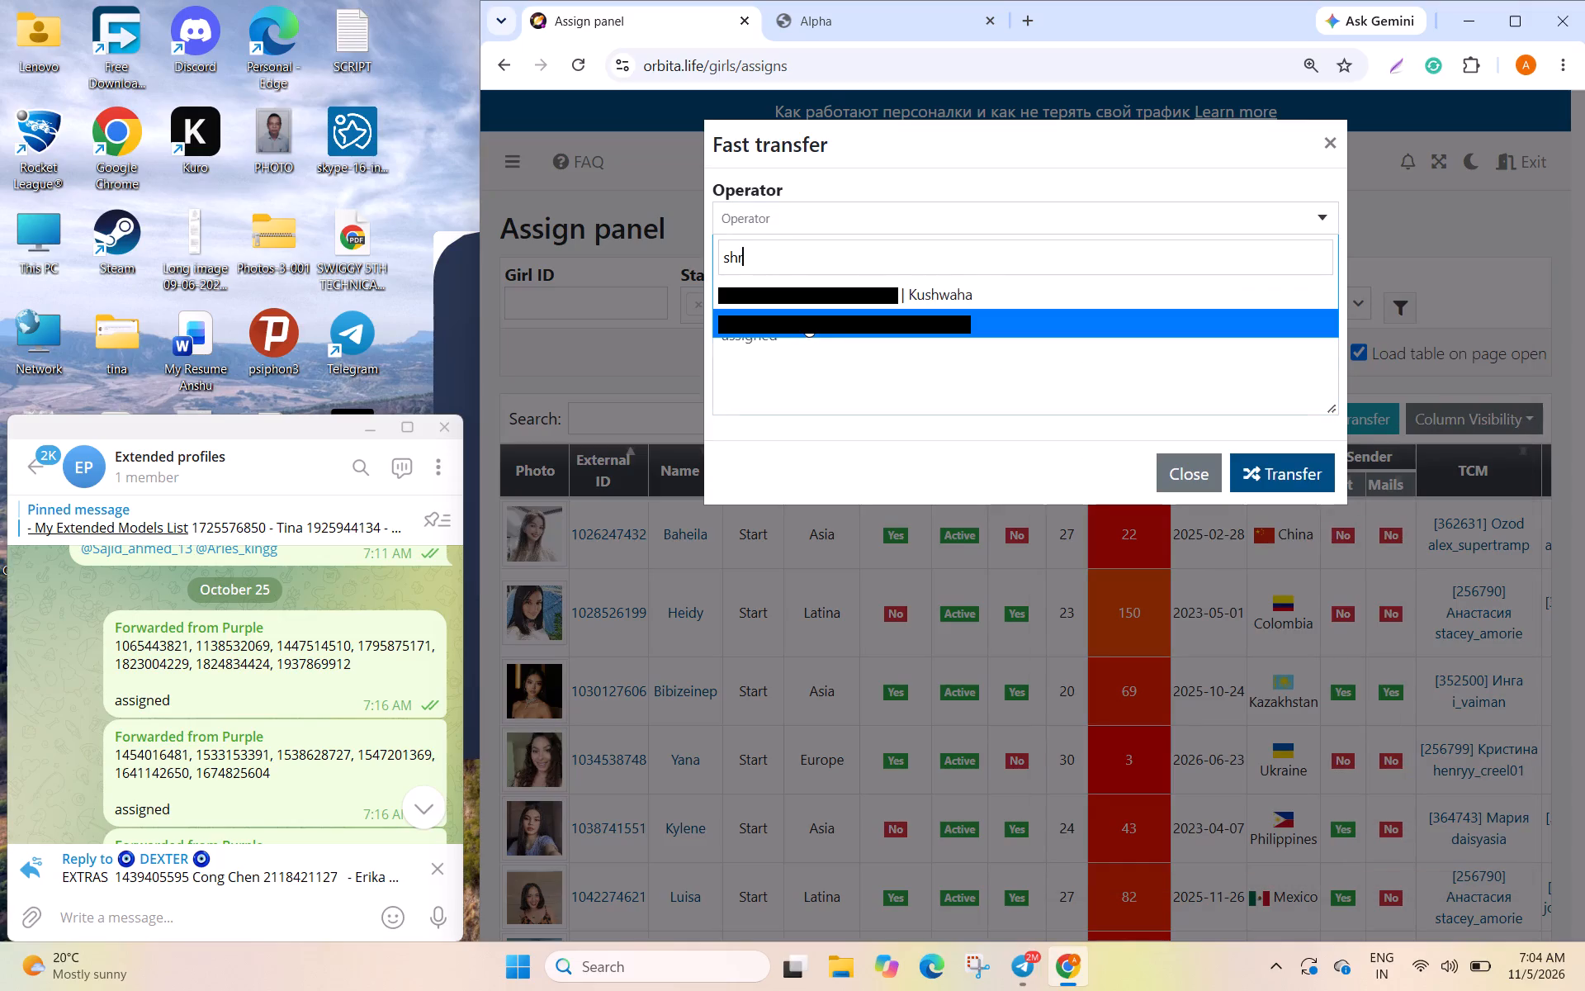
pyautogui.click(806, 318)
pyautogui.click(1272, 462)
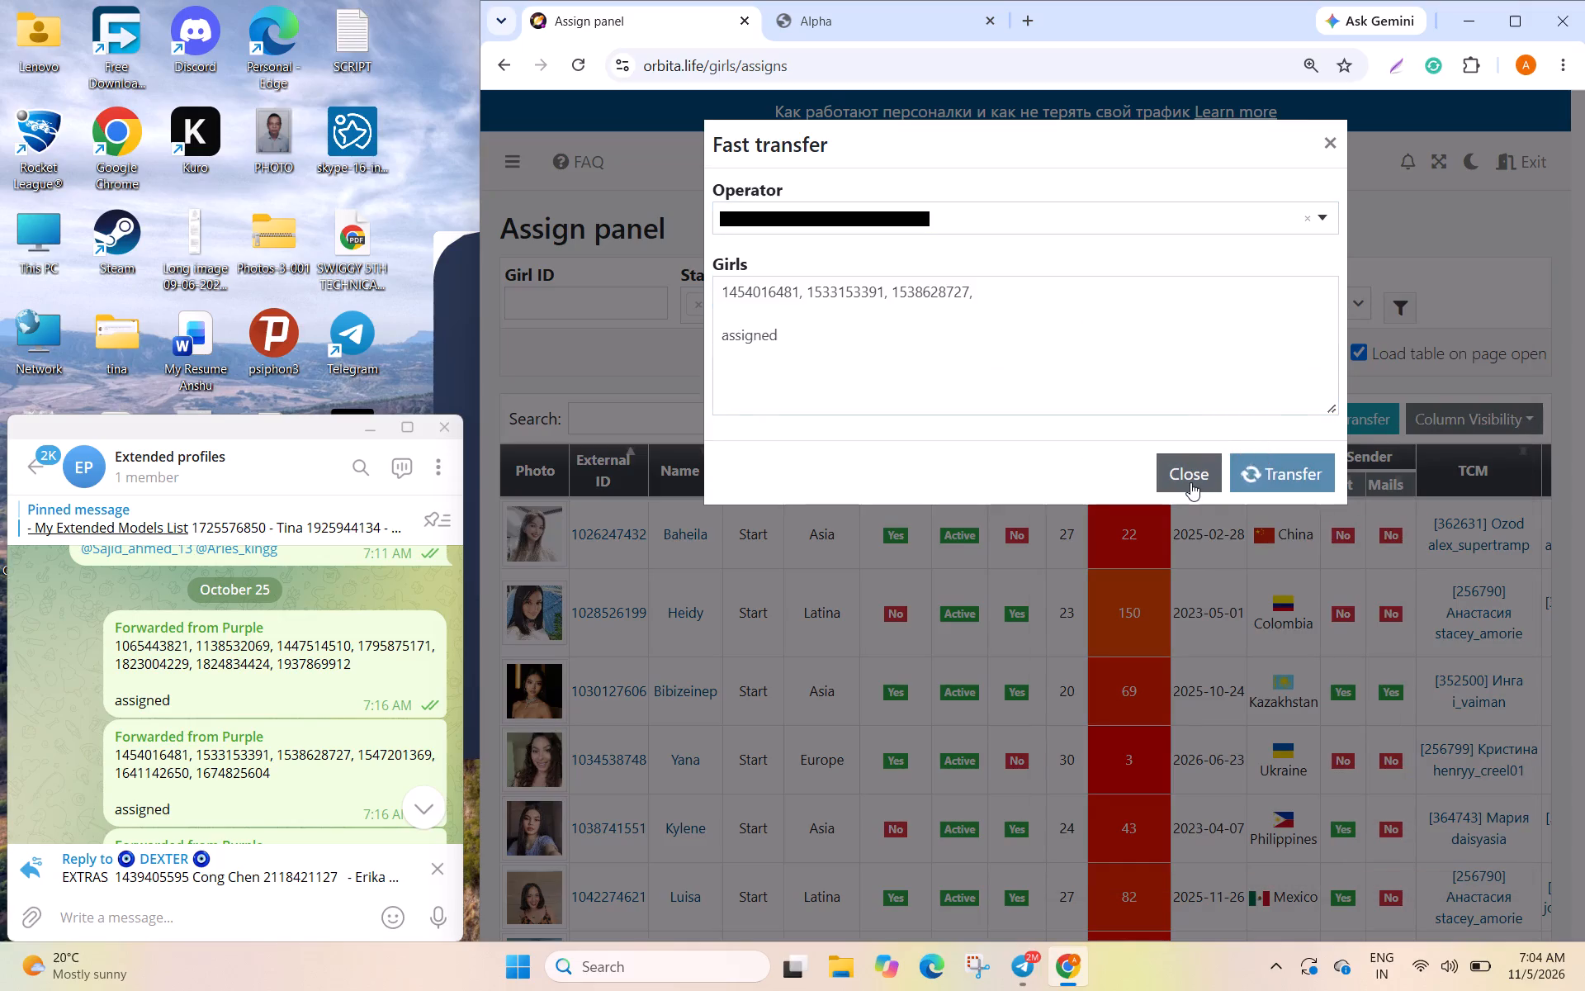
pyautogui.click(1190, 535)
# Fast transfer the three cut profile IDs from the second October 25 list to the operator matching "tou".
pyautogui.click(1327, 426)
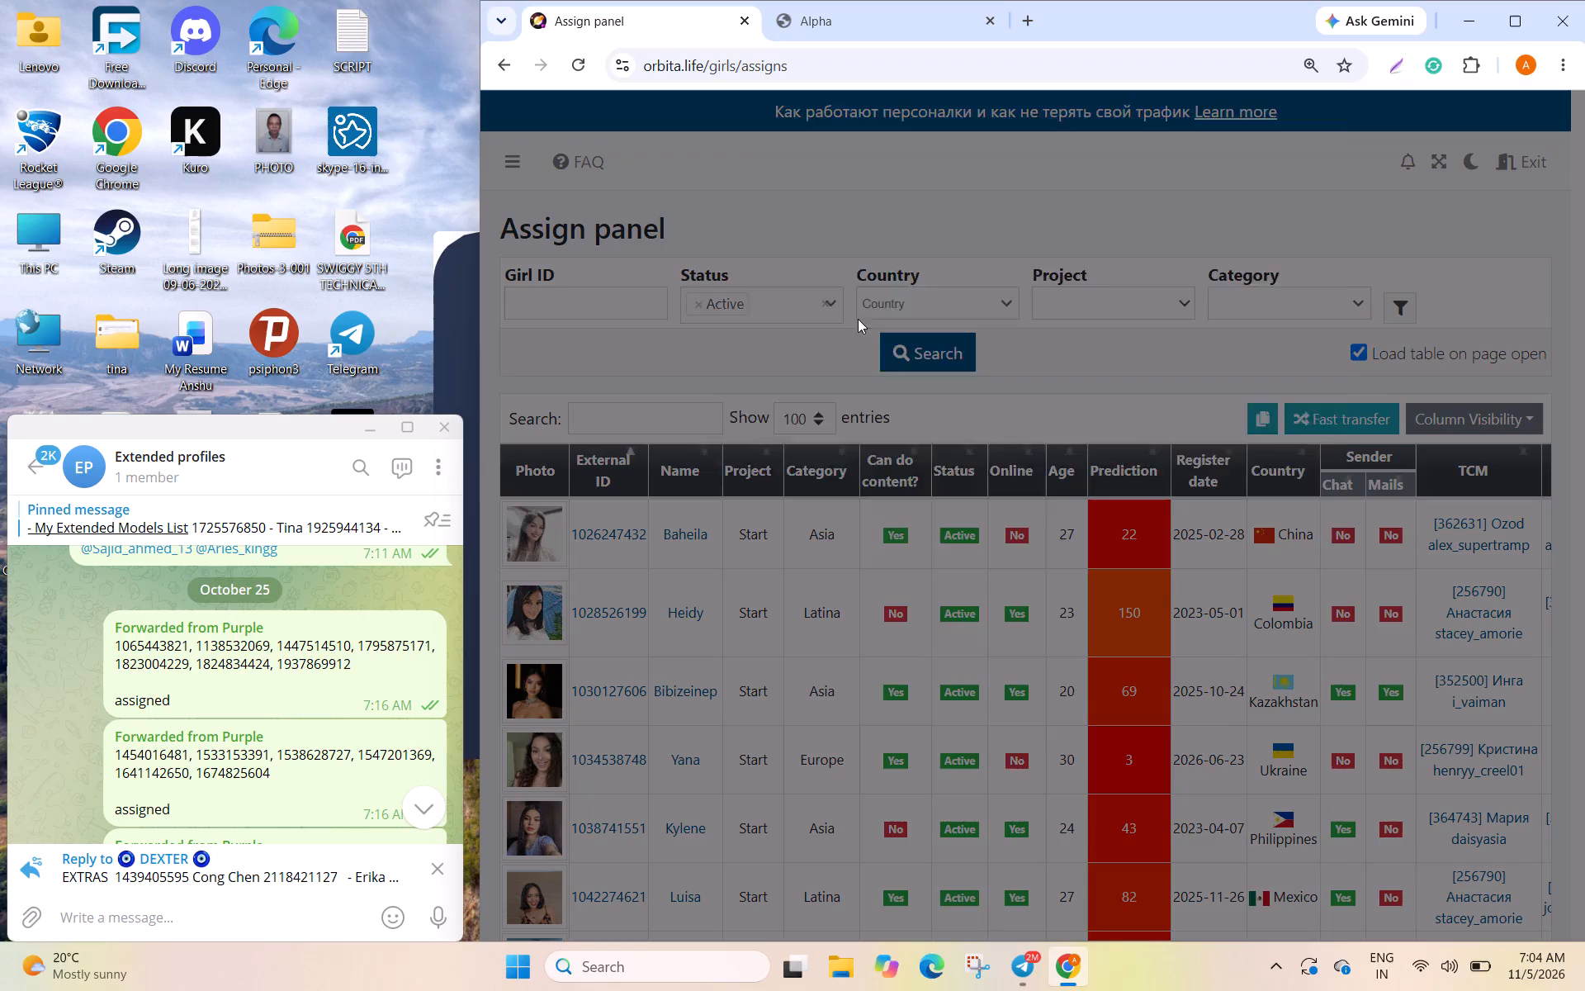
pyautogui.rightClick(839, 306)
pyautogui.click(891, 550)
pyautogui.click(751, 209)
pyautogui.click(745, 272)
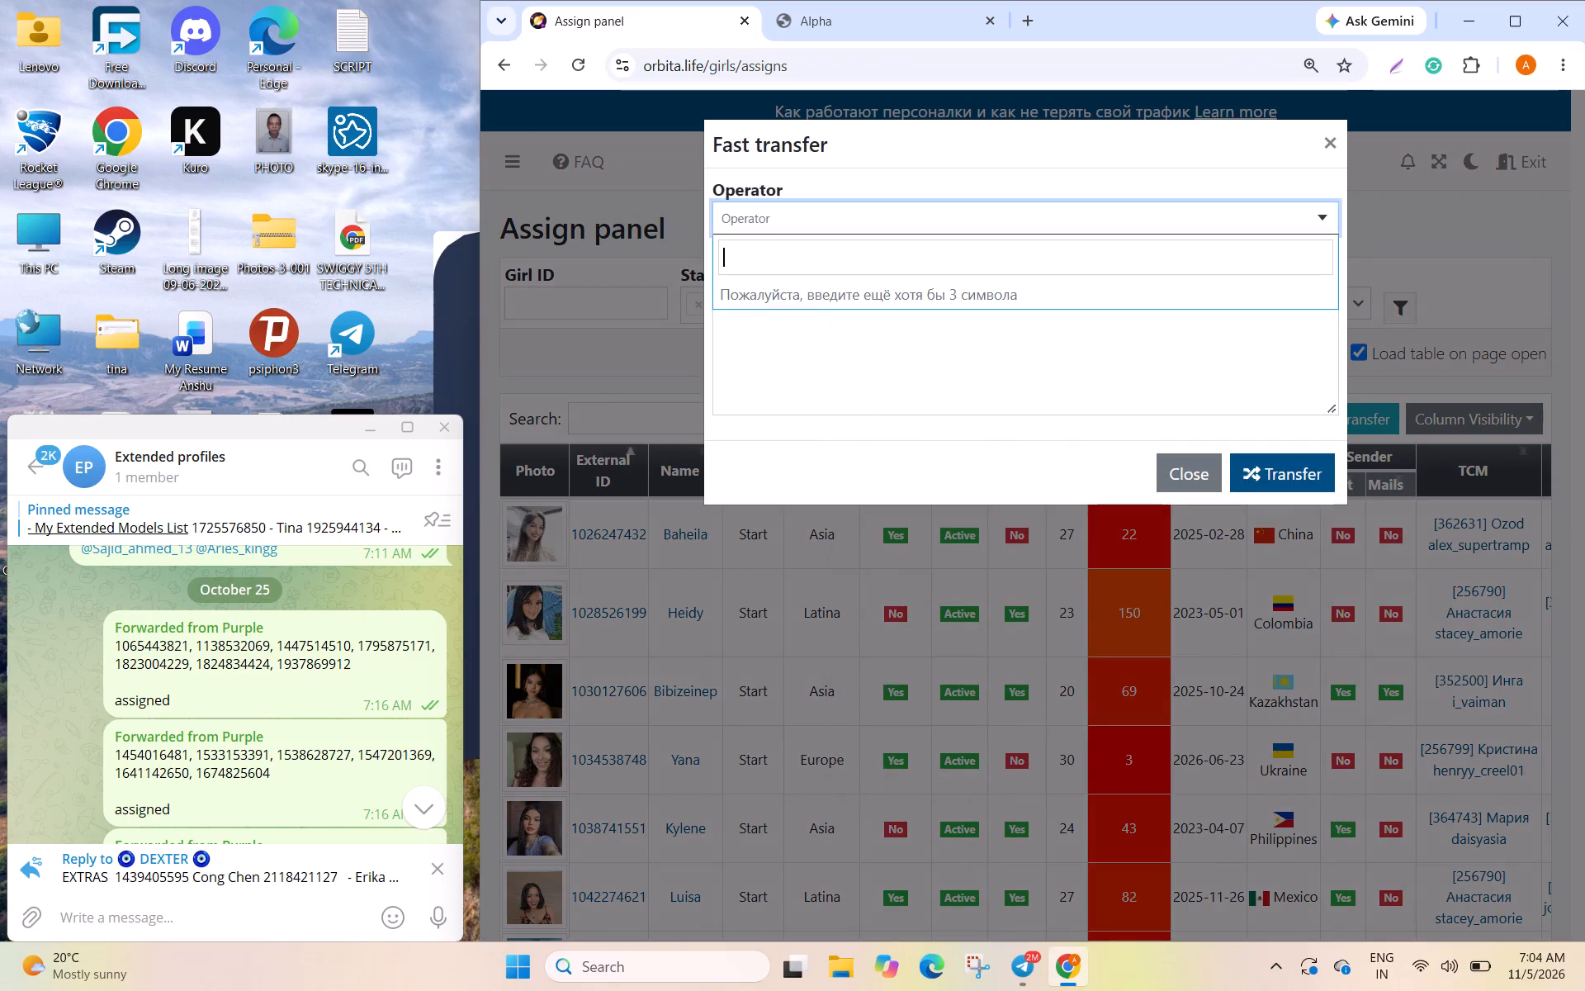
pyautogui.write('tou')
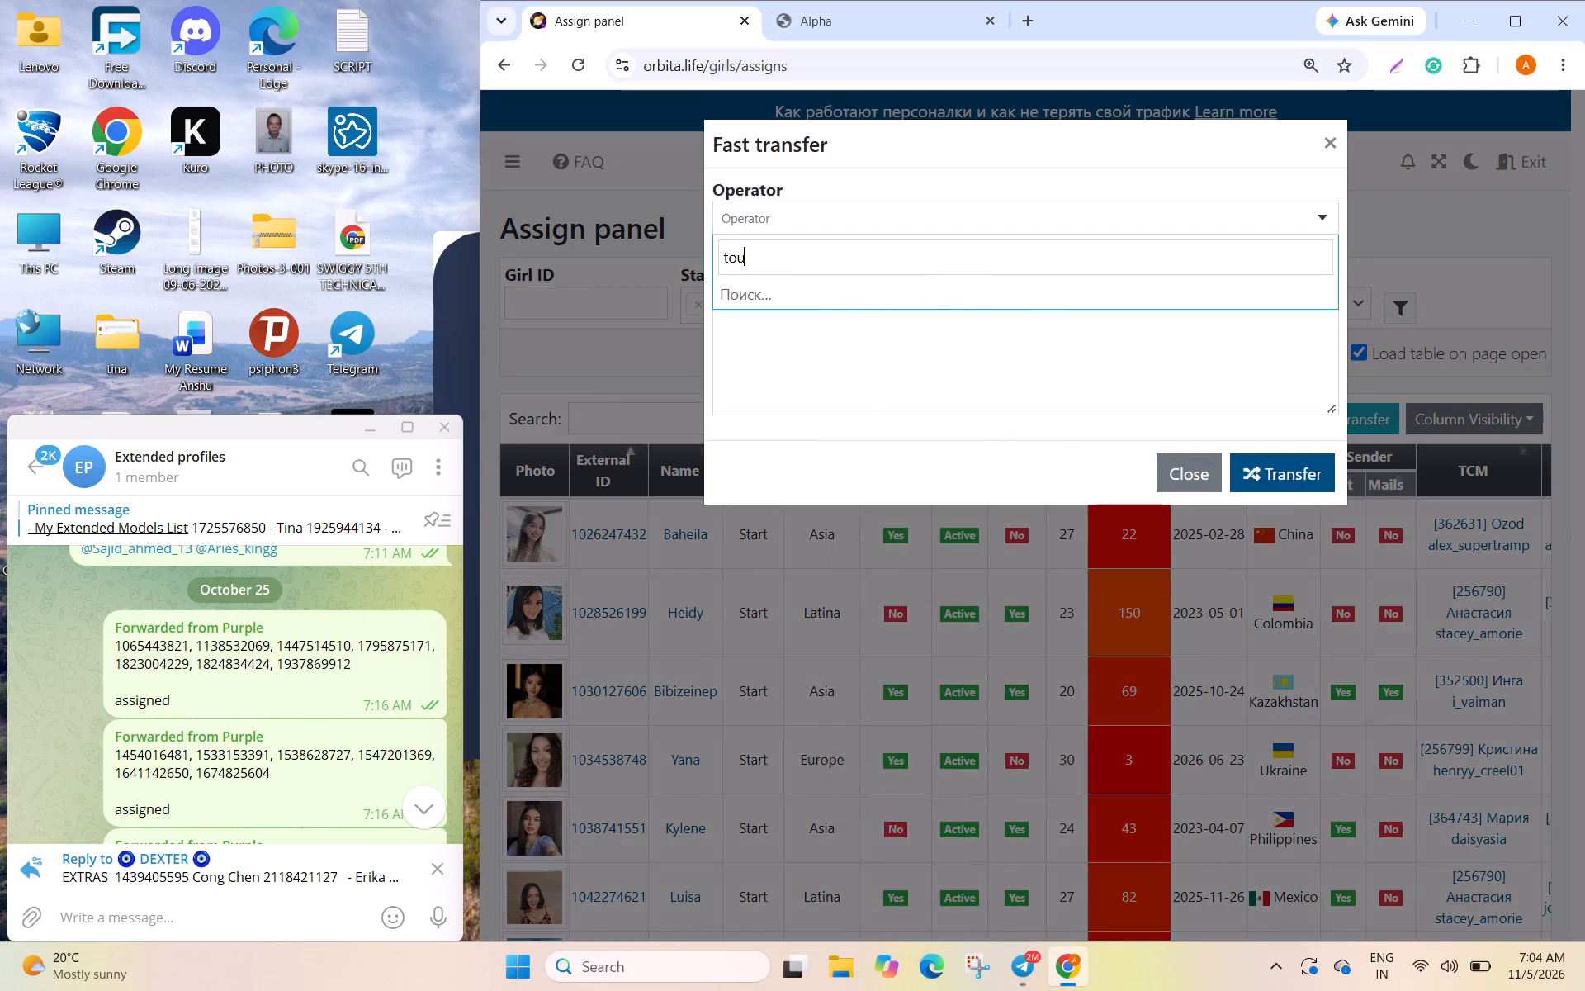
pyautogui.click(807, 294)
pyautogui.click(1281, 467)
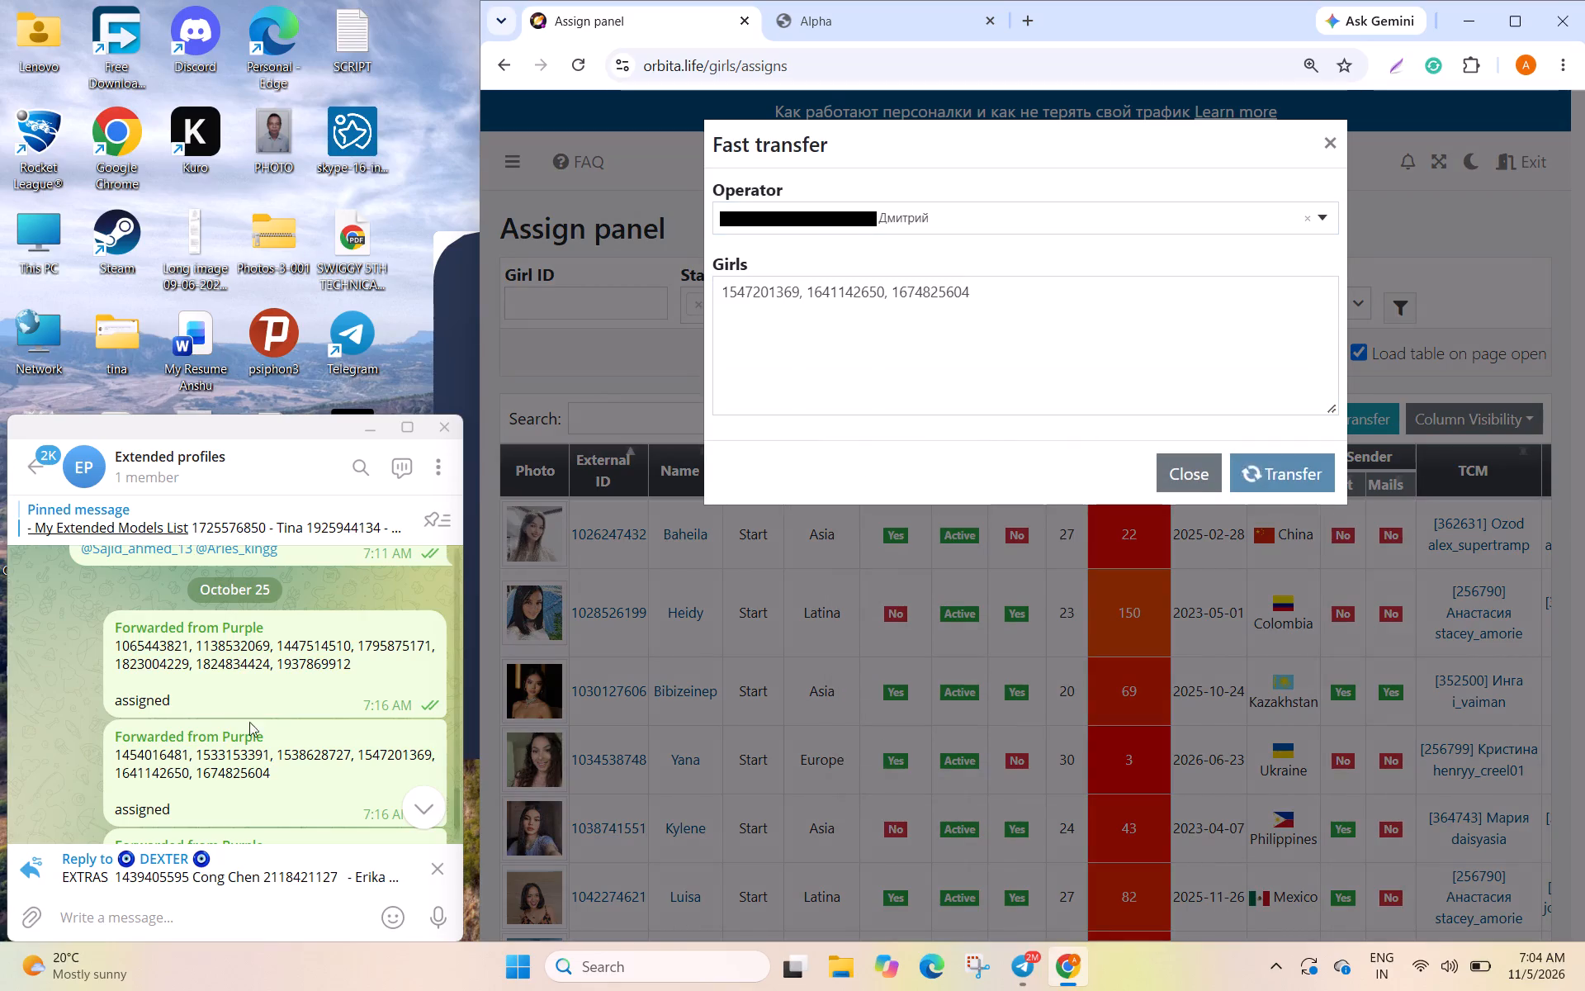
# Bring up the third October 25 list of profile IDs in the Extended profiles chat.
pyautogui.scroll(-2, 196, 711)
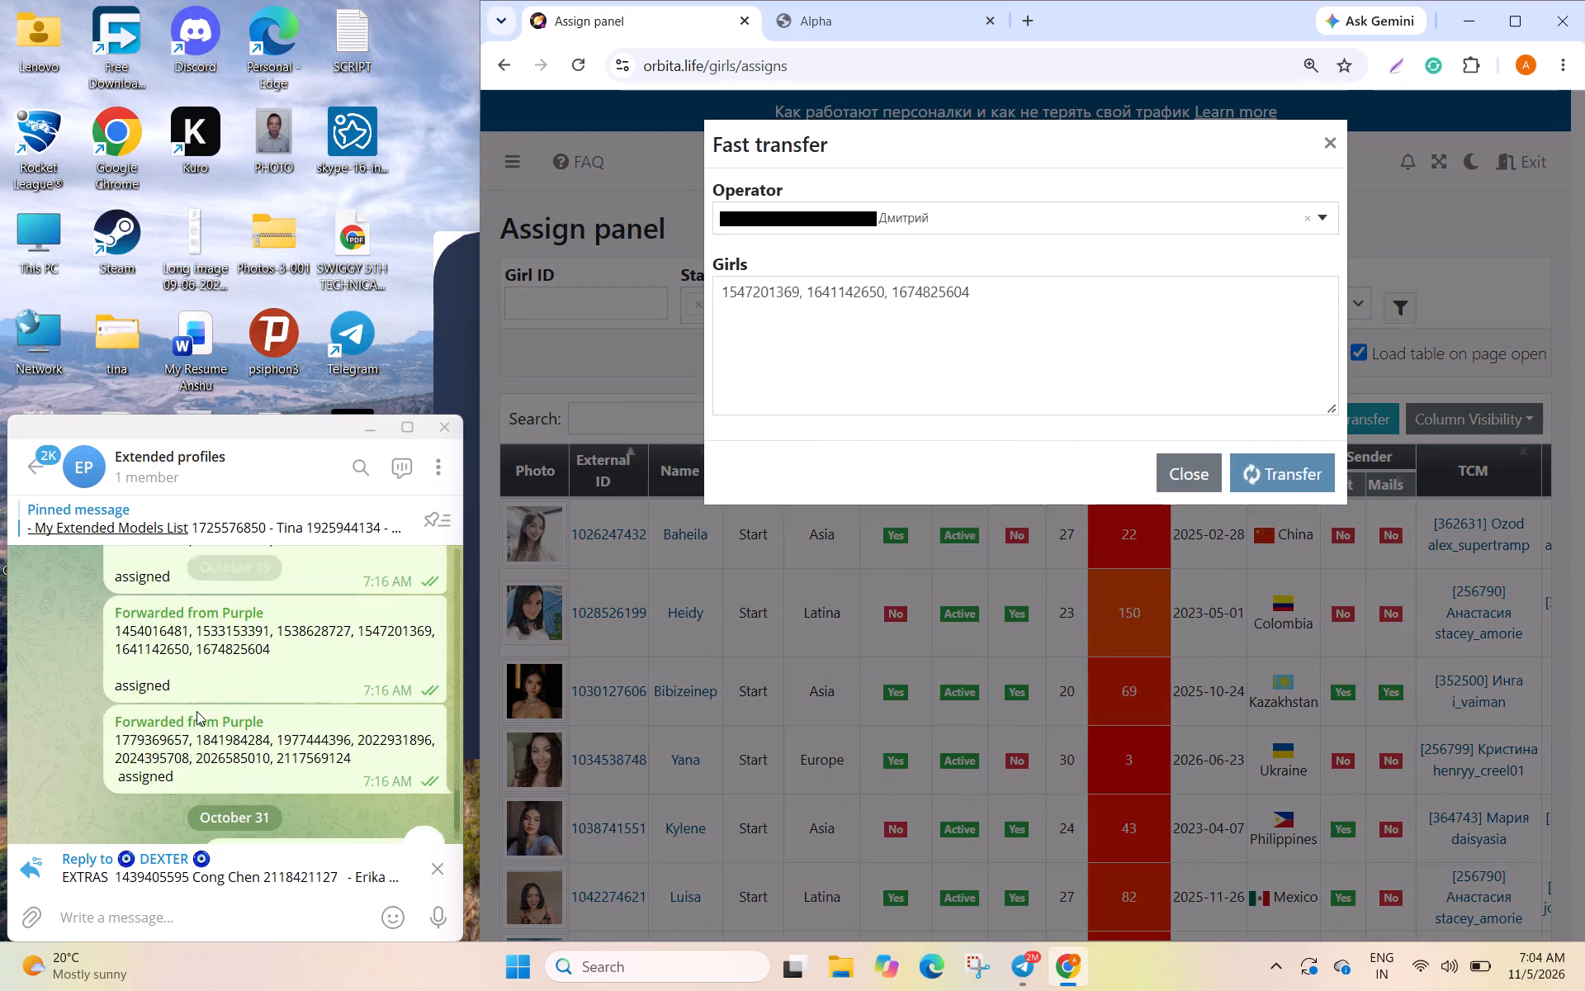
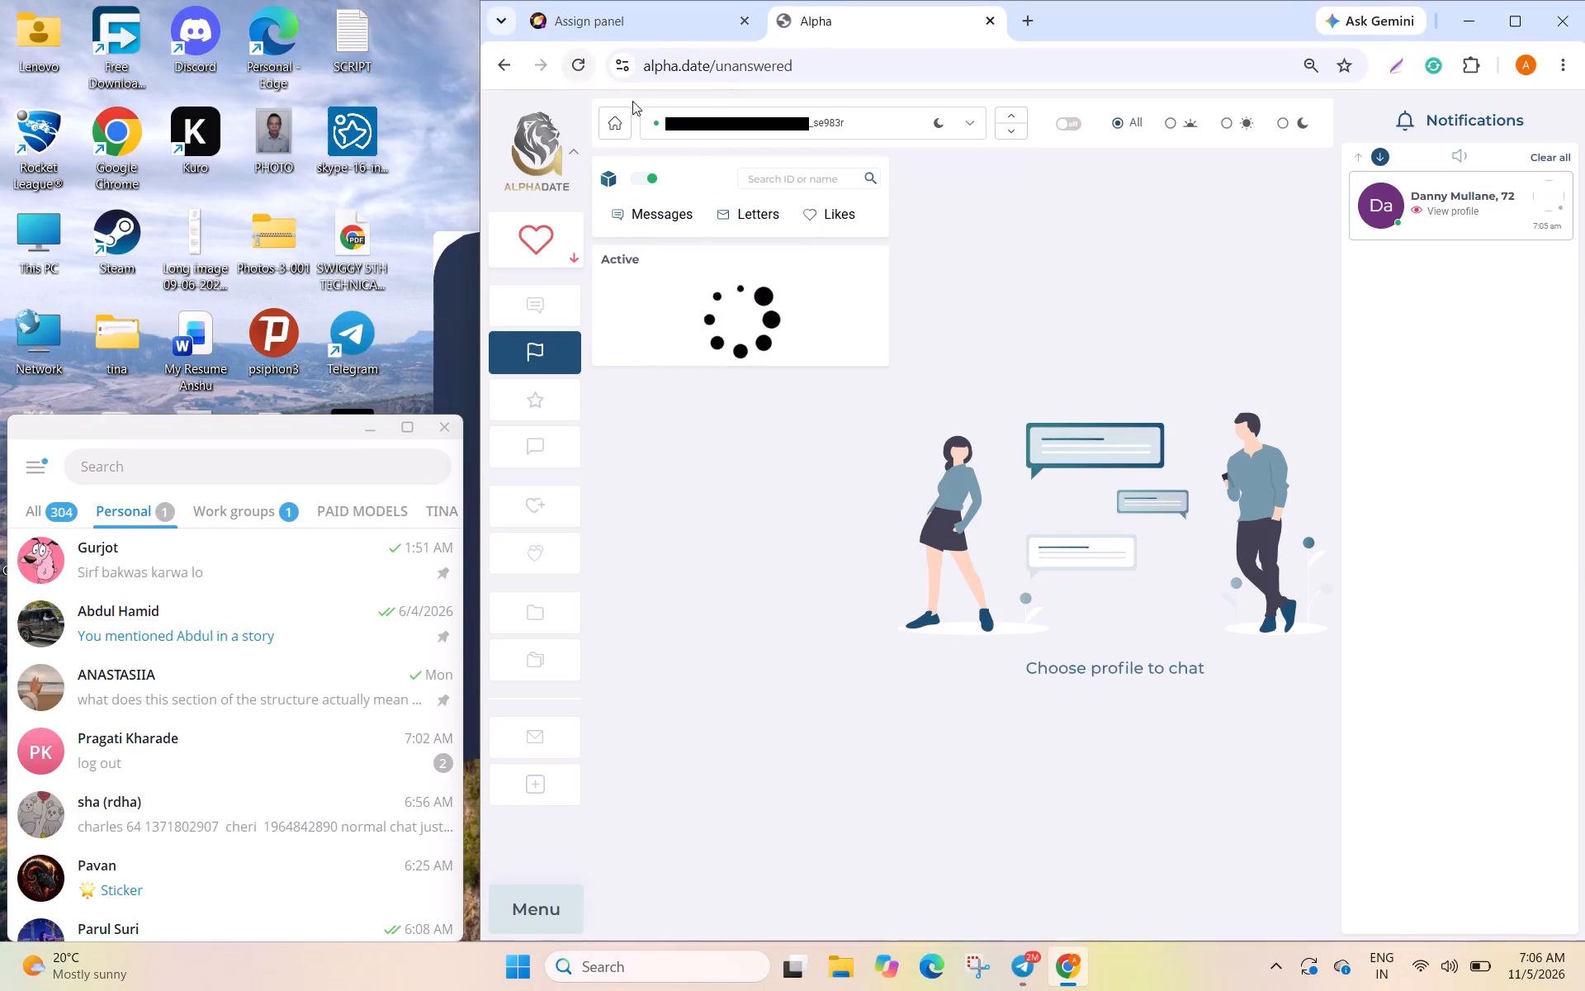
pyautogui.click(527, 301)
pyautogui.click(553, 239)
pyautogui.click(505, 337)
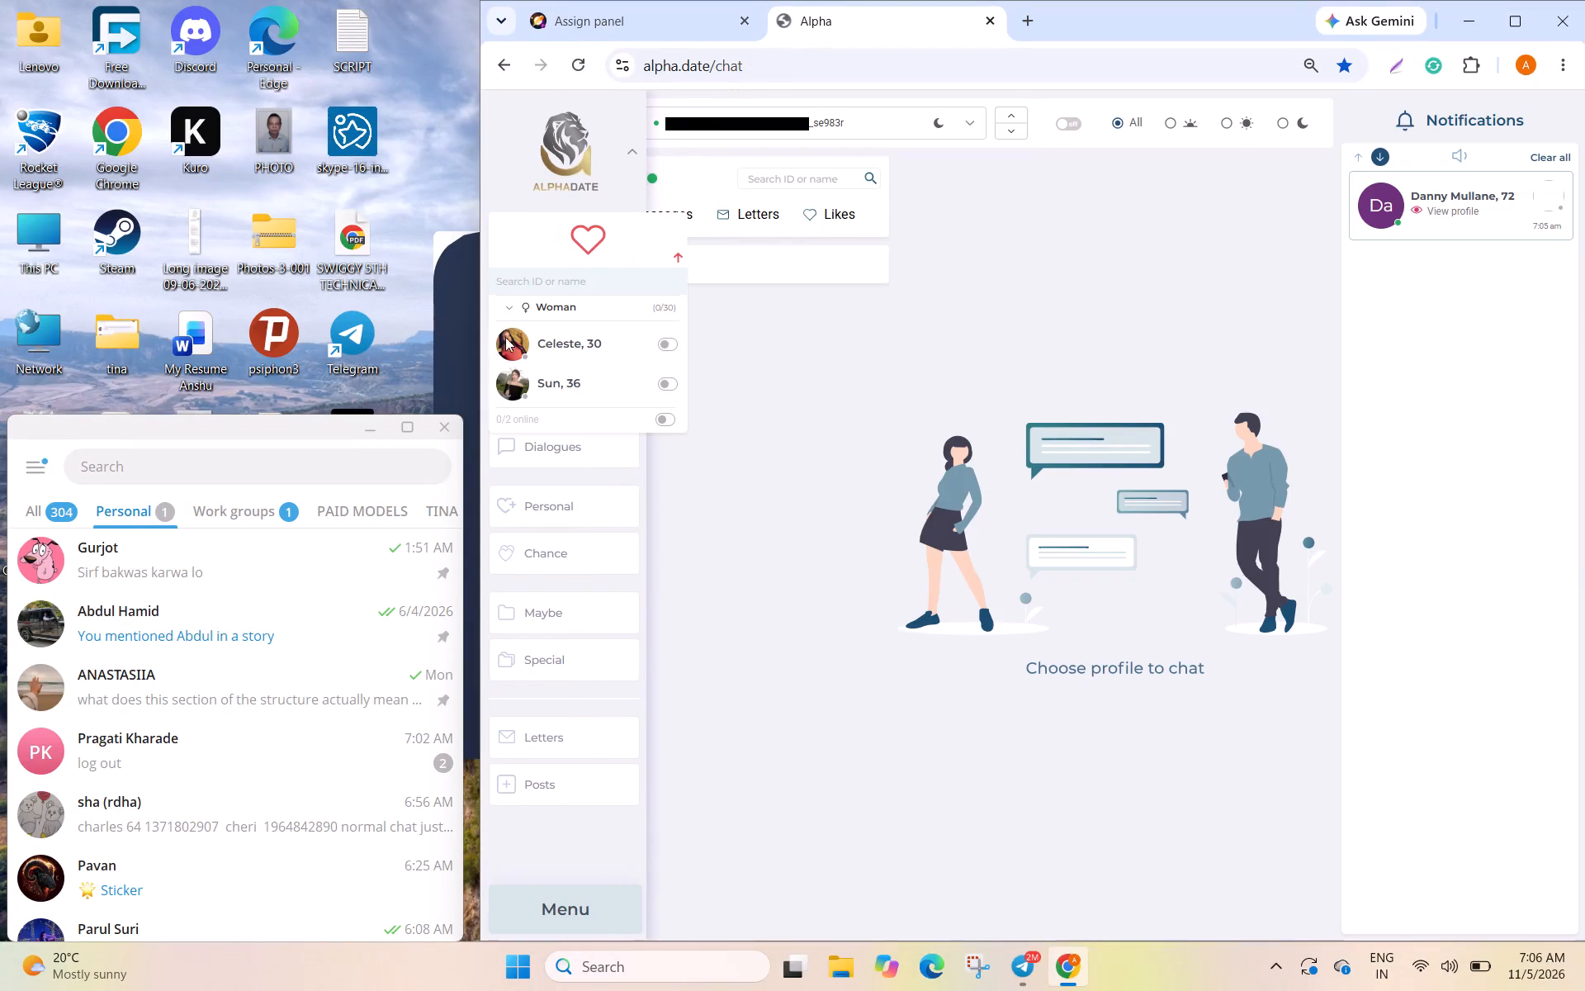
pyautogui.click(524, 304)
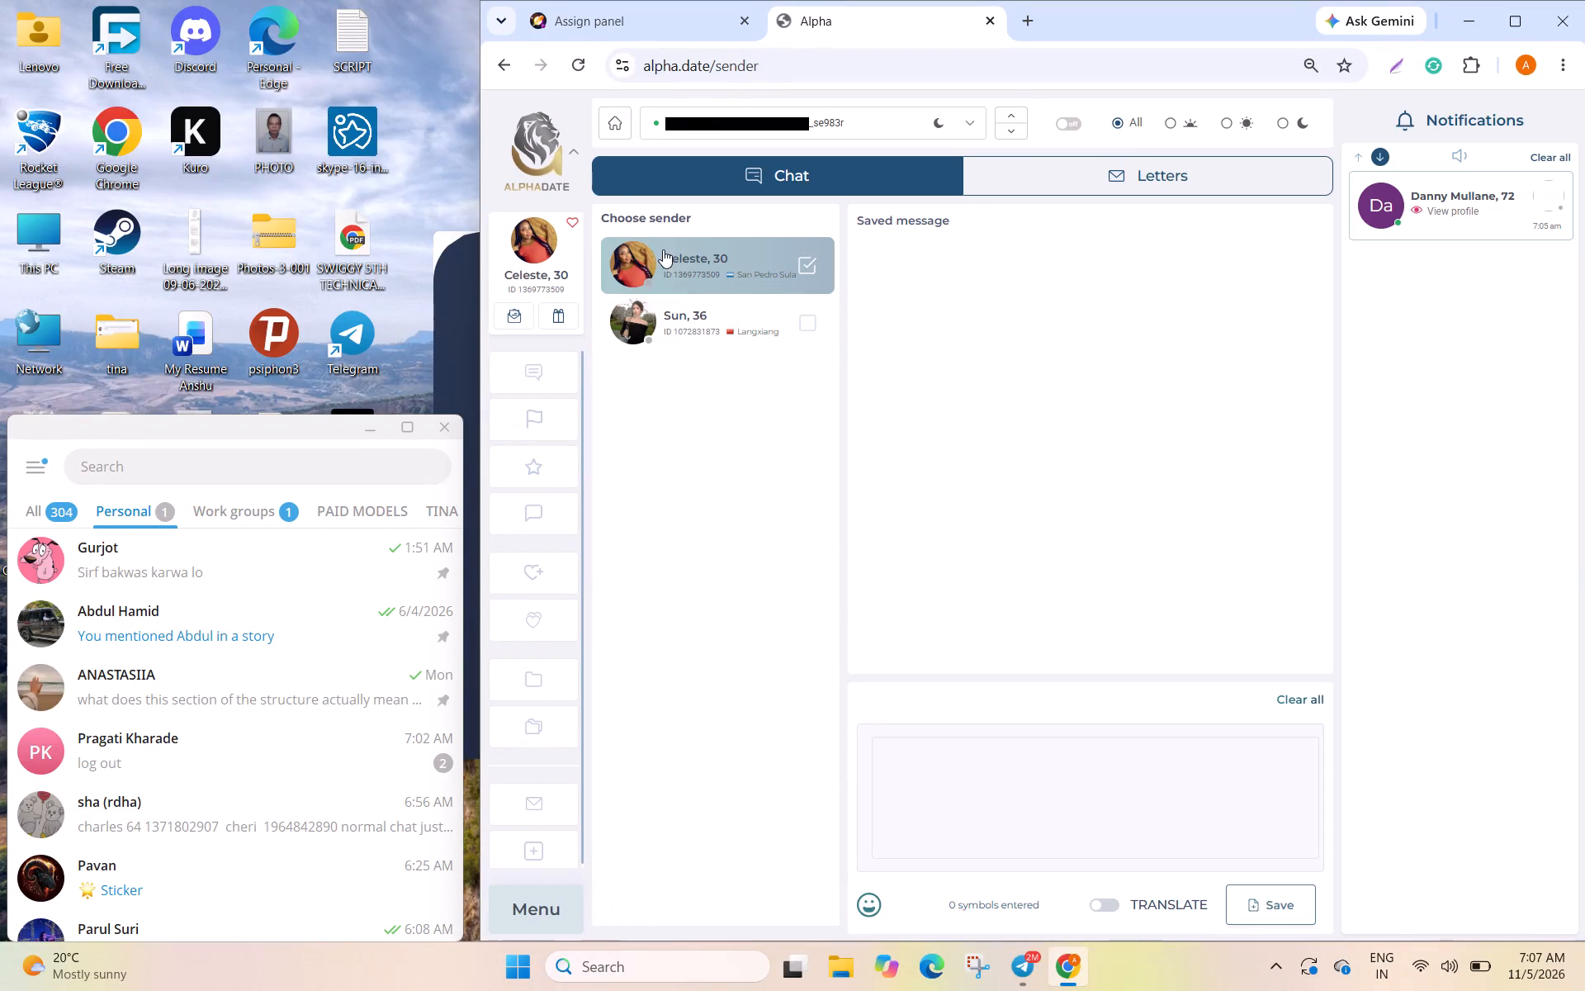
pyautogui.moveTo(663, 246); pyautogui.dragTo(724, 349)
pyautogui.rightClick(713, 334)
pyautogui.click(837, 368)
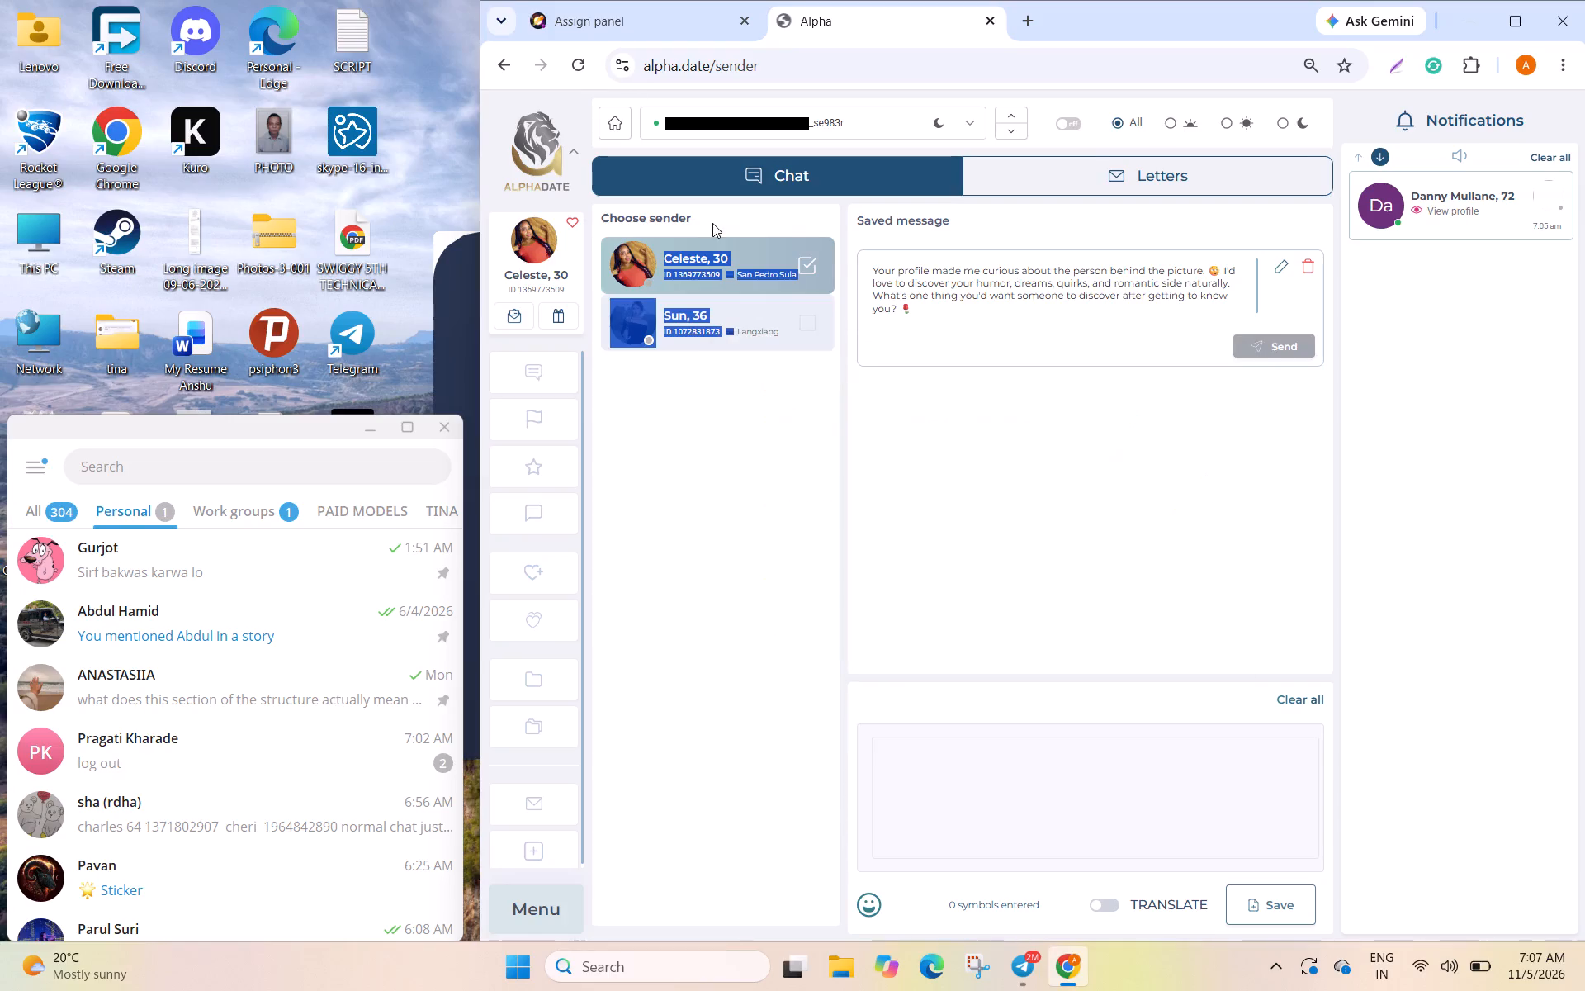
# Start a new fast transfer in the Assign panel and paste the copied Celeste and Sun entries as its girls list.
pyautogui.click(627, 21)
pyautogui.click(1364, 414)
pyautogui.rightClick(894, 313)
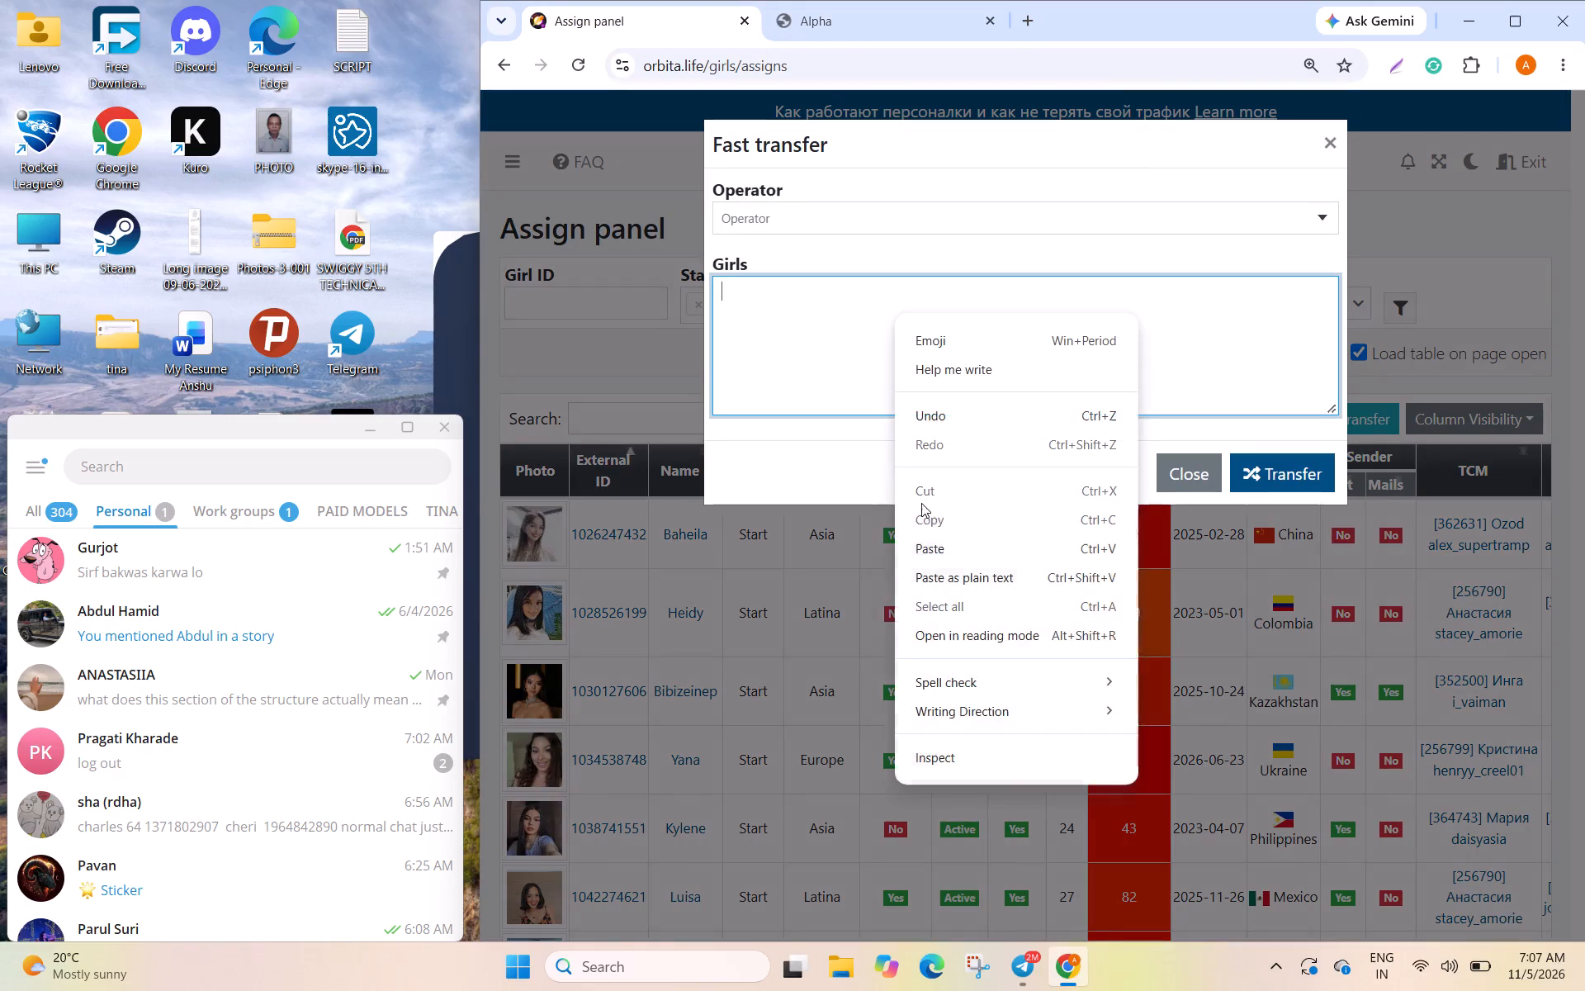
# Paste the copied Celeste and Sun profiles as the girls list and fast transfer them to the operator found by searching "shr".
pyautogui.click(939, 538)
pyautogui.click(765, 213)
pyautogui.click(759, 251)
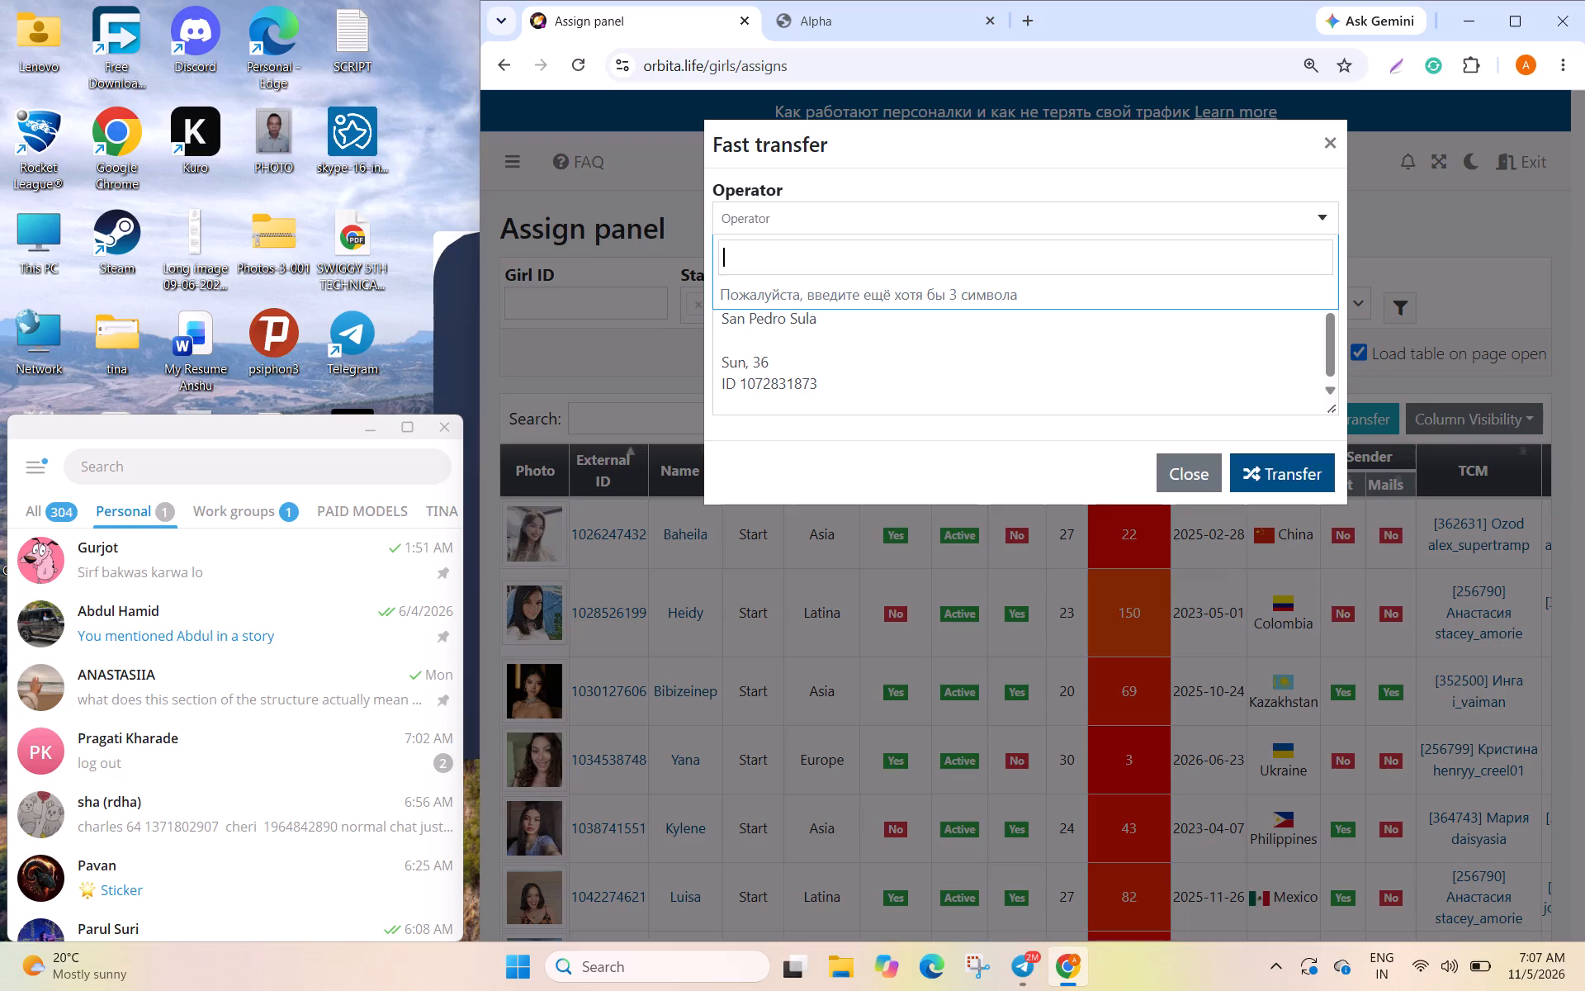
pyautogui.write('shr')
pyautogui.click(909, 316)
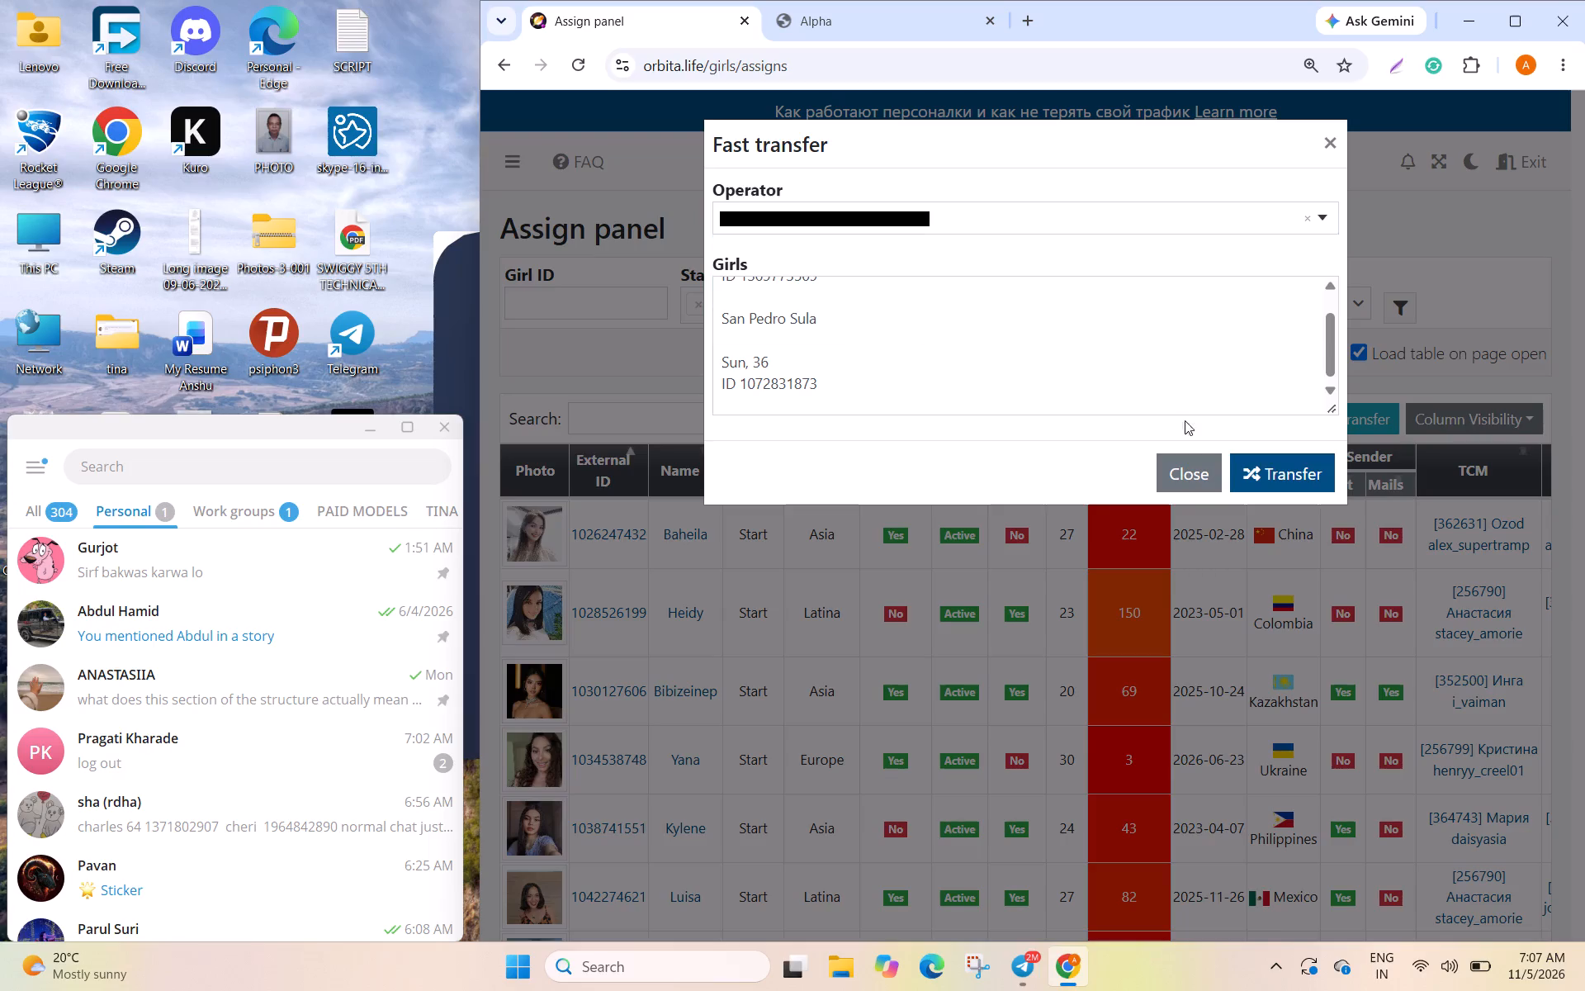
pyautogui.click(1330, 490)
pyautogui.click(887, 33)
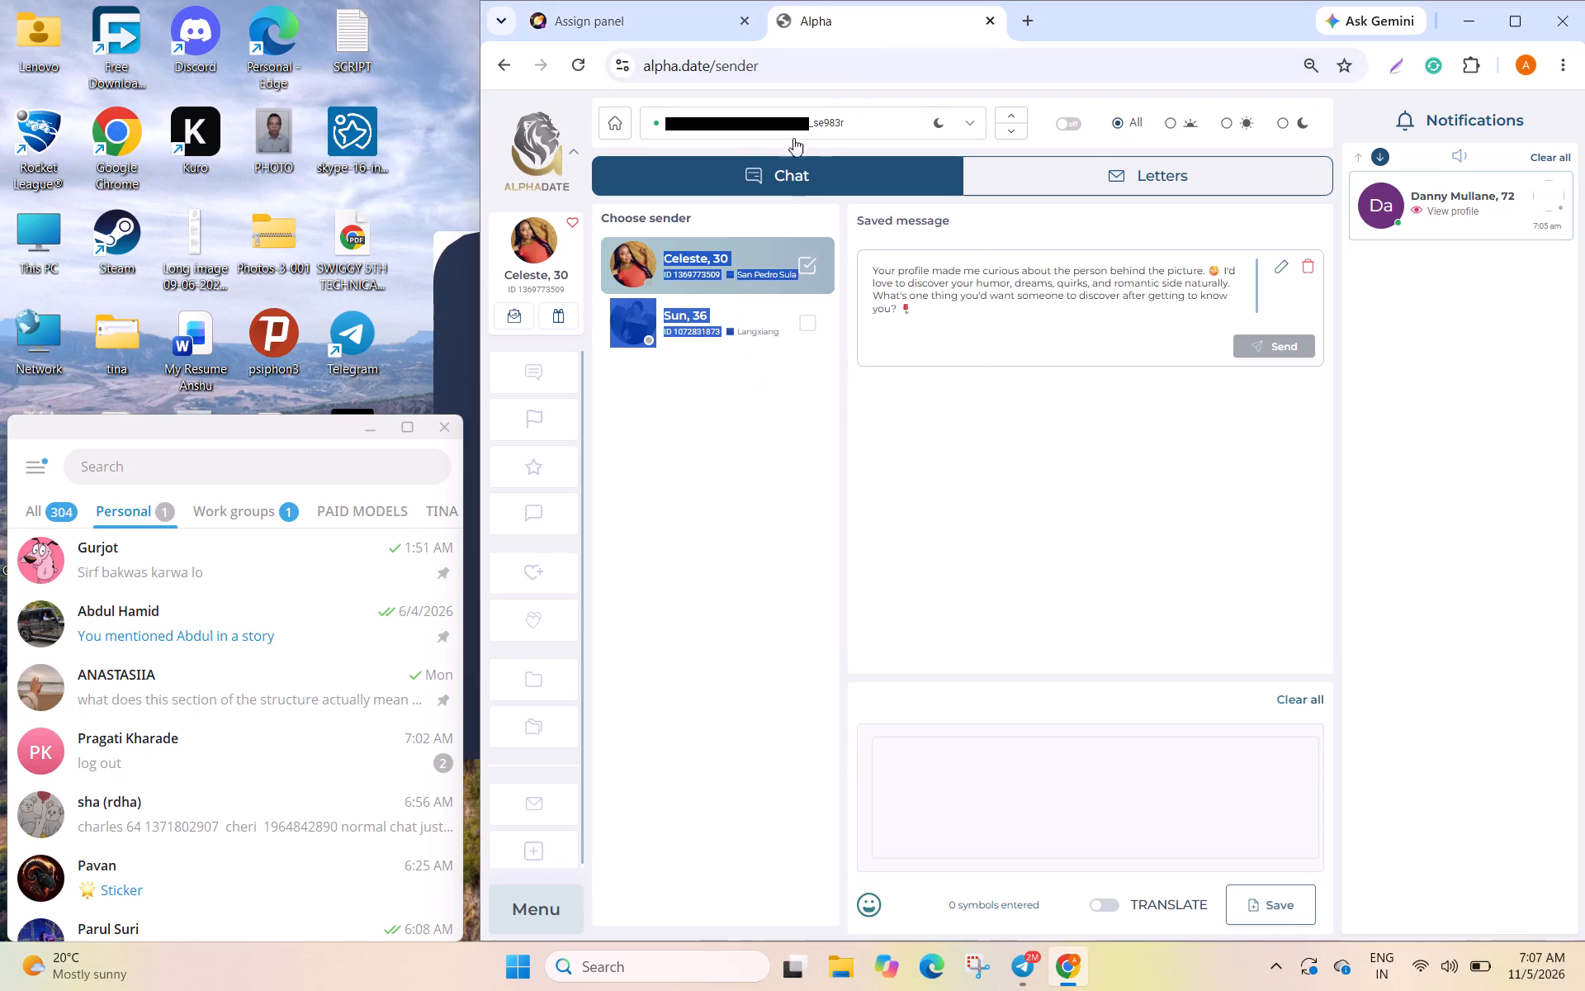
pyautogui.click(792, 129)
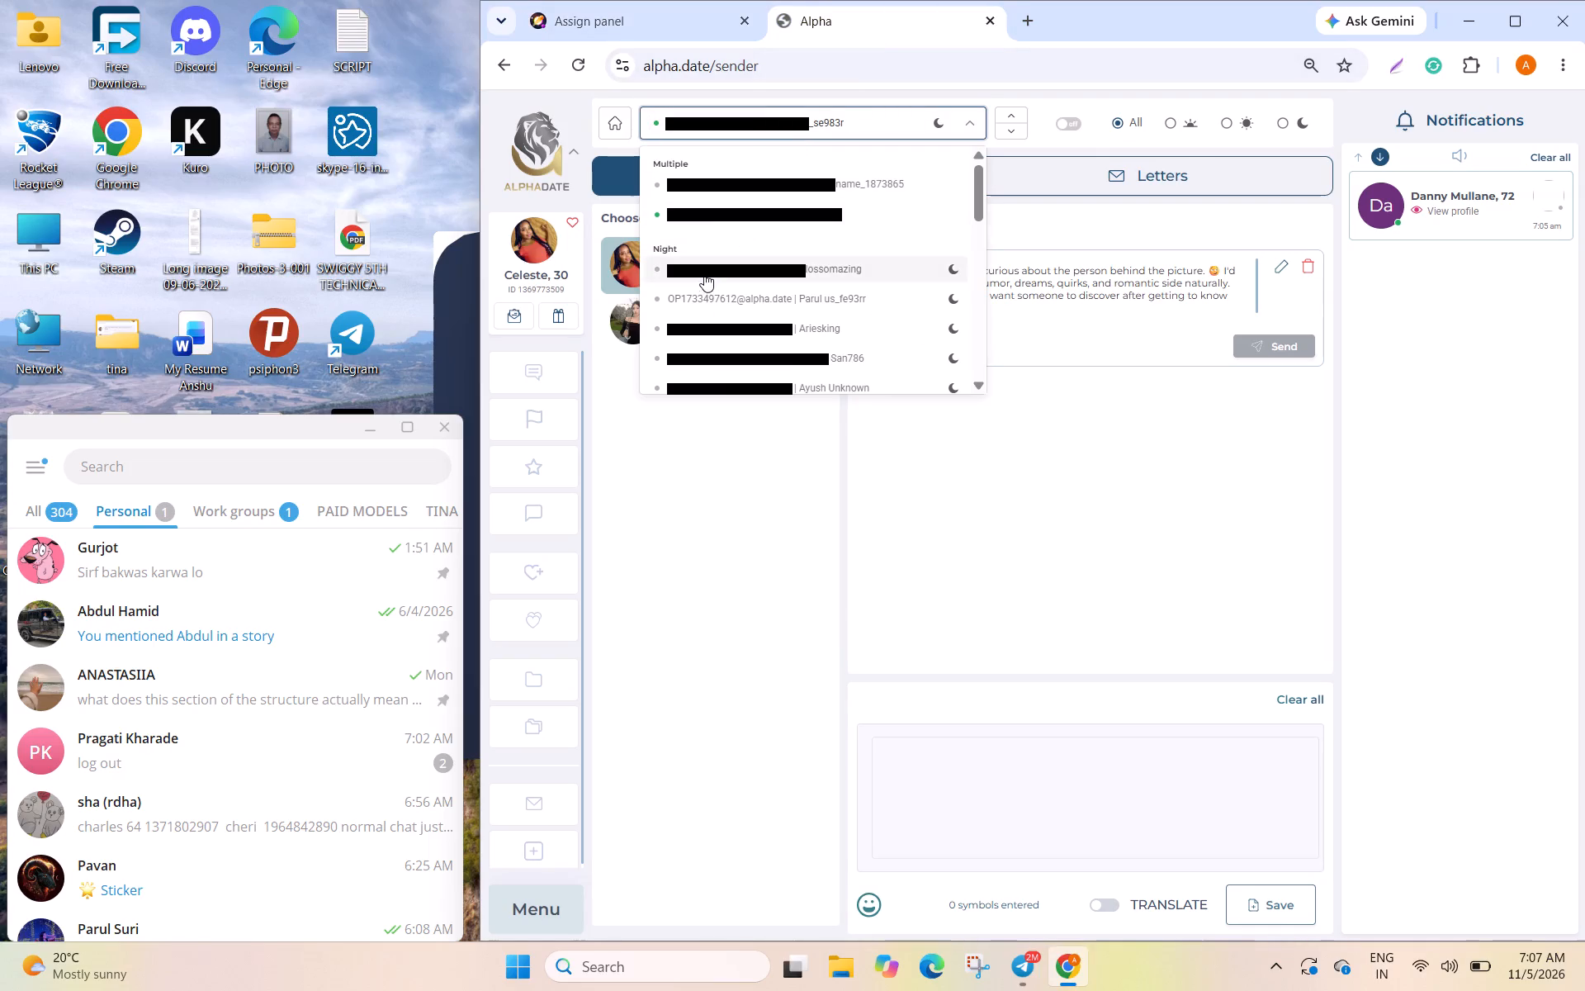
pyautogui.scroll(-1, 703, 320)
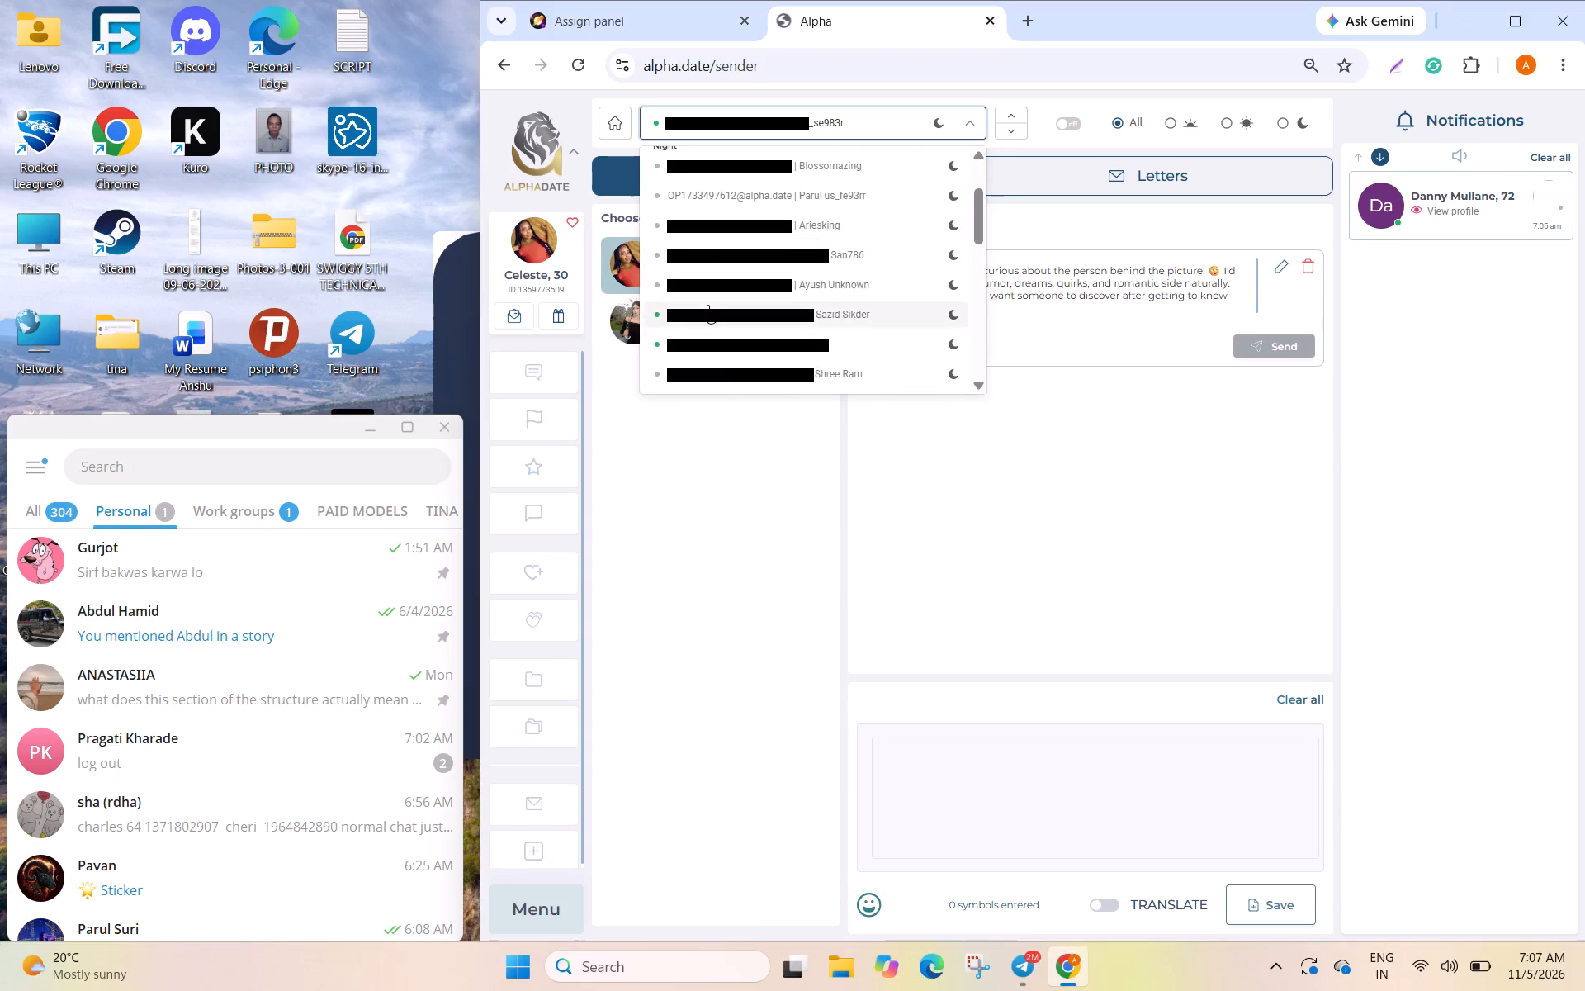
pyautogui.scroll(-1, 704, 308)
pyautogui.click(705, 296)
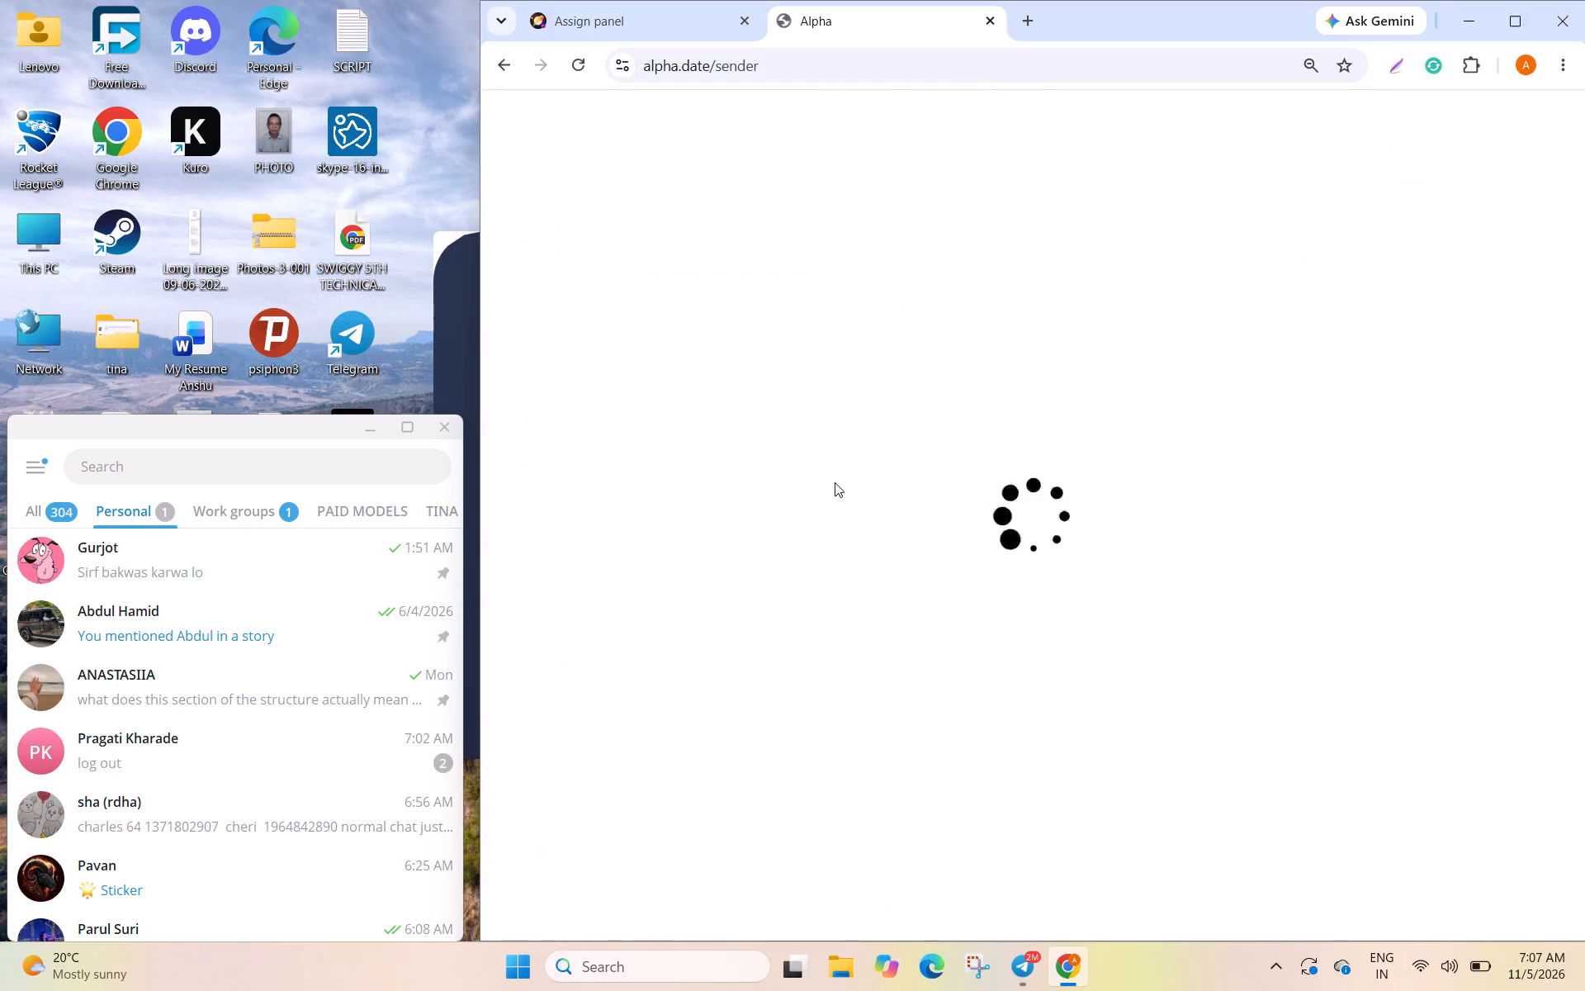
pyautogui.click(535, 298)
pyautogui.click(863, 126)
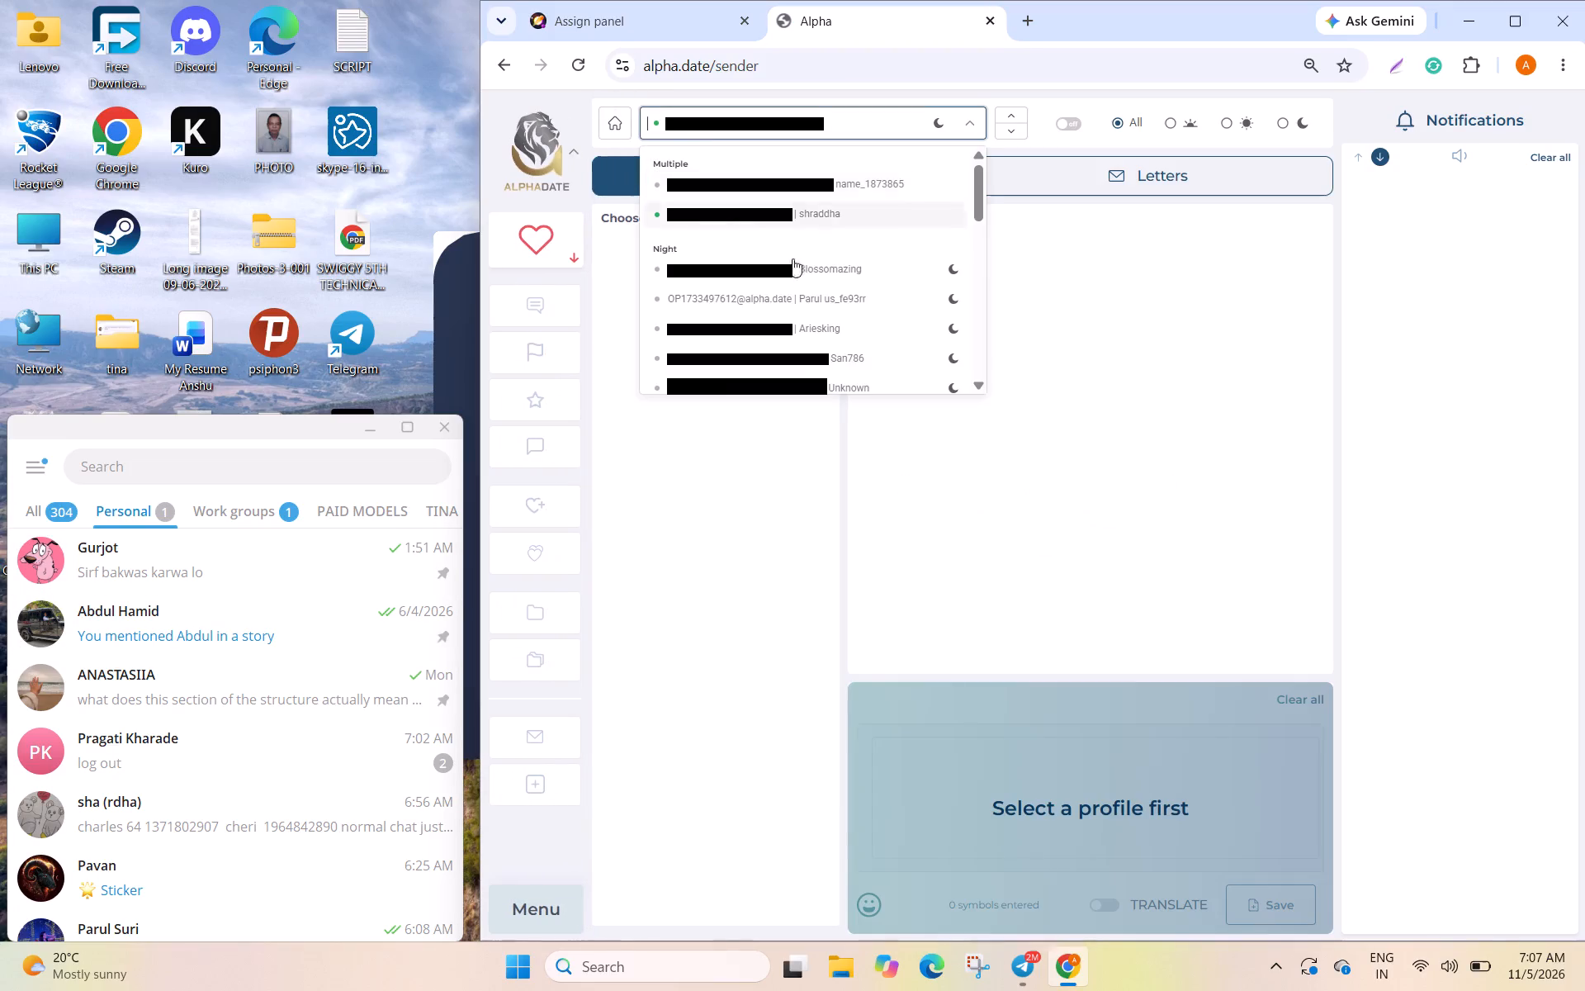
pyautogui.scroll(-3, 789, 268)
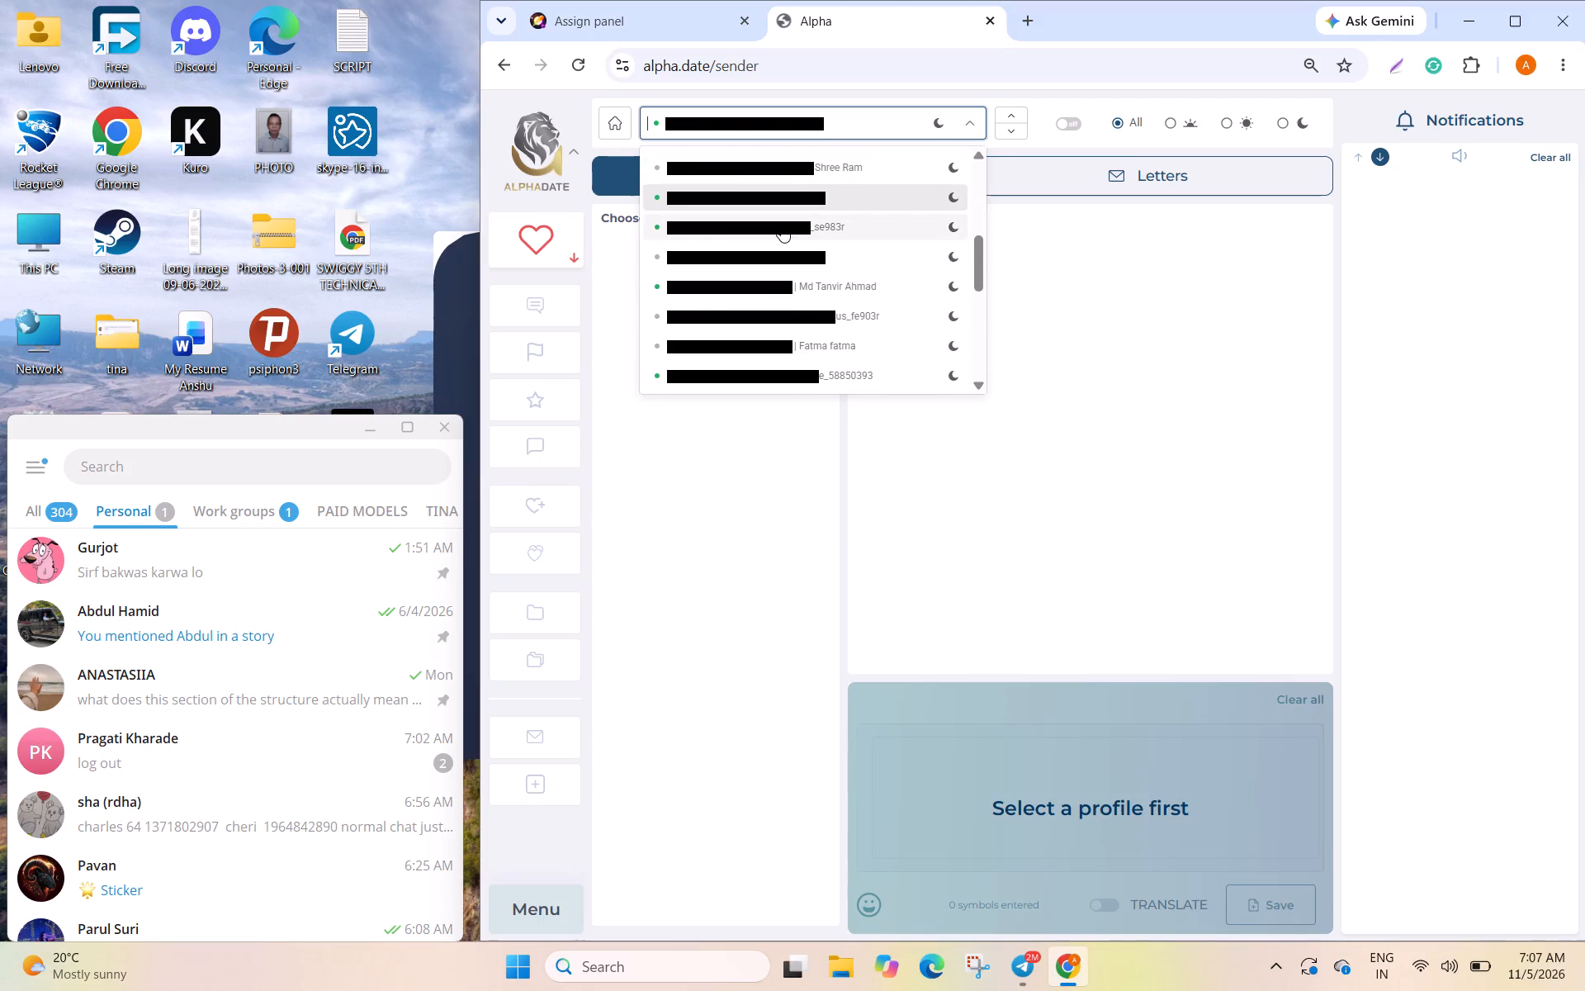
pyautogui.click(781, 224)
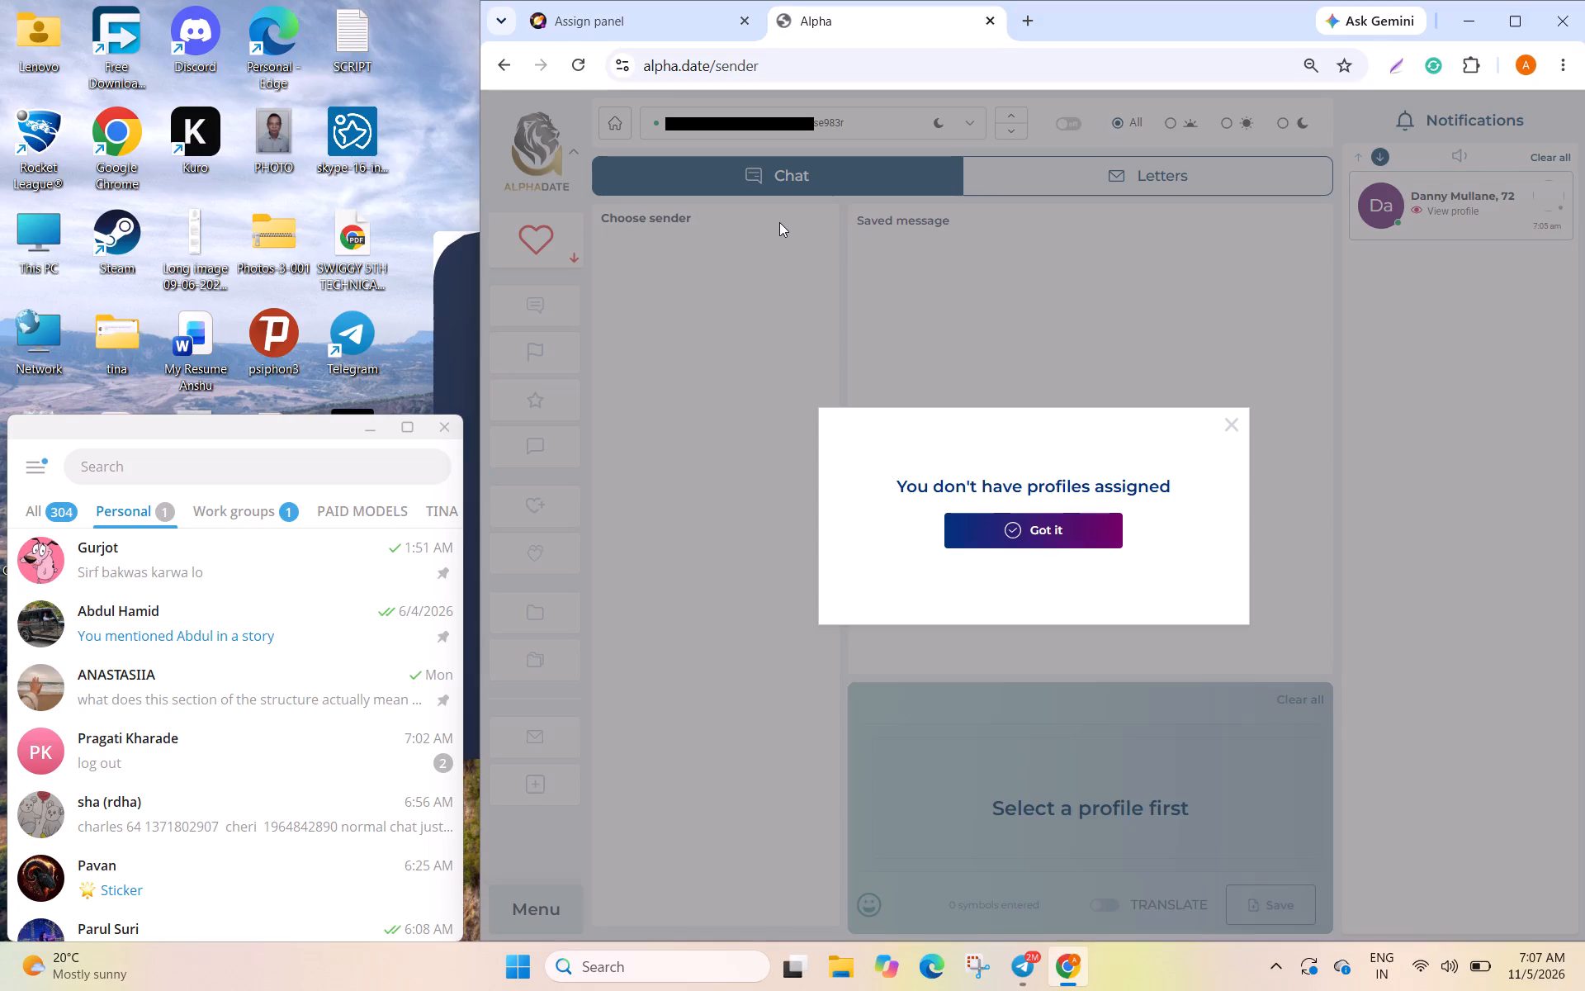
pyautogui.click(1018, 540)
pyautogui.click(797, 119)
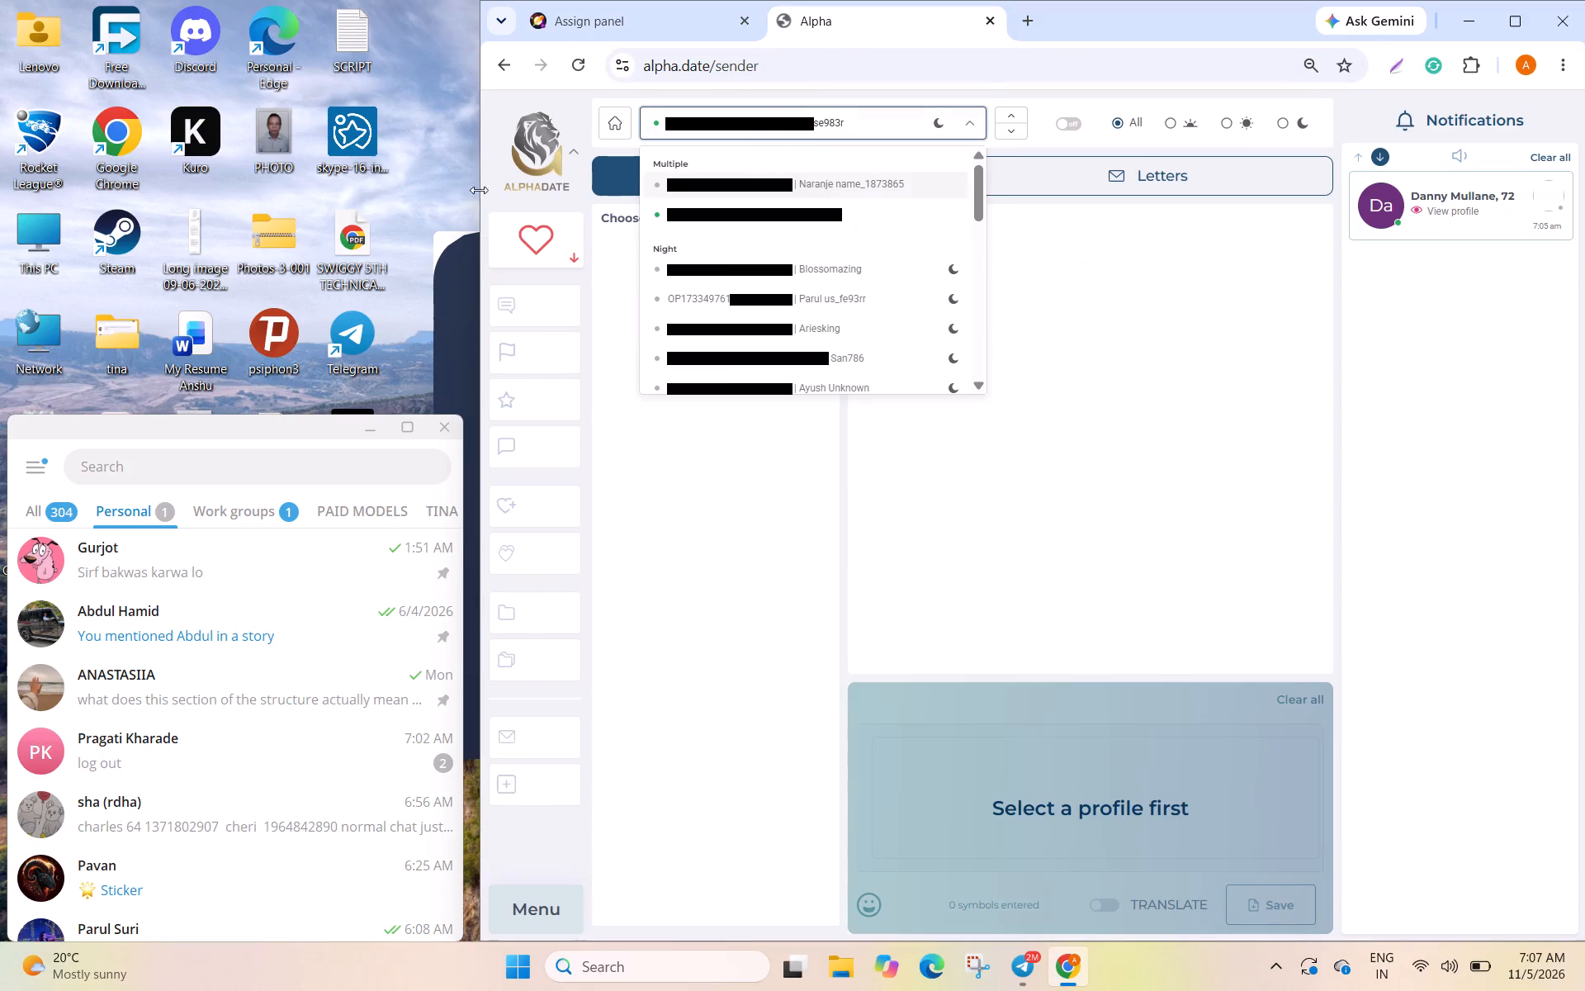
pyautogui.click(530, 214)
pyautogui.click(771, 124)
pyautogui.scroll(-2, 785, 272)
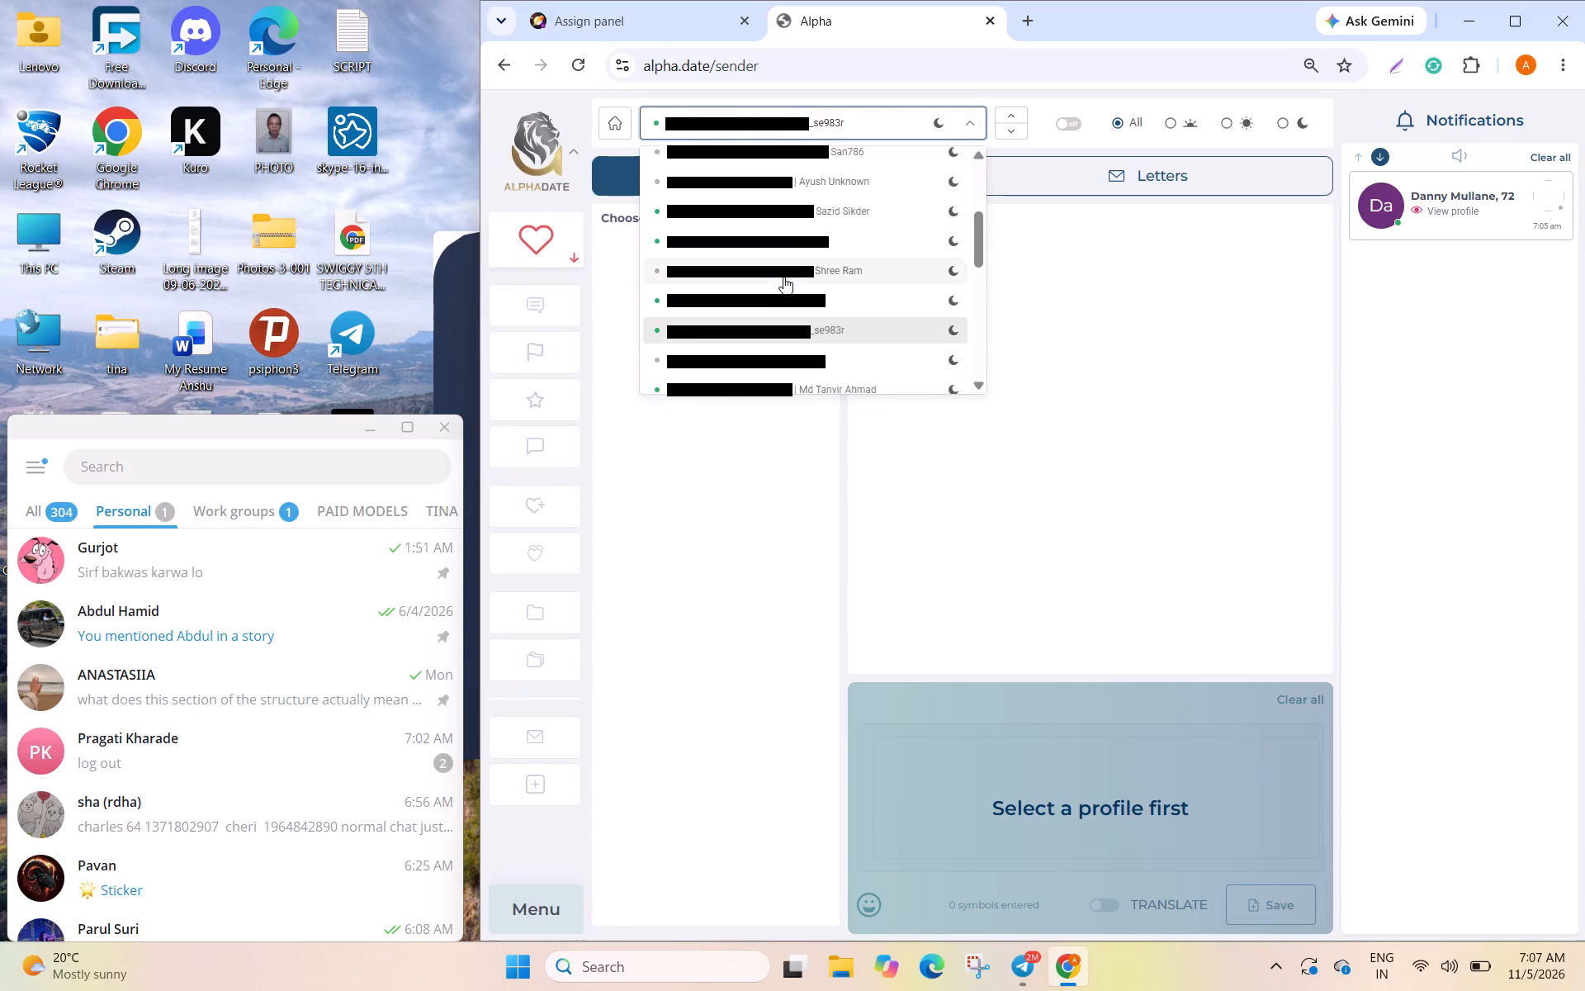
pyautogui.scroll(-1, 782, 281)
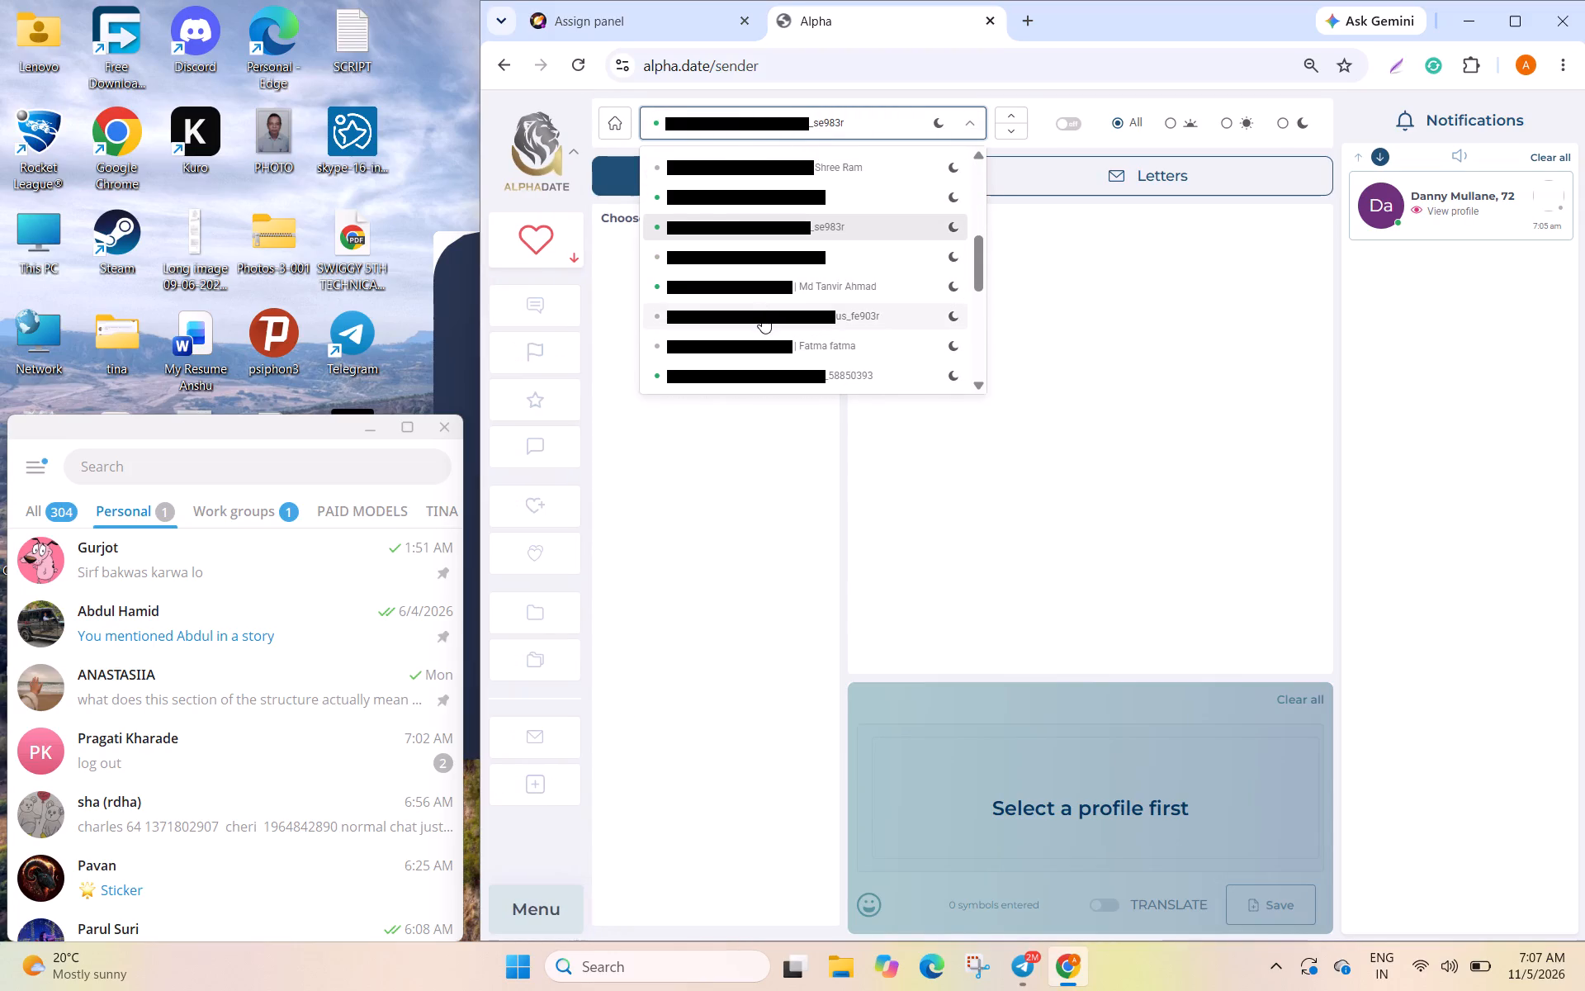
pyautogui.scroll(-1, 761, 316)
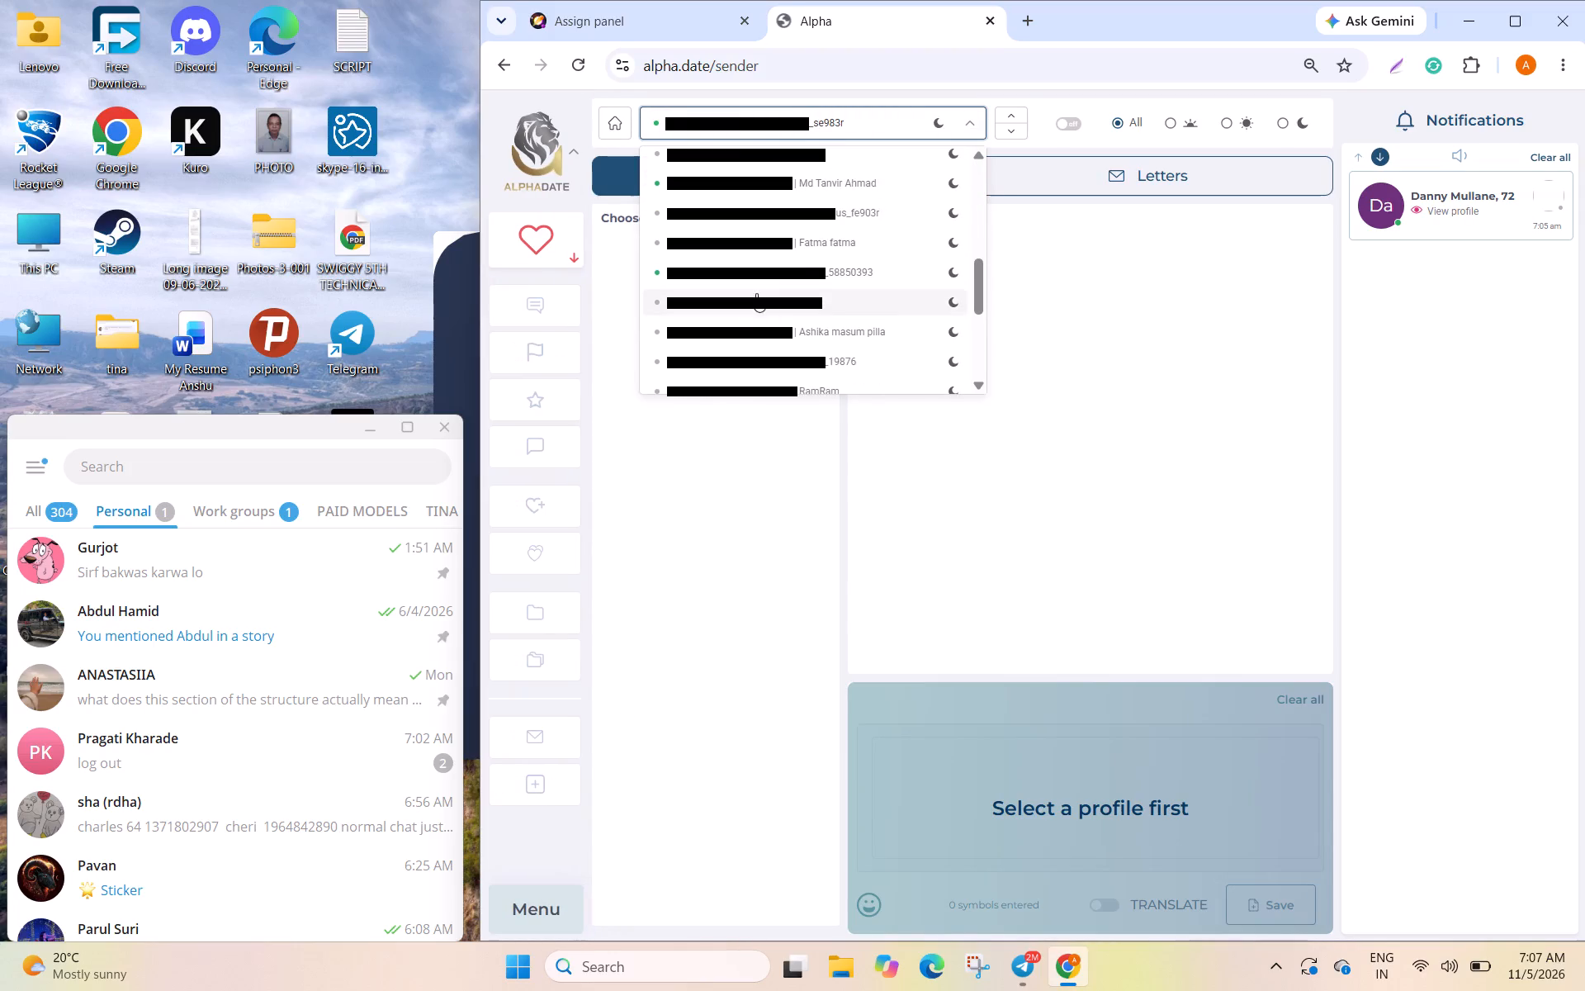
pyautogui.click(731, 273)
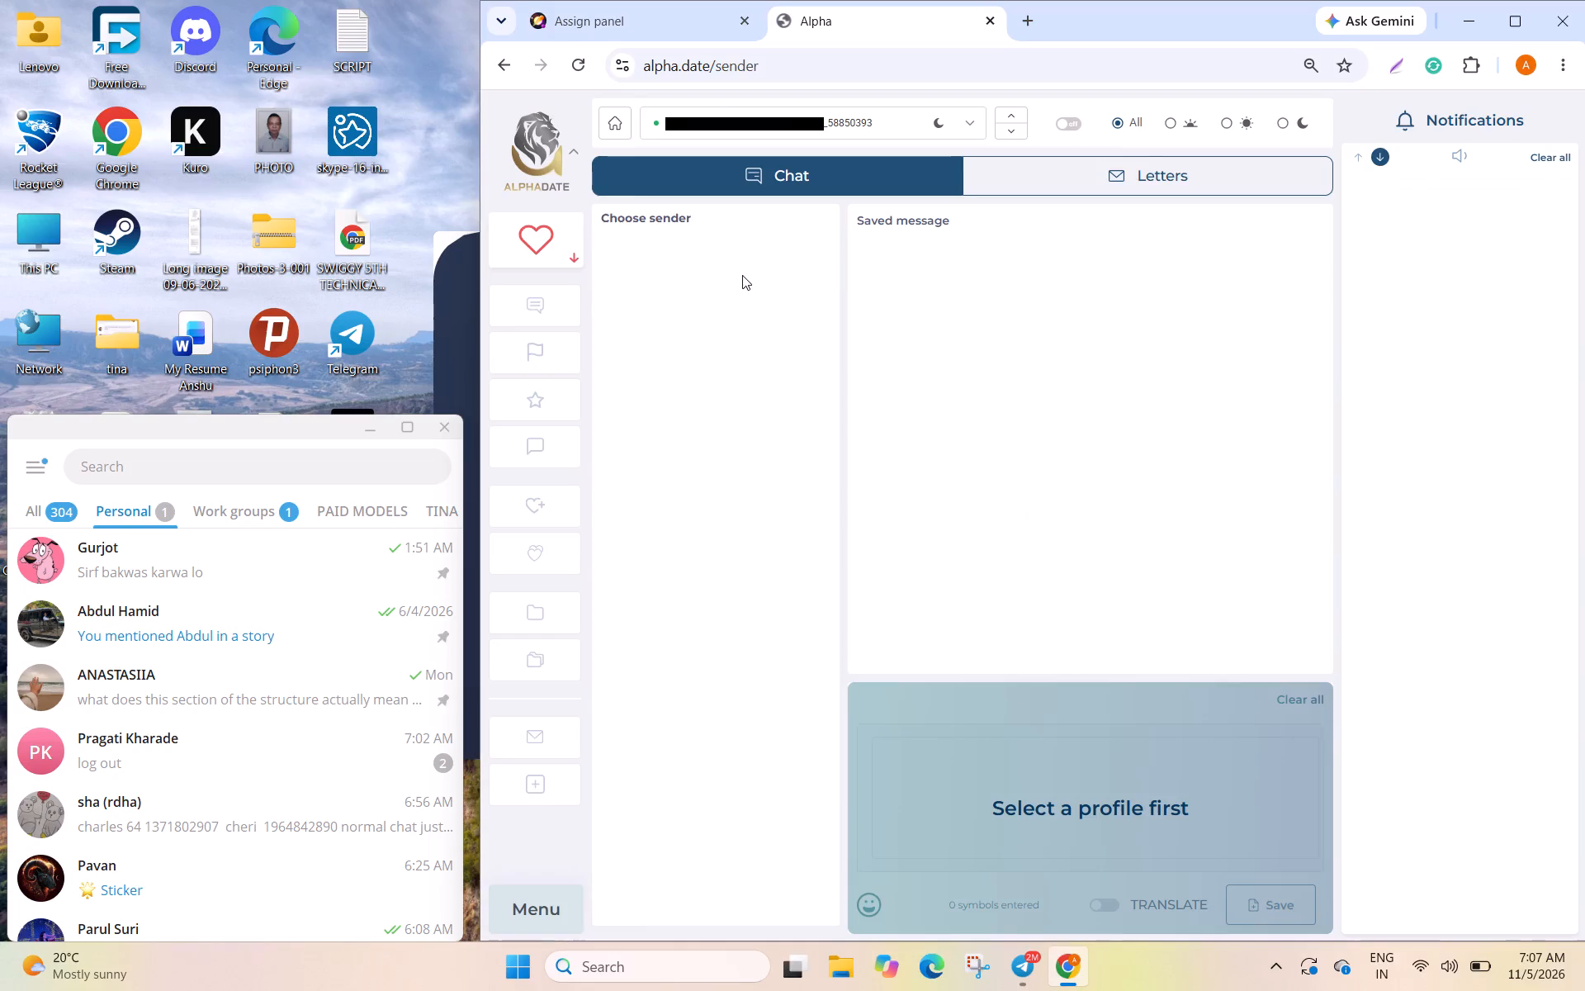
pyautogui.click(557, 287)
pyautogui.click(561, 230)
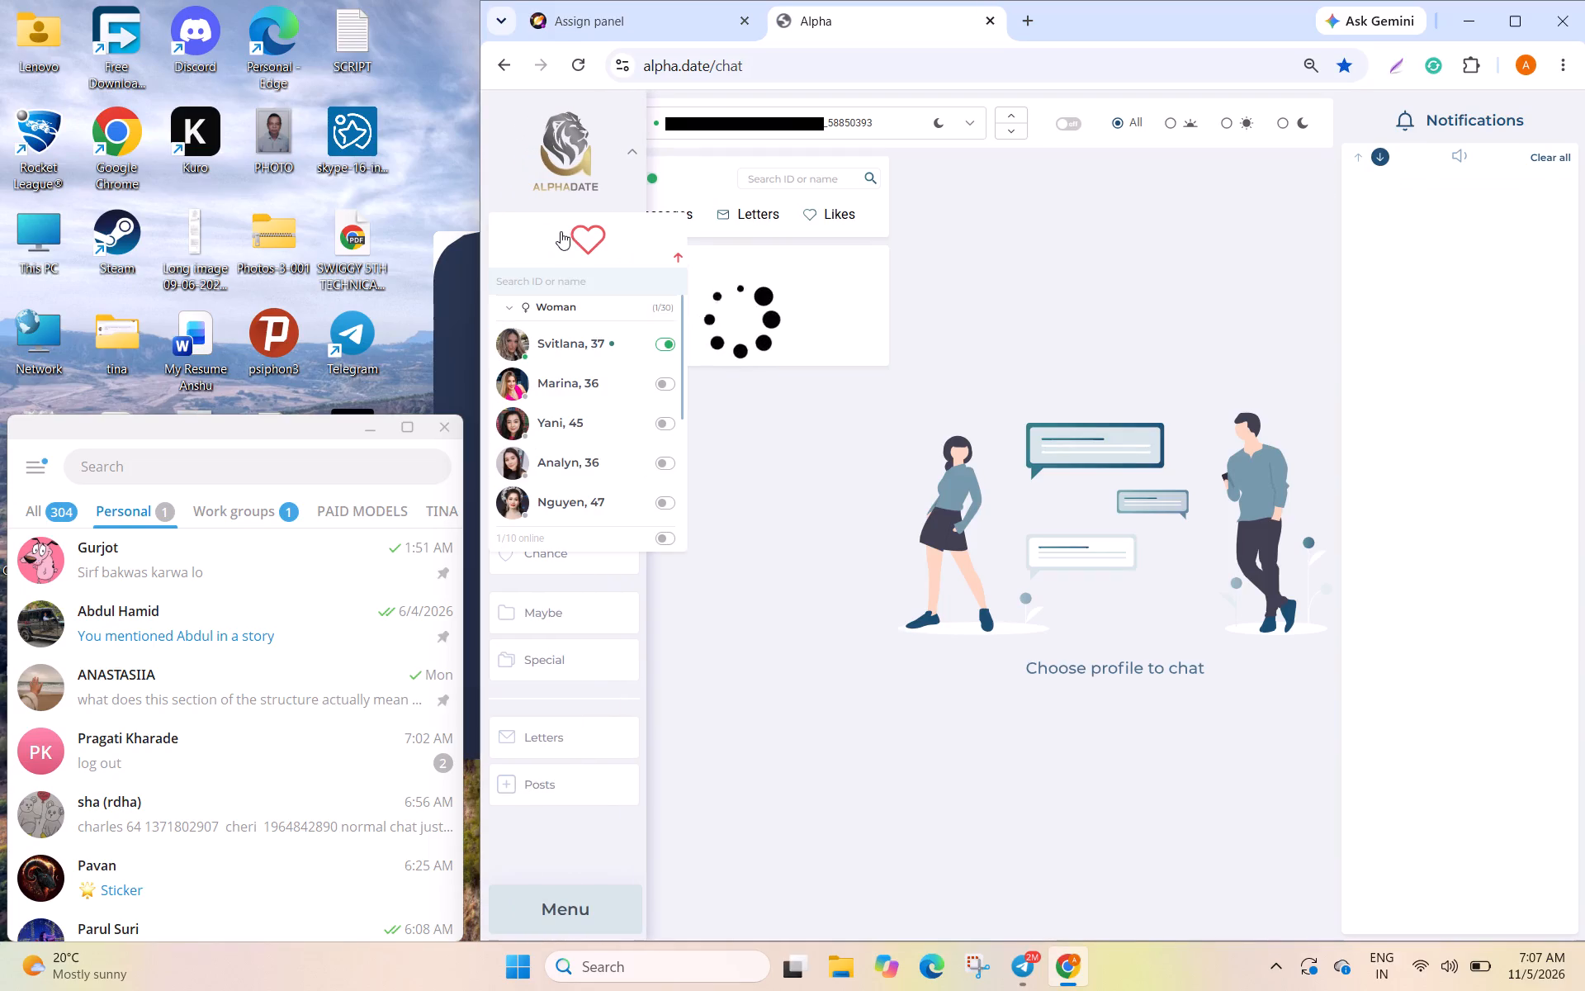
pyautogui.scroll(-5, 608, 287)
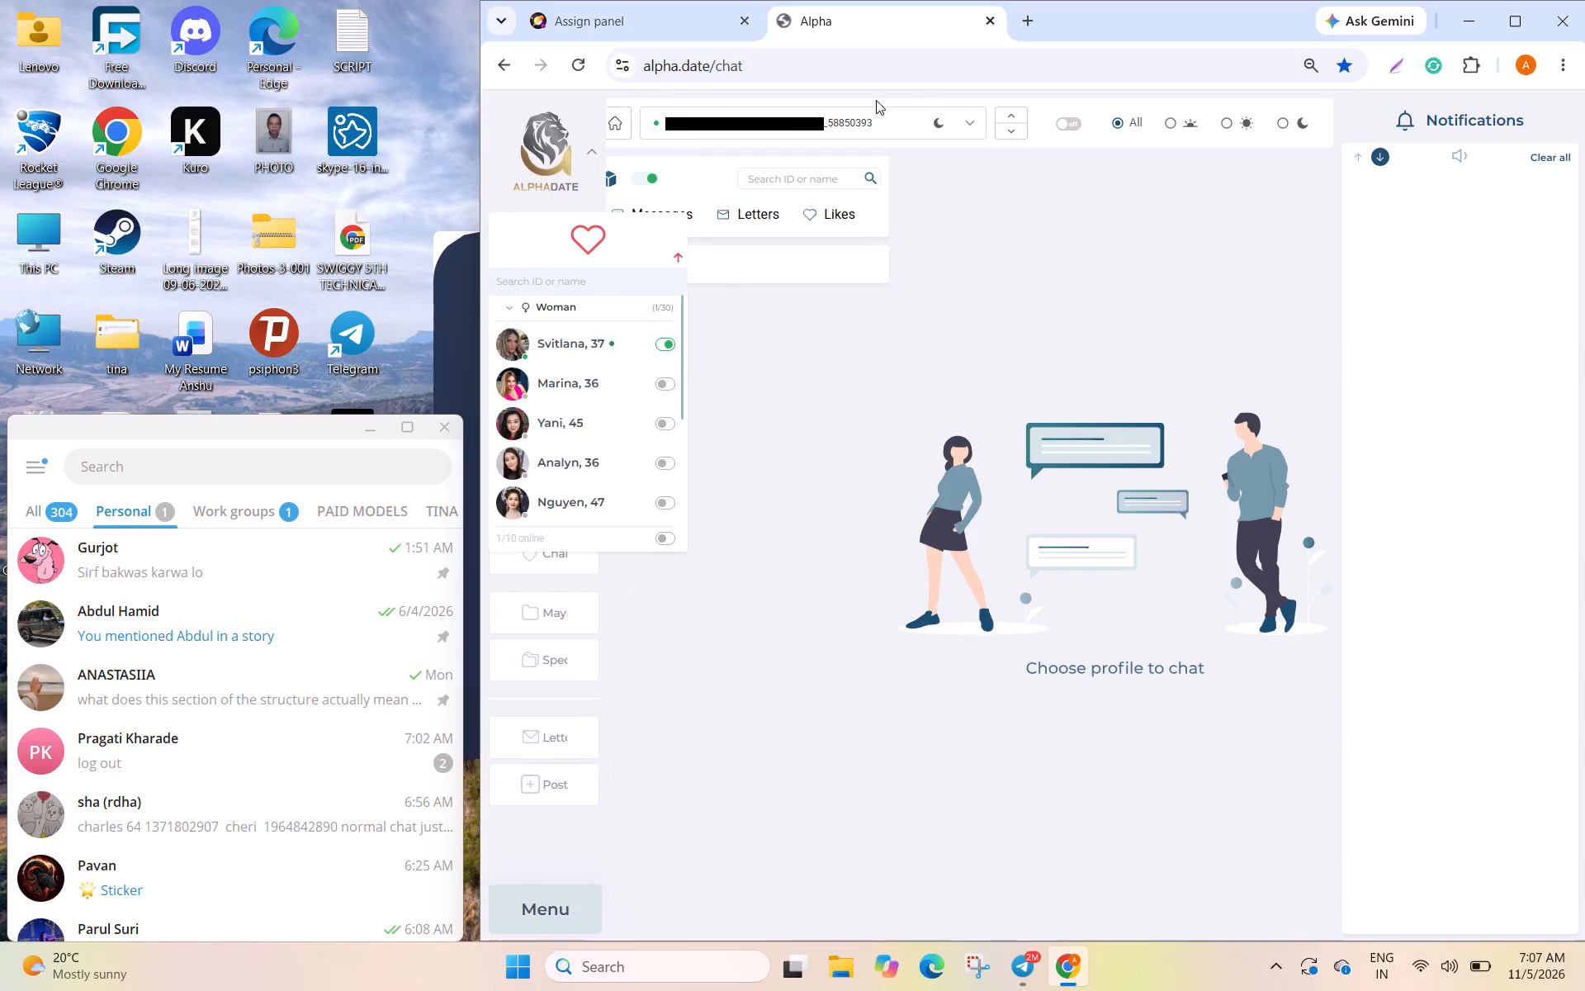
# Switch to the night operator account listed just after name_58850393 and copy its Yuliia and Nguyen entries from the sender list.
pyautogui.click(866, 121)
pyautogui.scroll(-3, 840, 270)
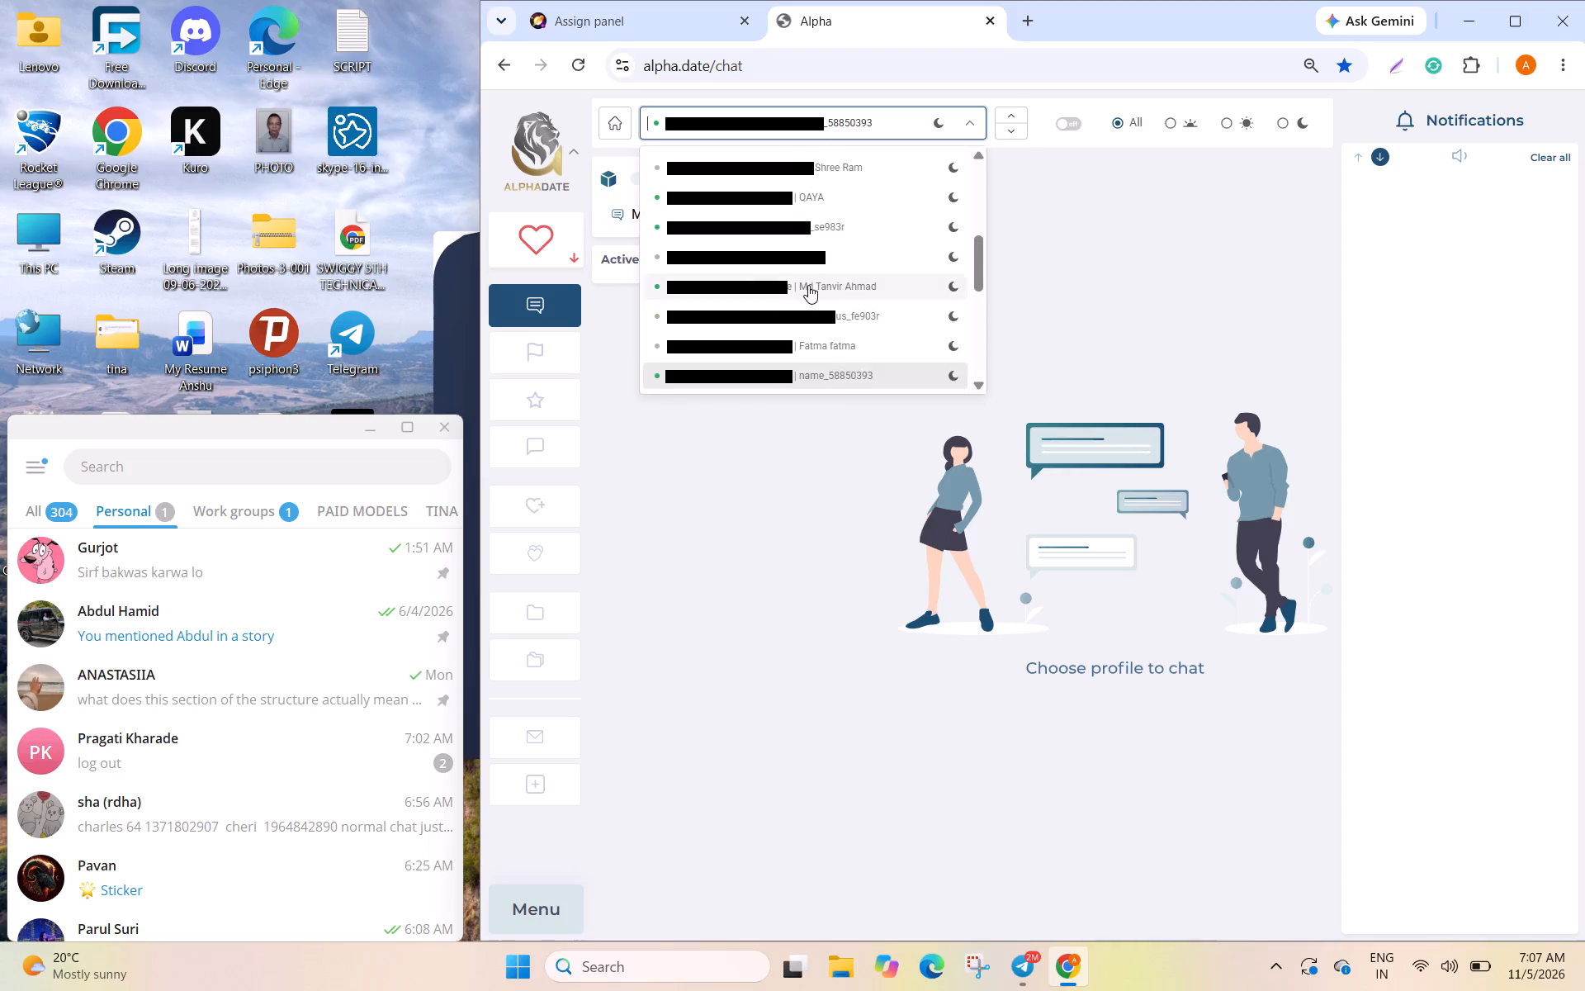
pyautogui.scroll(-1, 799, 294)
pyautogui.click(783, 298)
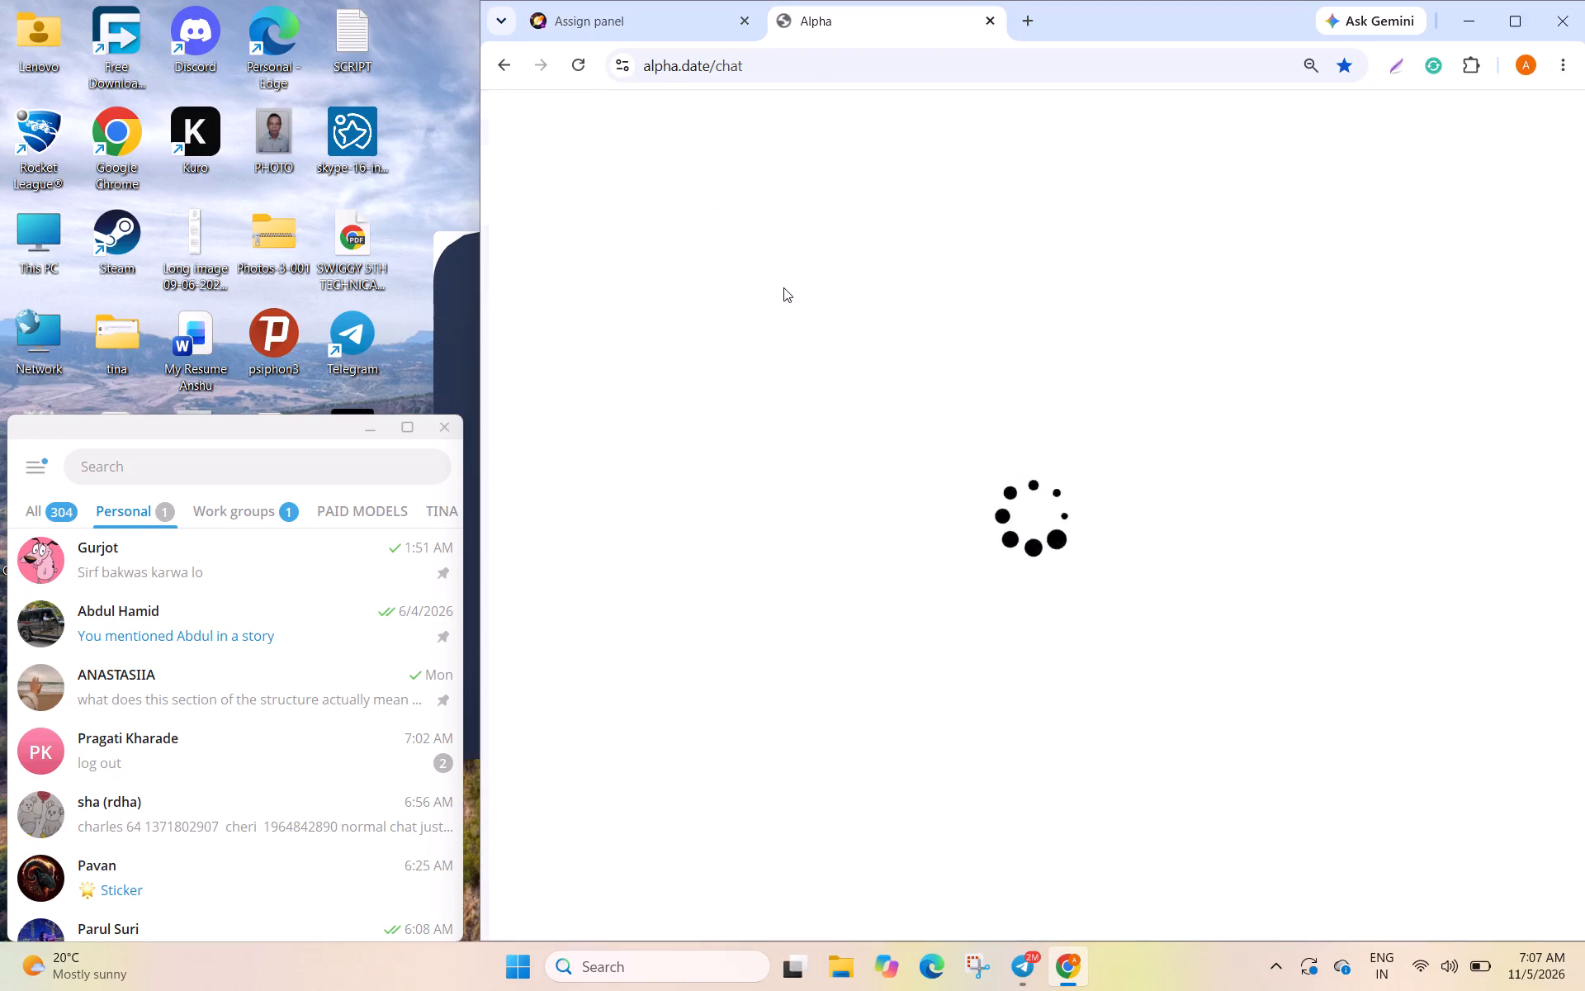
pyautogui.click(533, 252)
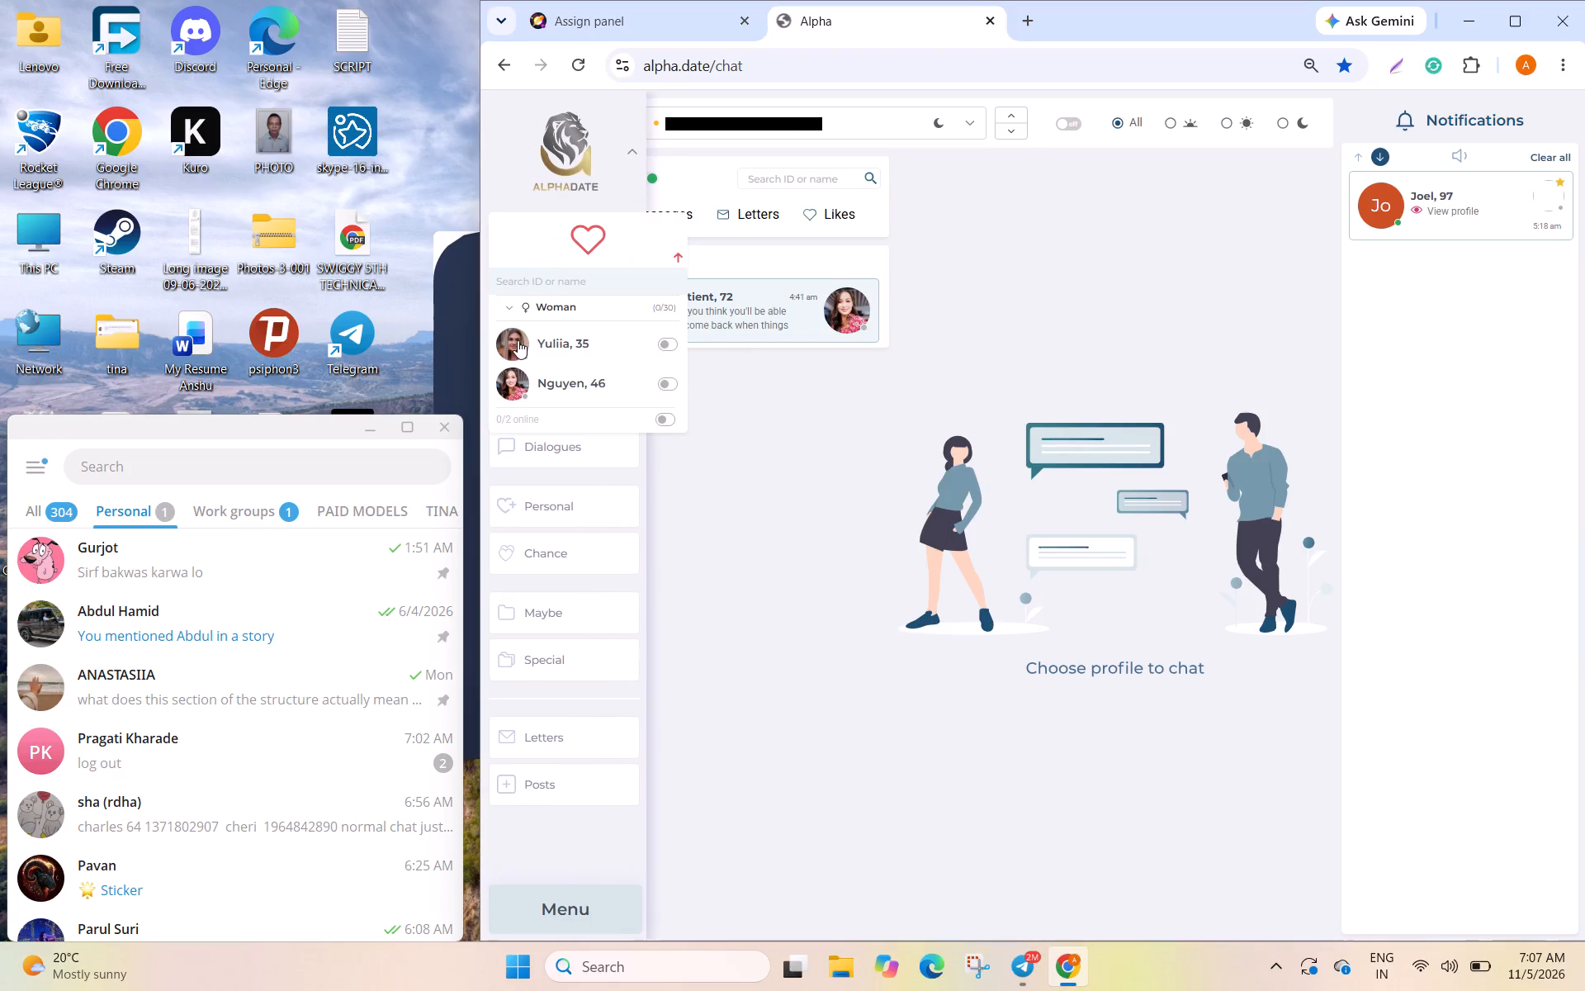
pyautogui.click(517, 340)
pyautogui.click(518, 321)
pyautogui.moveTo(665, 249); pyautogui.dragTo(716, 321)
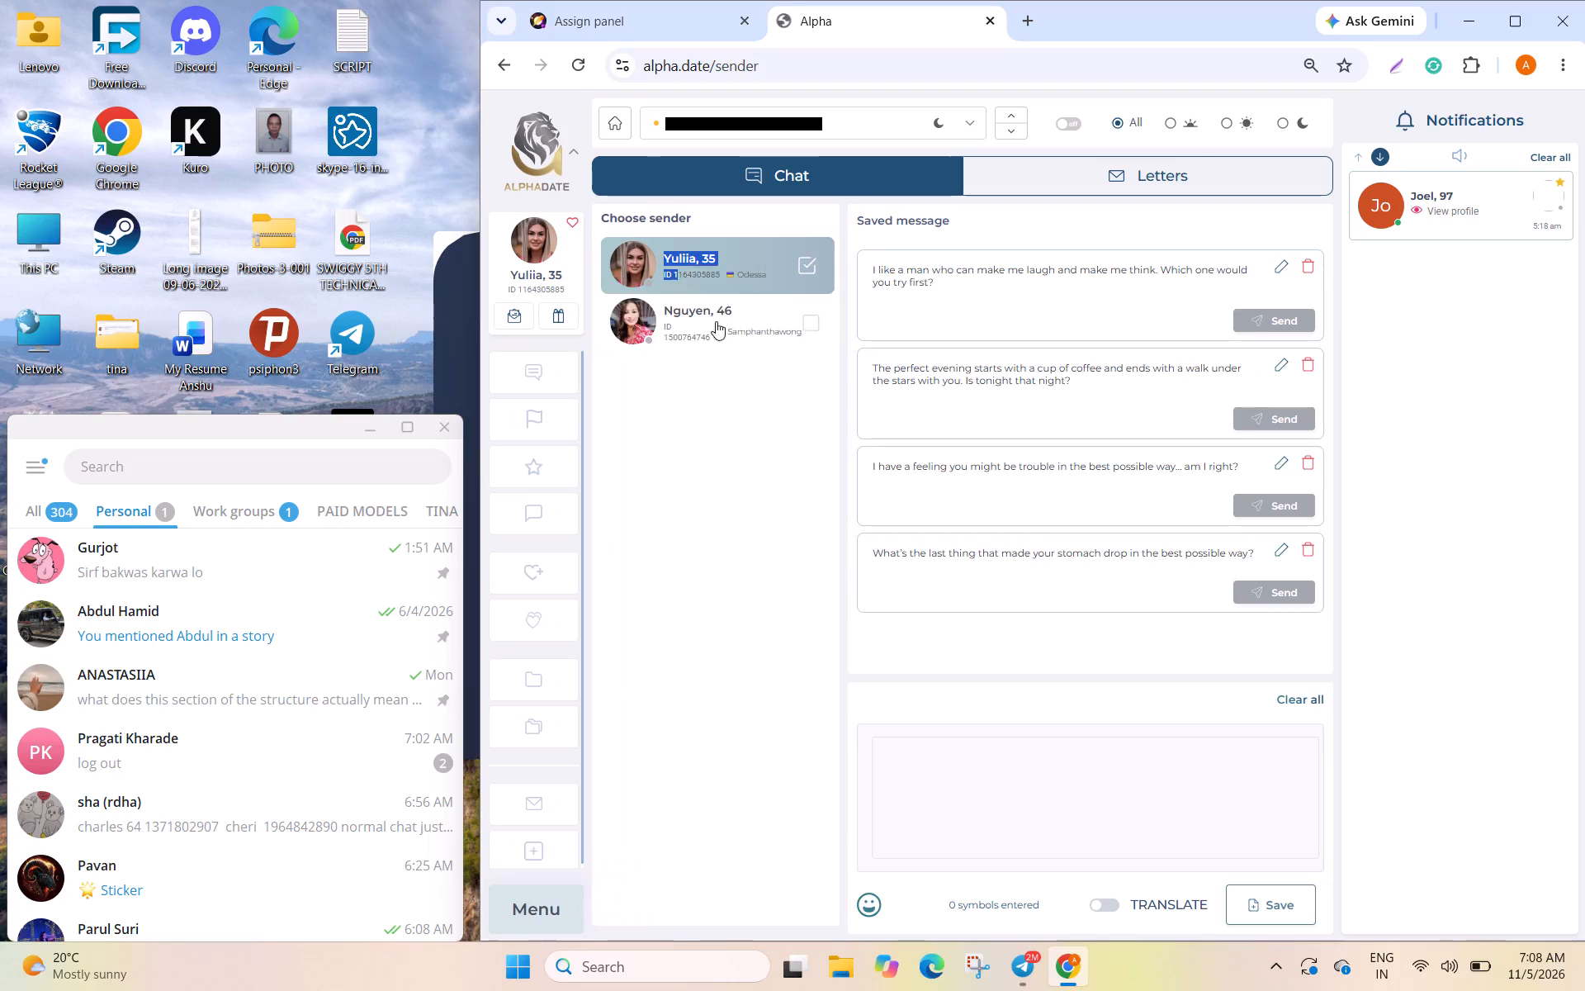
pyautogui.moveTo(716, 321); pyautogui.dragTo(741, 348)
pyautogui.rightClick(674, 330)
pyautogui.click(756, 353)
# Back in the Assign panel, start a new fast transfer with the copied Yuliia and Nguyen entries as its girls list.
pyautogui.click(622, 46)
pyautogui.click(618, 27)
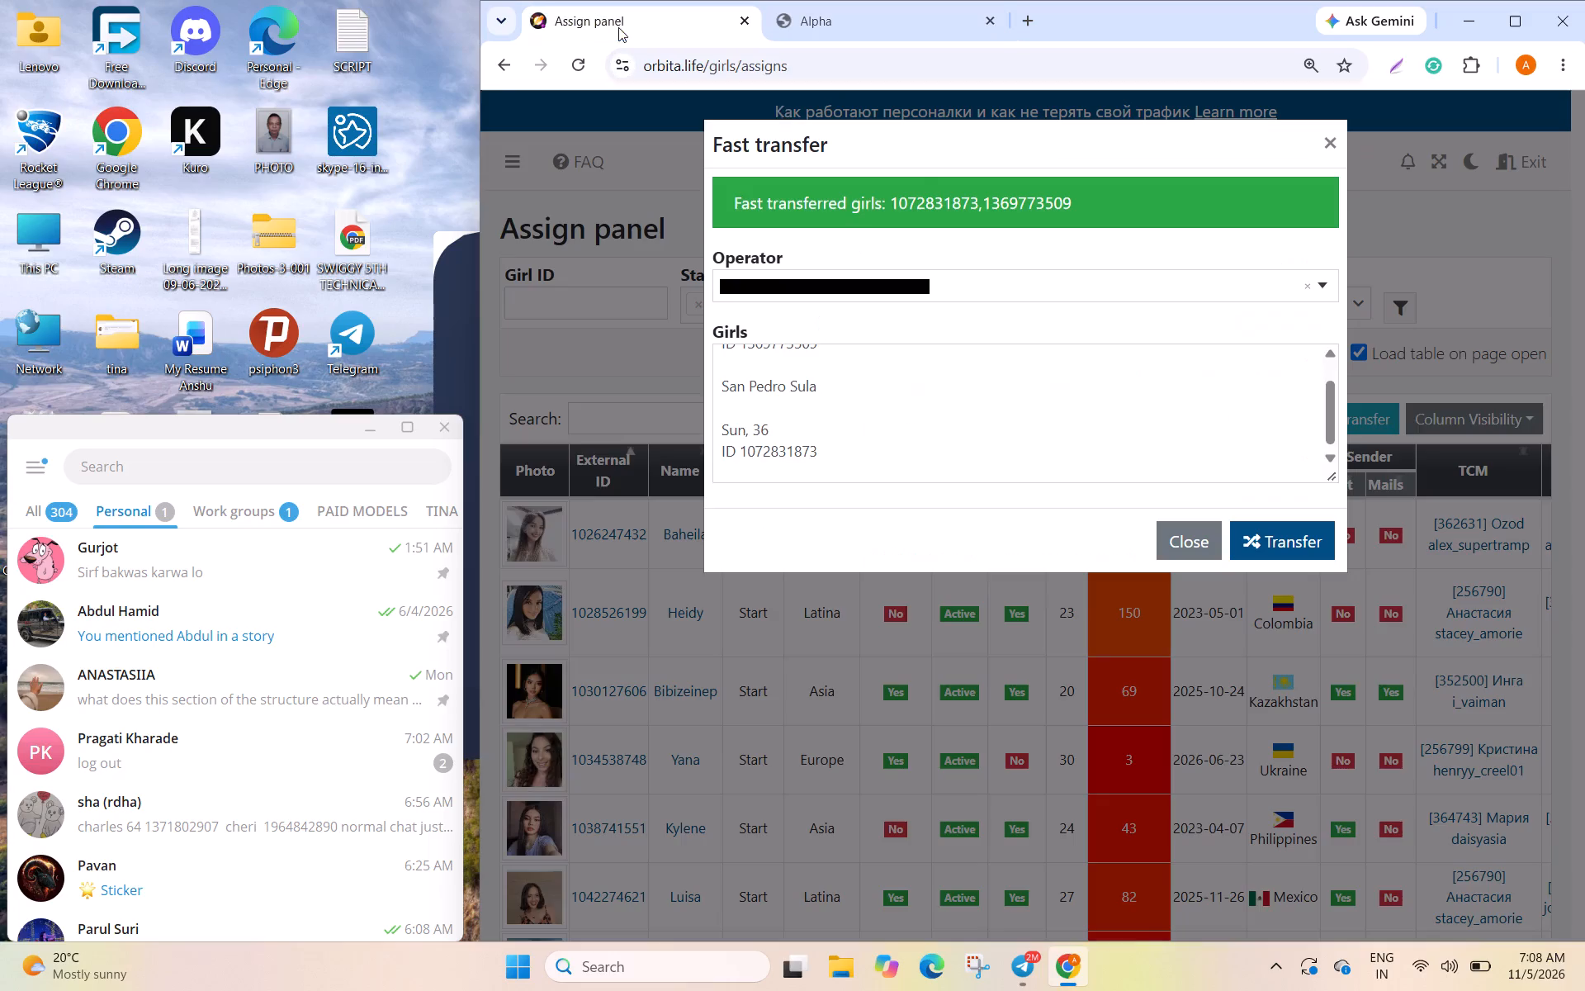
pyautogui.click(1188, 543)
pyautogui.click(1333, 420)
pyautogui.rightClick(851, 288)
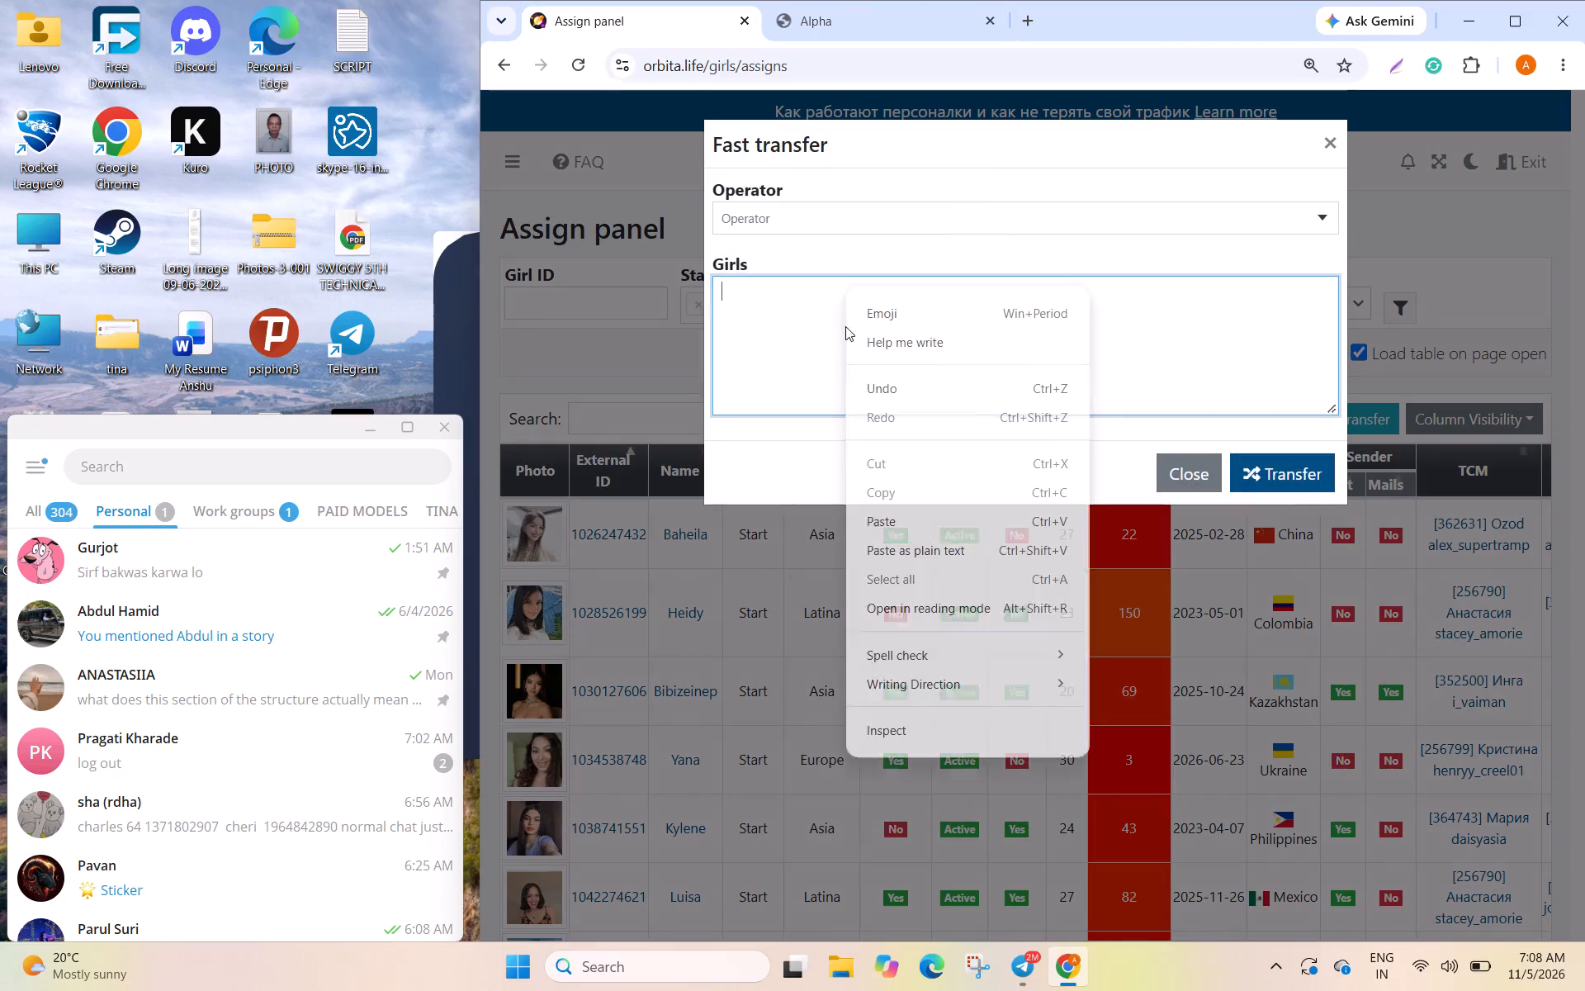
pyautogui.click(906, 519)
# Fast transfer the Yuliia and Nguyen profiles to the operator found by searching "saa", closing the transfer form once submitted.
pyautogui.click(831, 232)
pyautogui.click(806, 258)
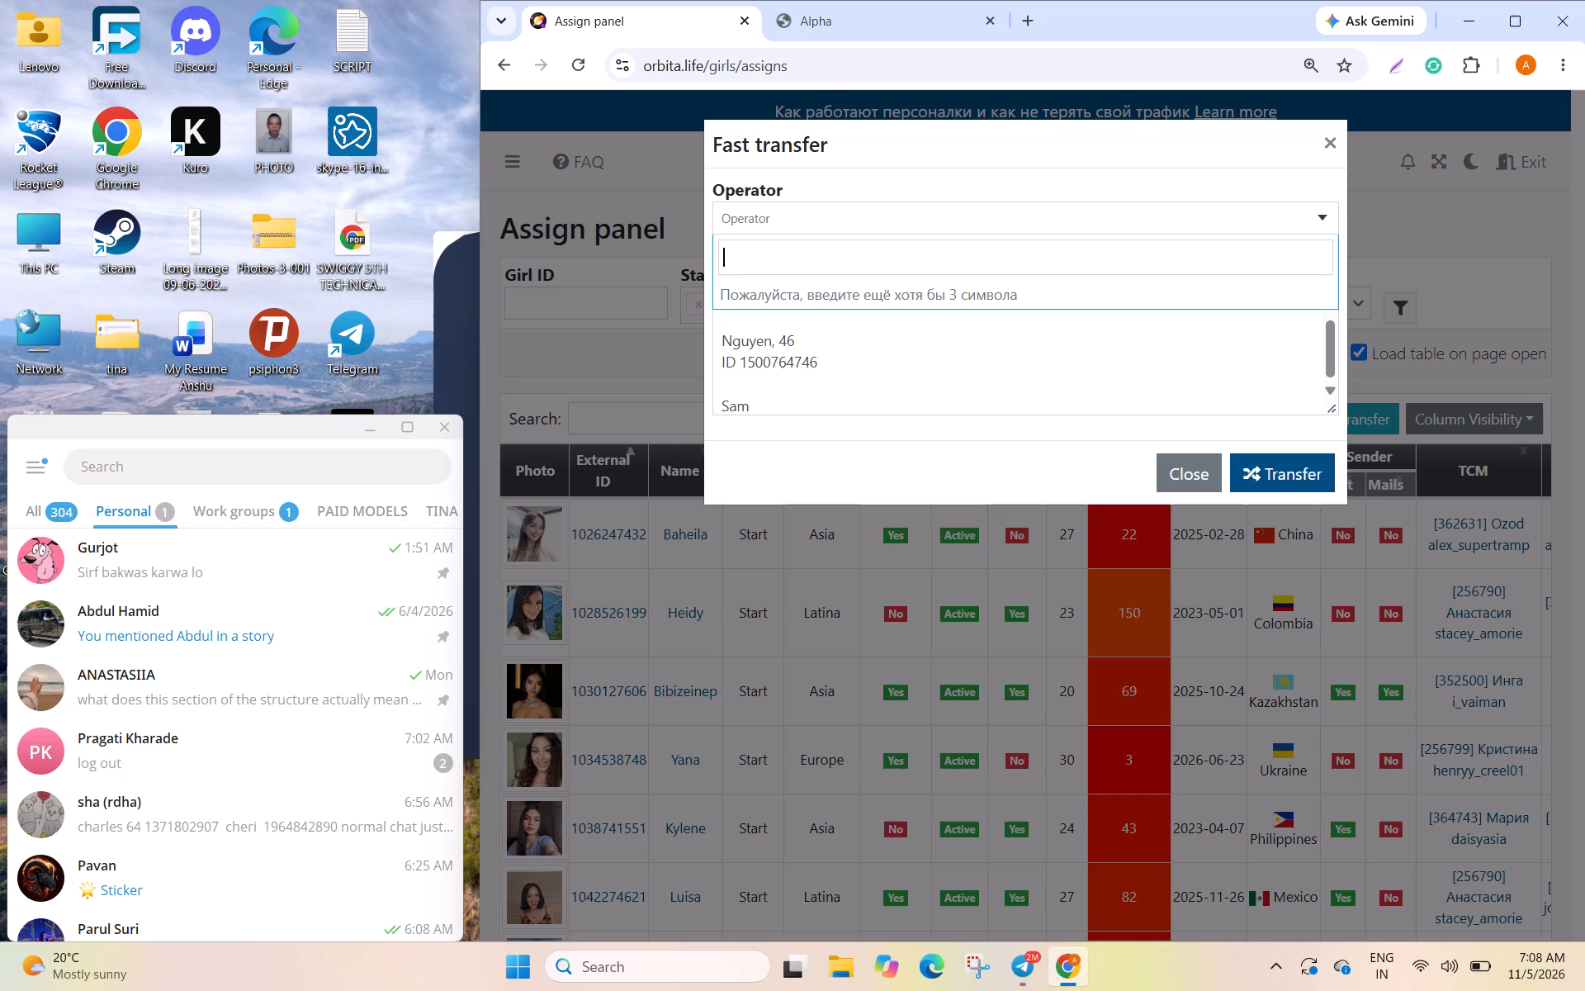
pyautogui.scroll(-2, 783, 7)
pyautogui.click(907, 377)
pyautogui.click(771, 229)
pyautogui.click(759, 247)
pyautogui.press('s')
pyautogui.write('aa')
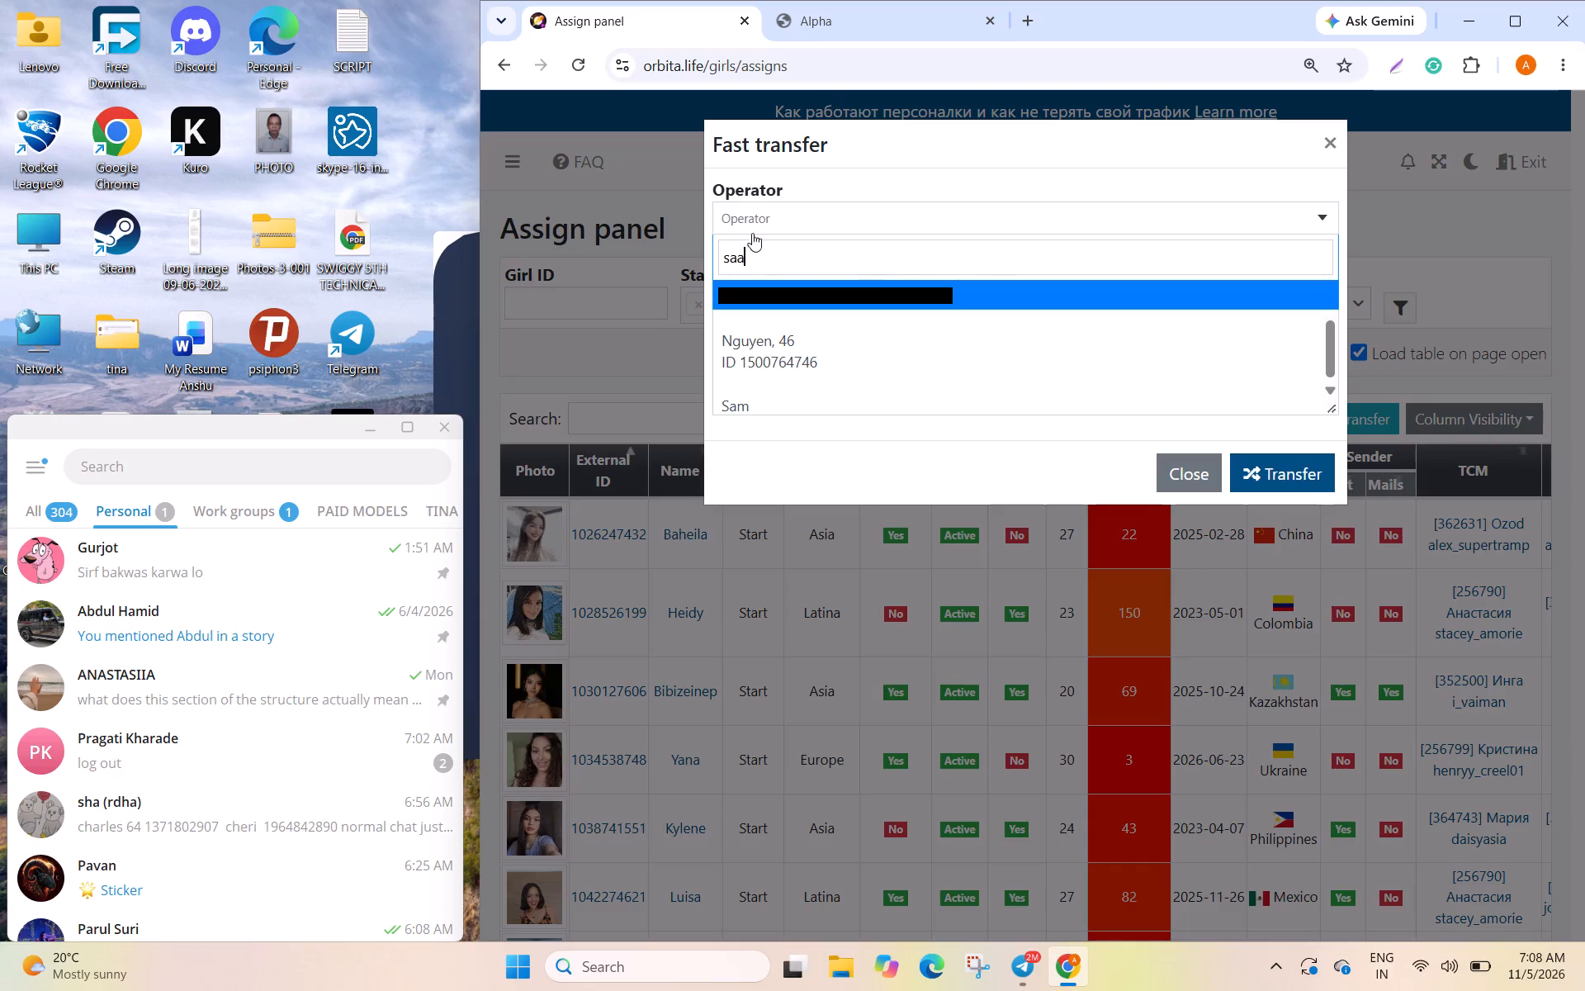
pyautogui.click(878, 282)
pyautogui.click(1270, 464)
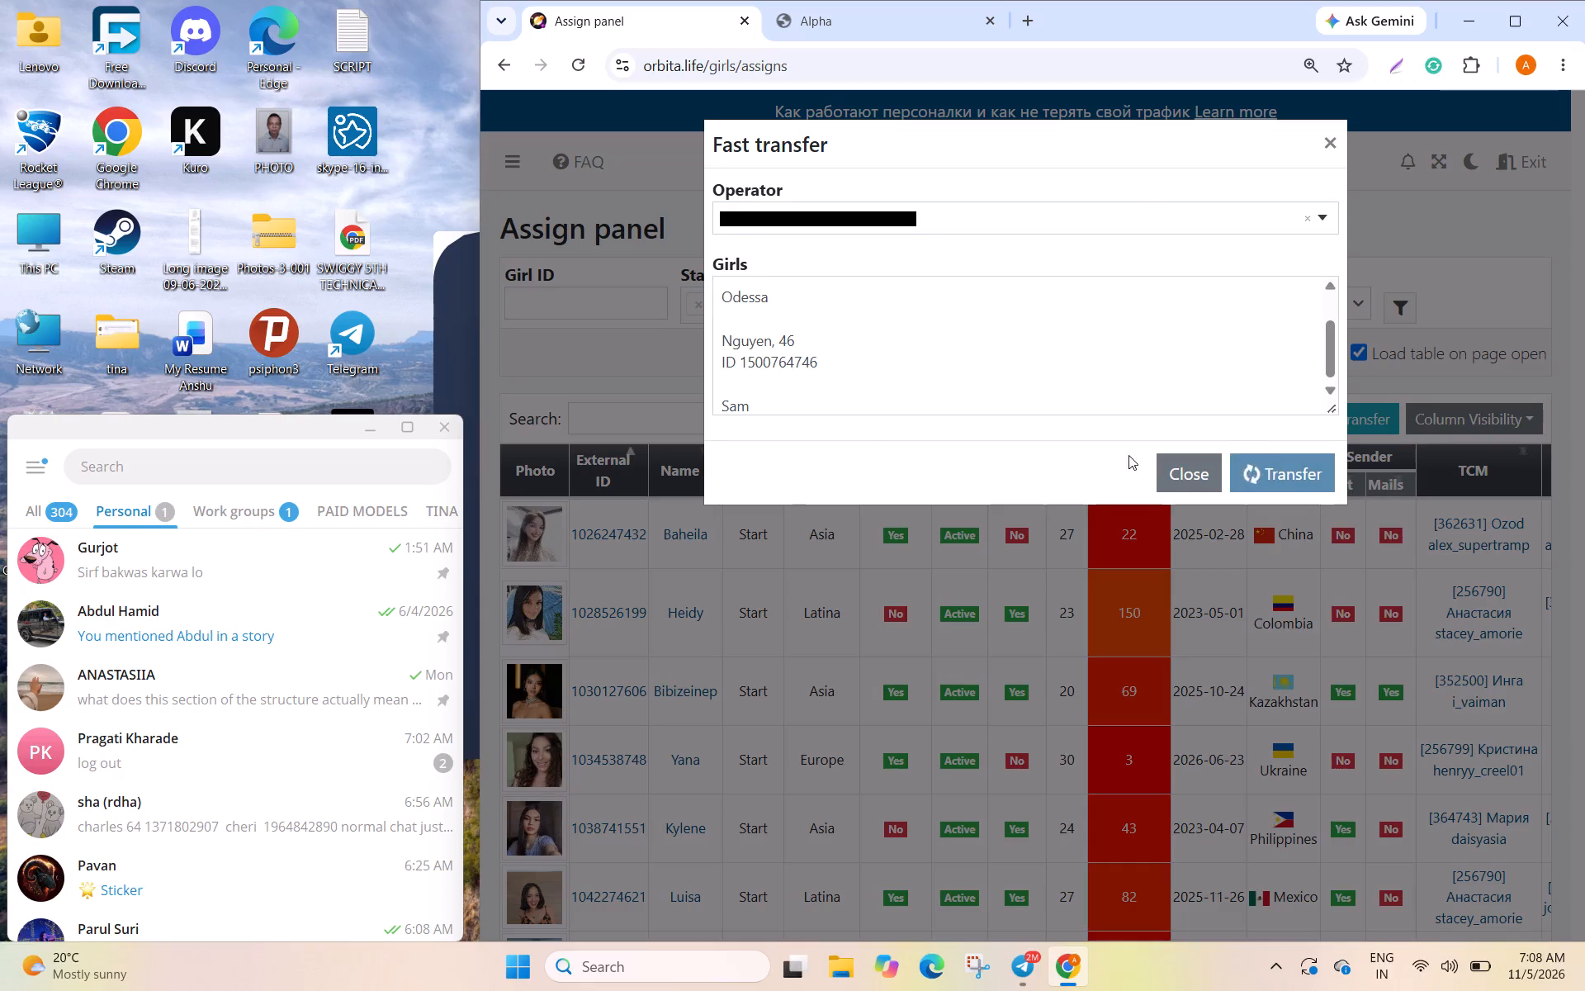
pyautogui.click(1178, 526)
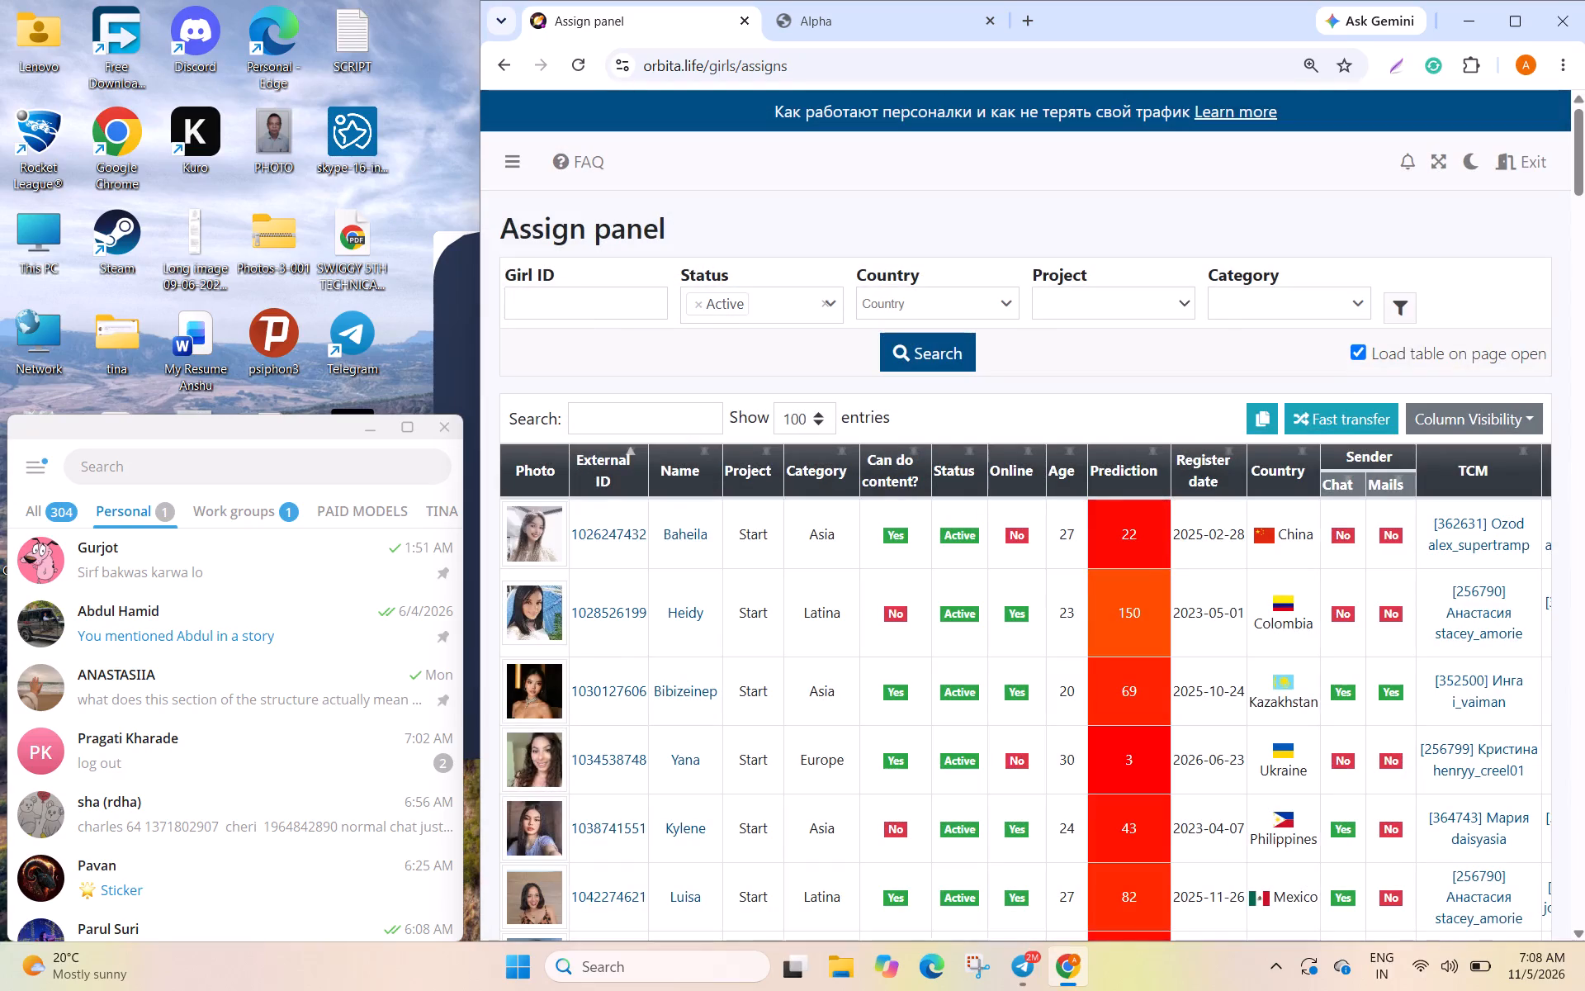
# Search the assign table for "jess" and copy the external ID of Jessye from Brazil.
pyautogui.click(682, 424)
pyautogui.write('jess')
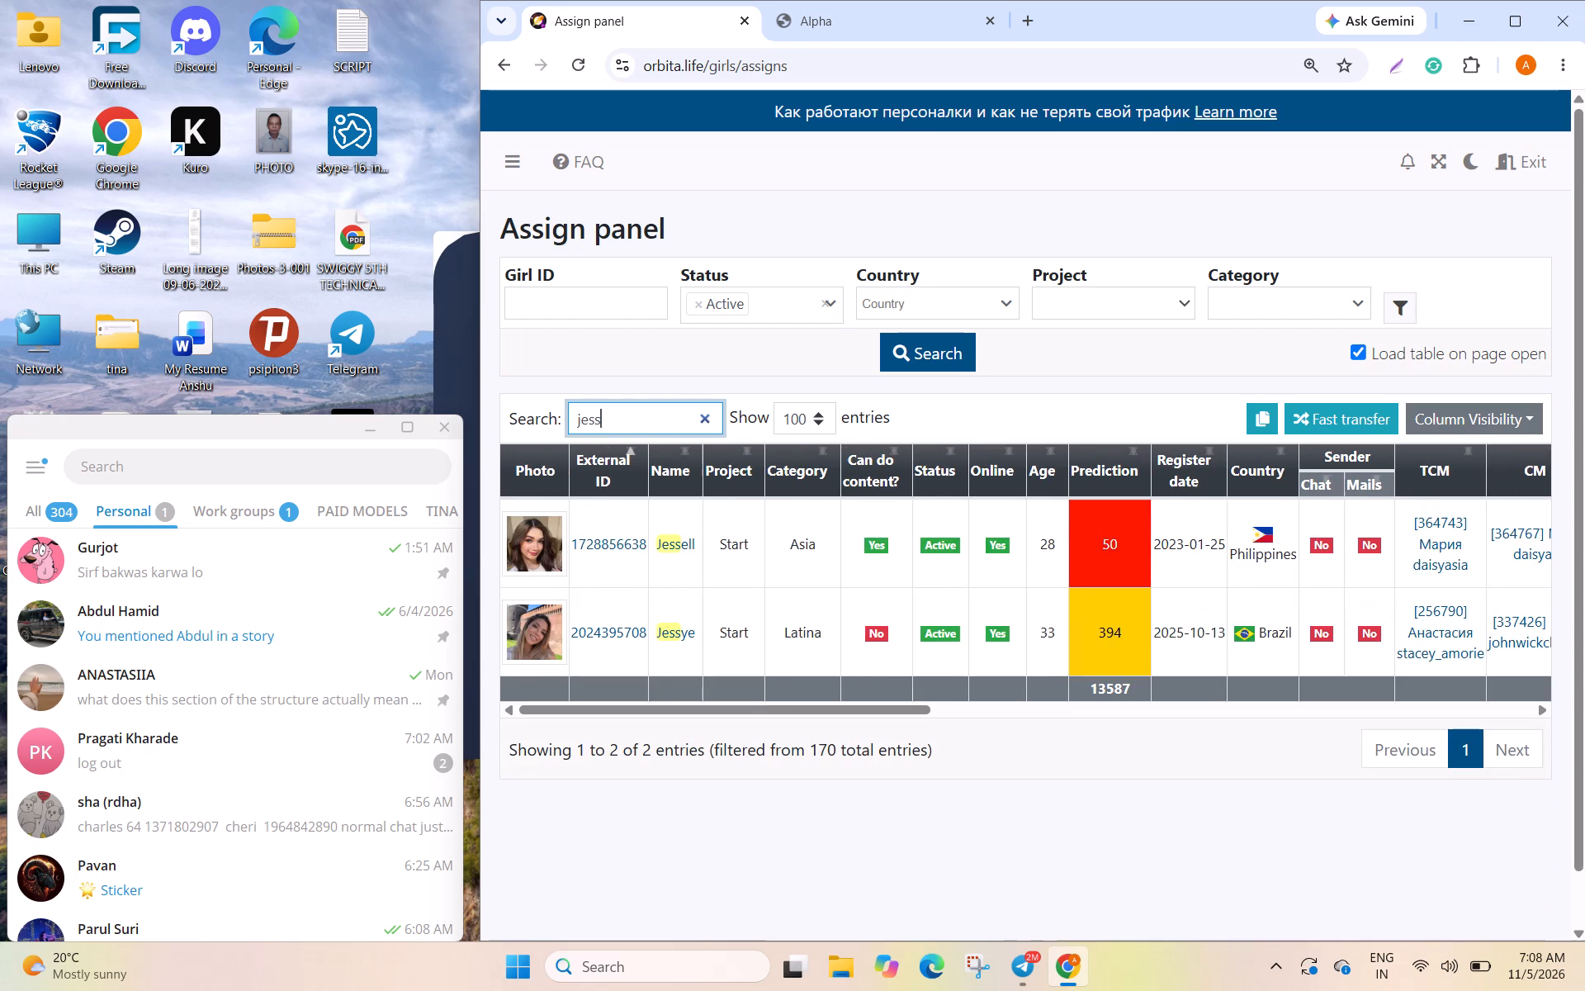
pyautogui.moveTo(570, 614); pyautogui.dragTo(676, 624)
pyautogui.rightClick(624, 657)
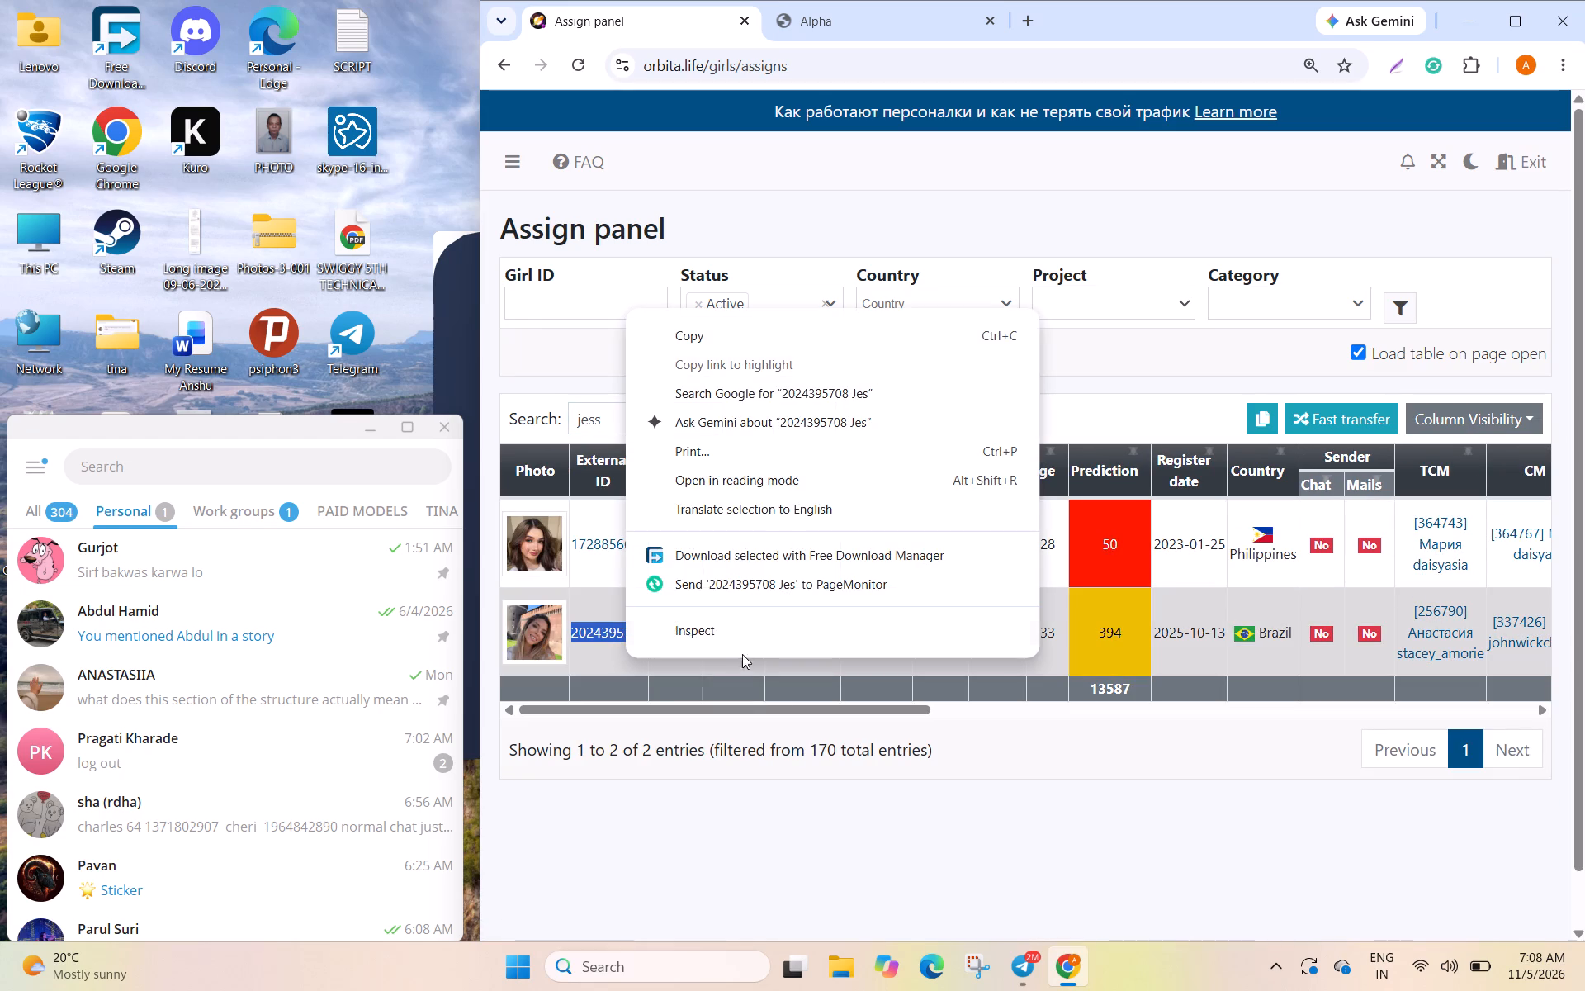
pyautogui.click(699, 336)
# Fast transfer Jessye's copied profile ID to the operator found by searching "saa", closing the transfer form once submitted.
pyautogui.click(1349, 420)
pyautogui.rightClick(867, 347)
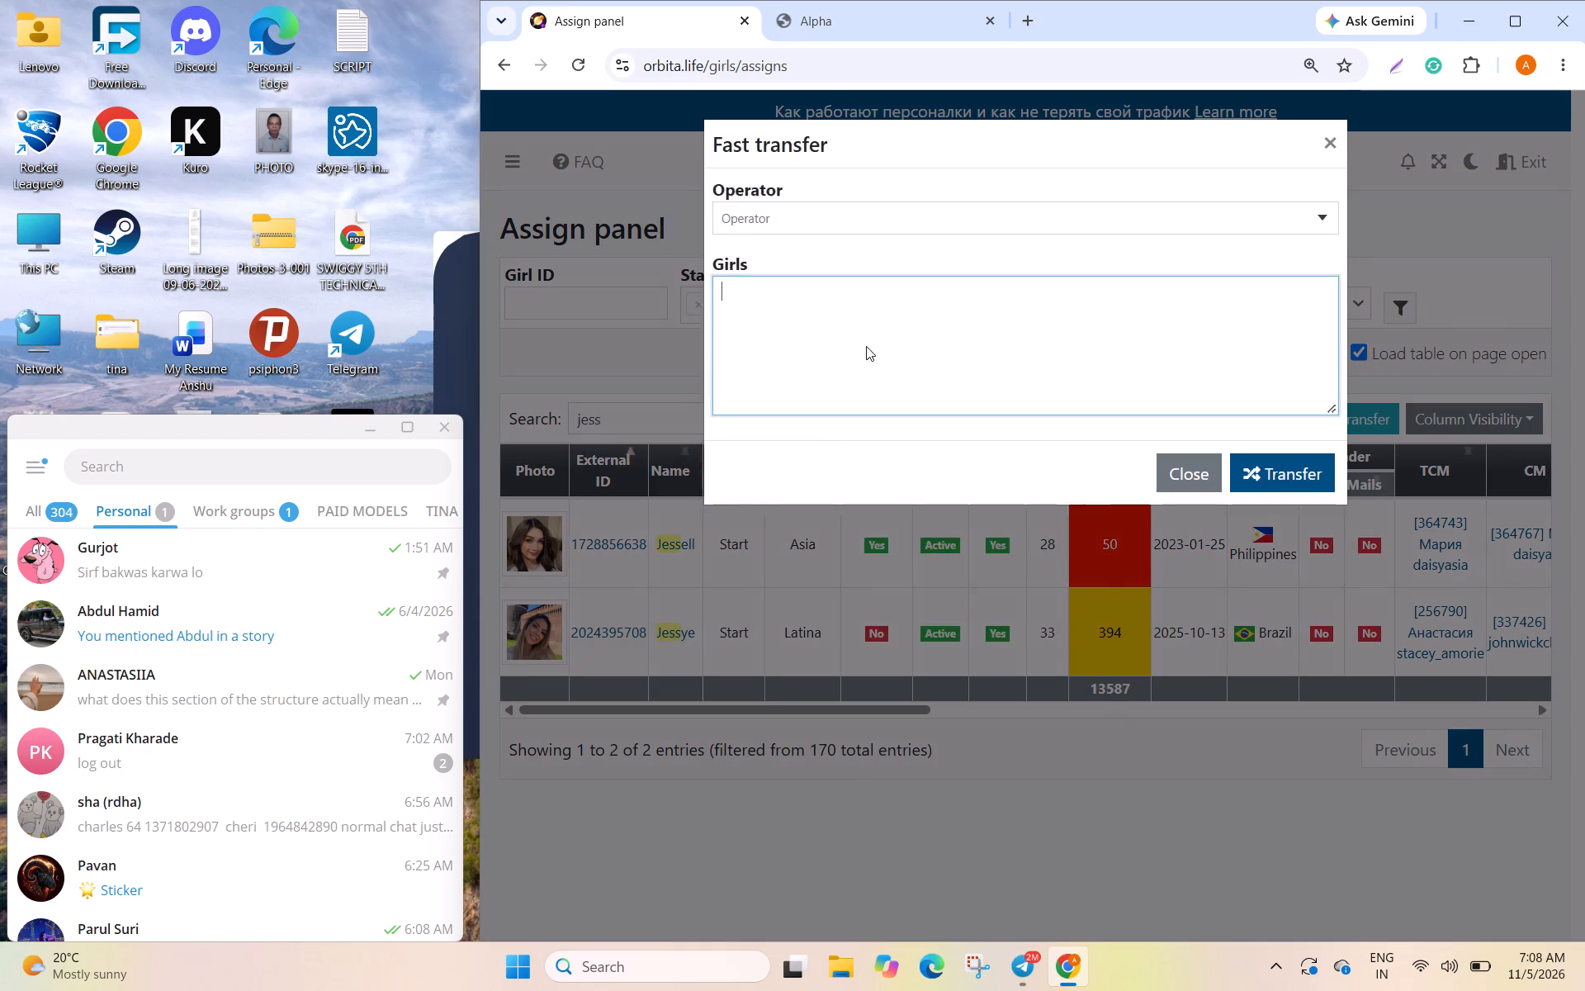
pyautogui.click(929, 582)
pyautogui.click(783, 228)
pyautogui.click(759, 254)
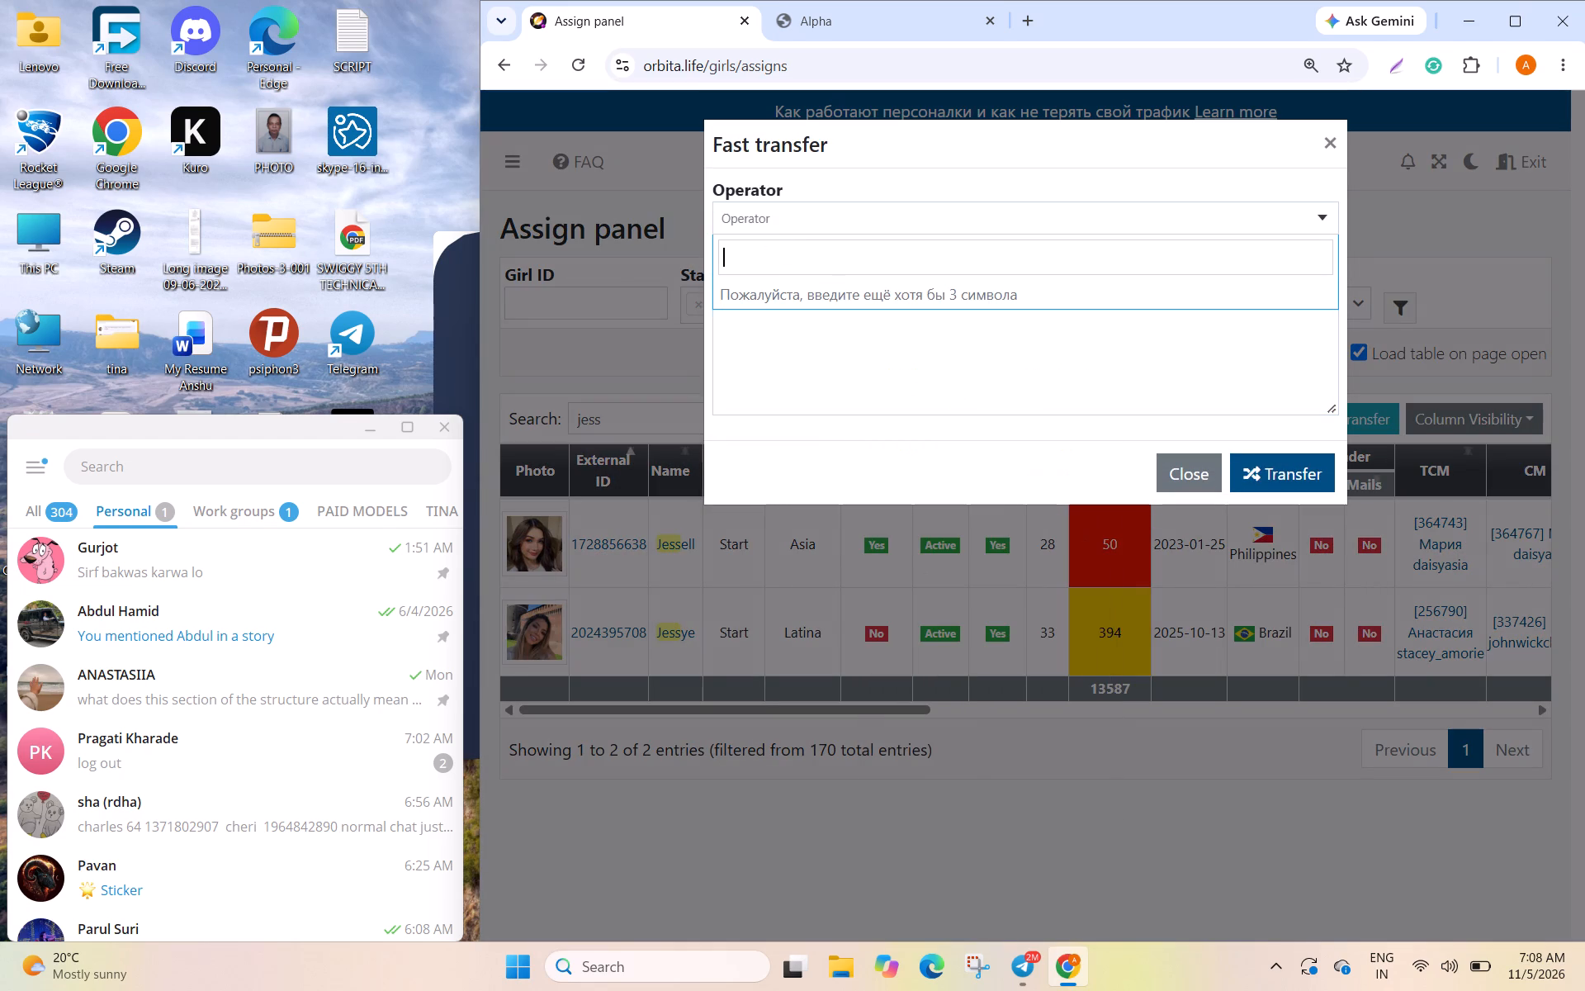
pyautogui.write('saa')
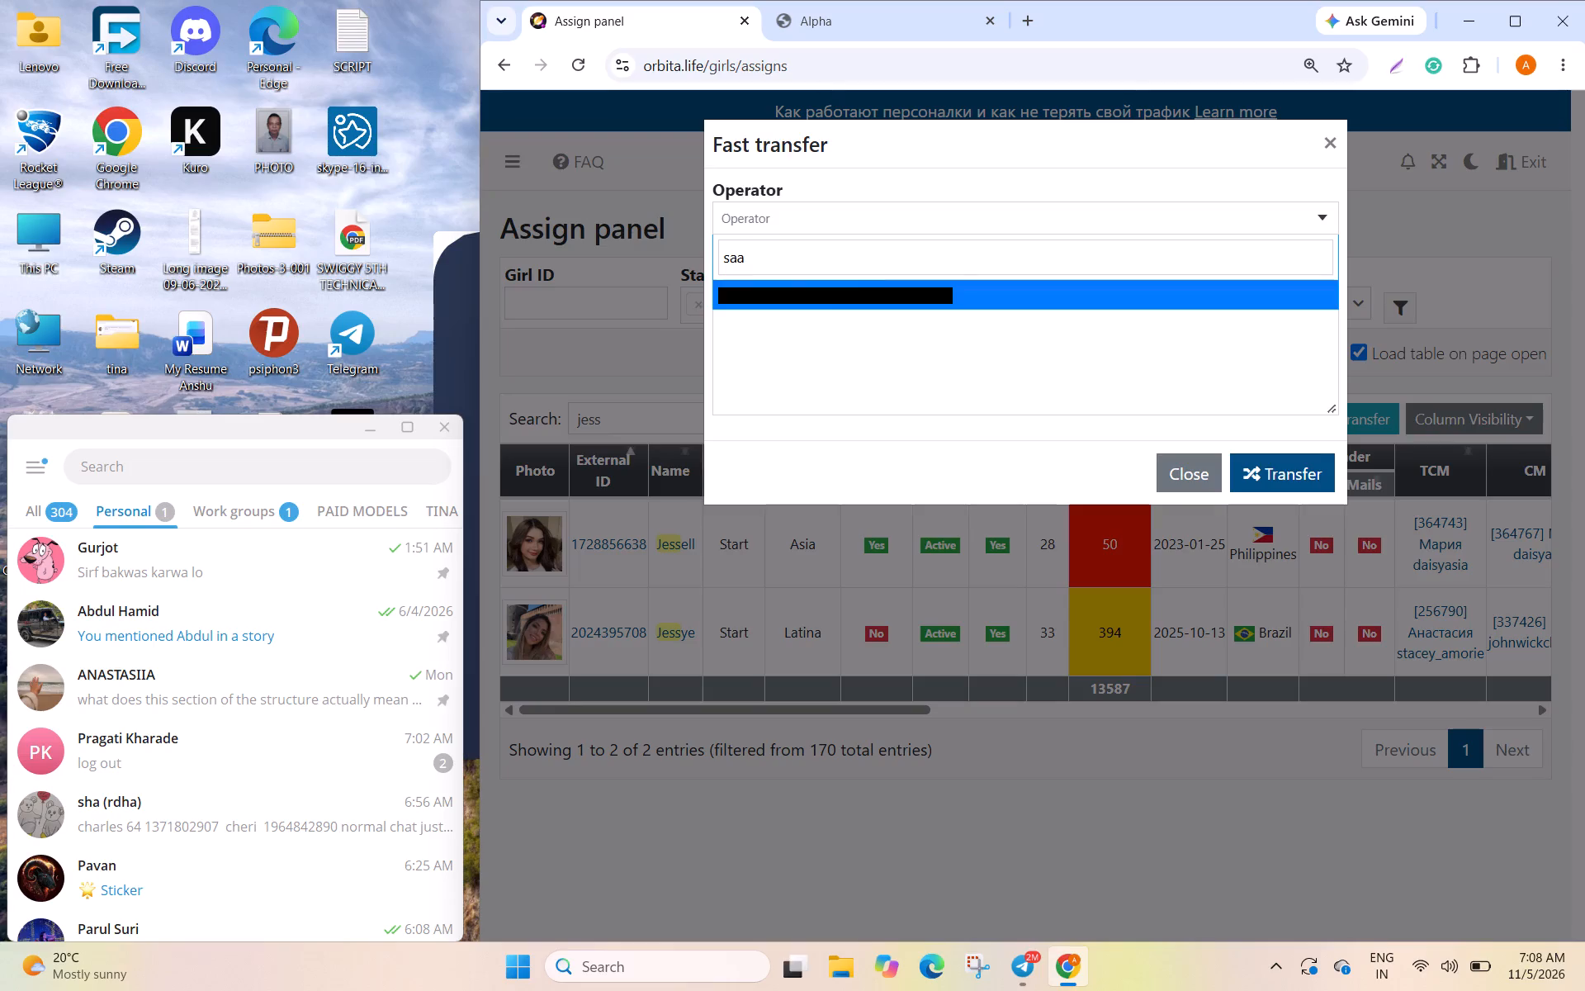
pyautogui.click(965, 291)
pyautogui.click(1315, 481)
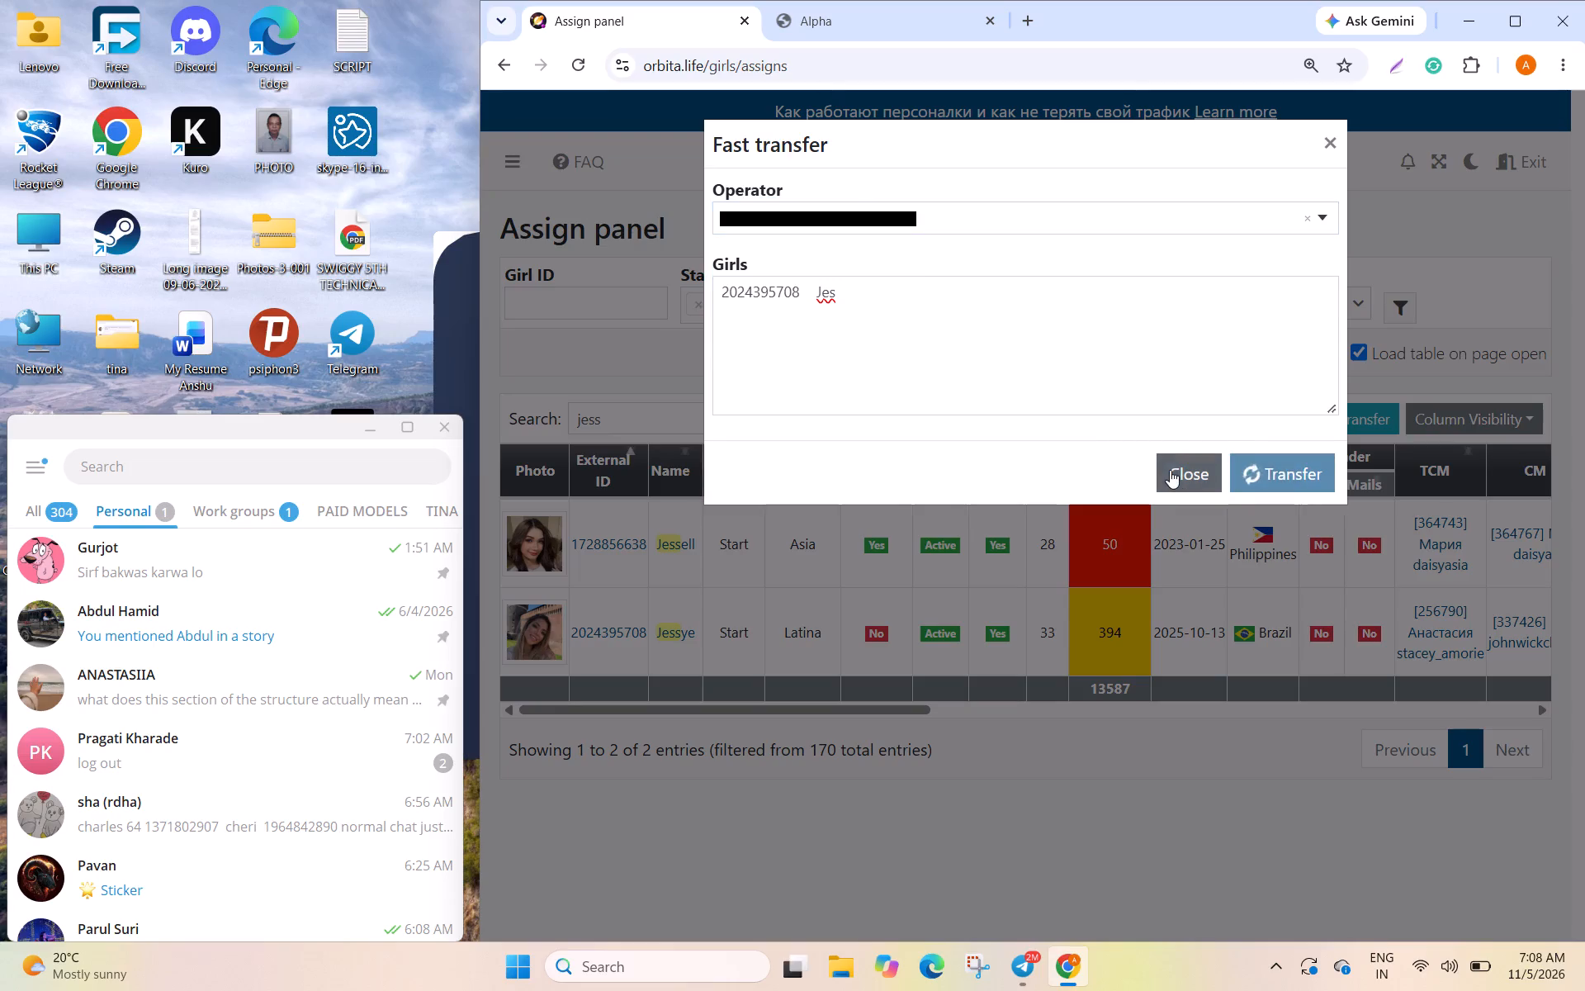
pyautogui.click(1185, 534)
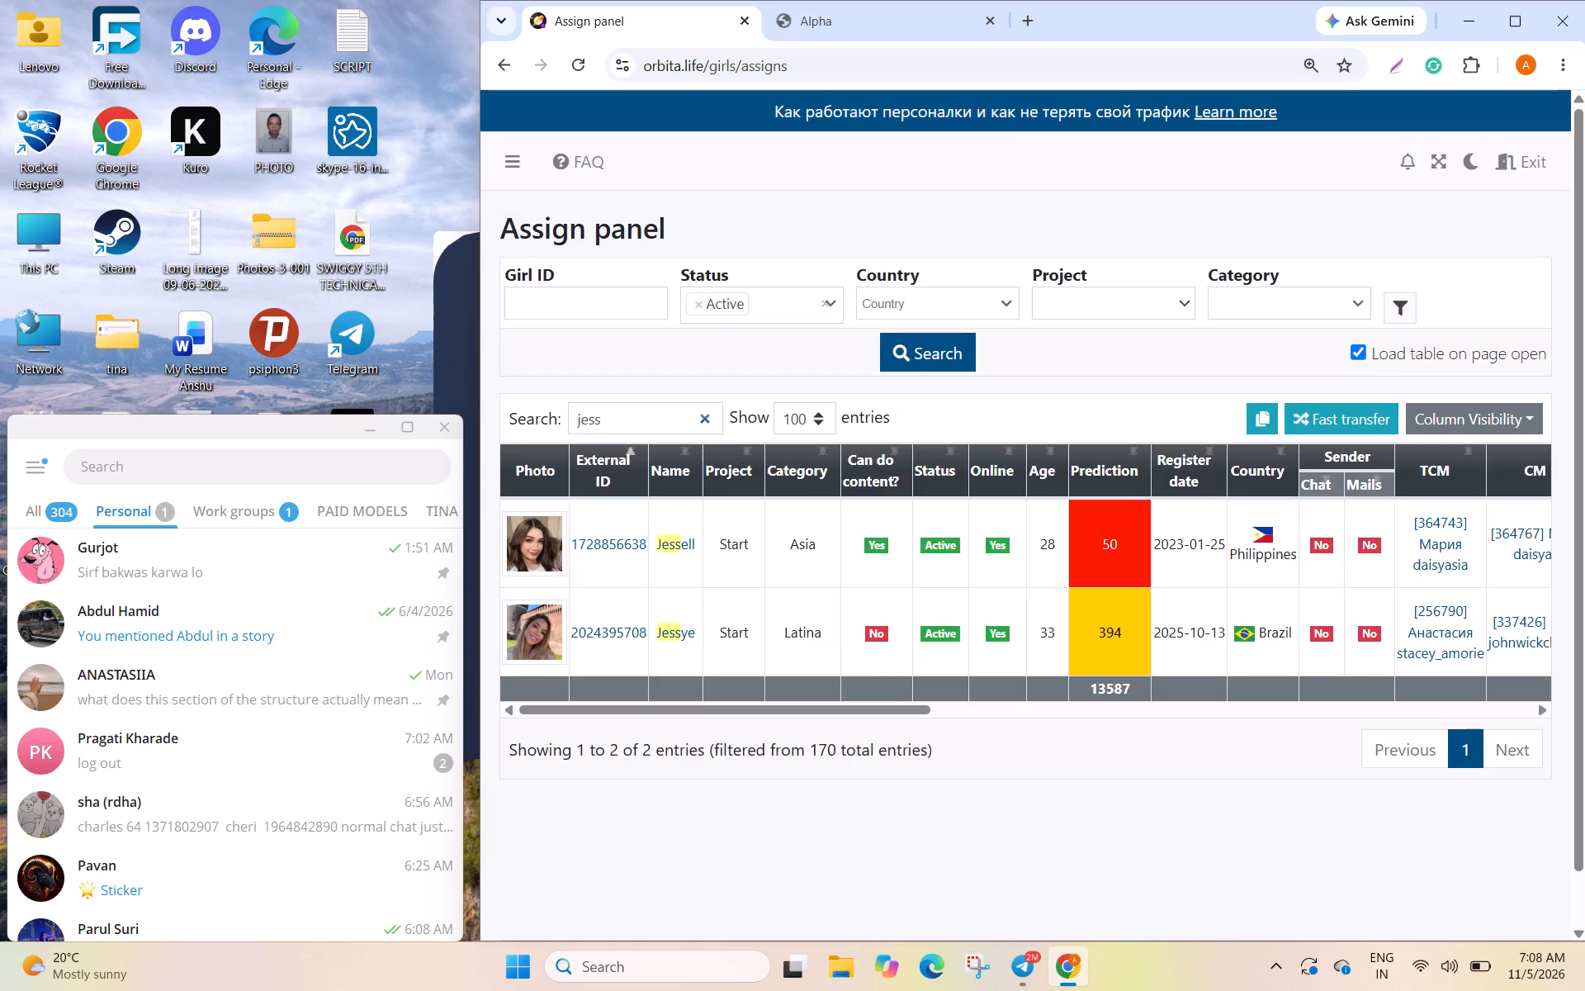
# Clear the "jess" search from the assign table.
pyautogui.click(703, 420)
pyautogui.click(829, 31)
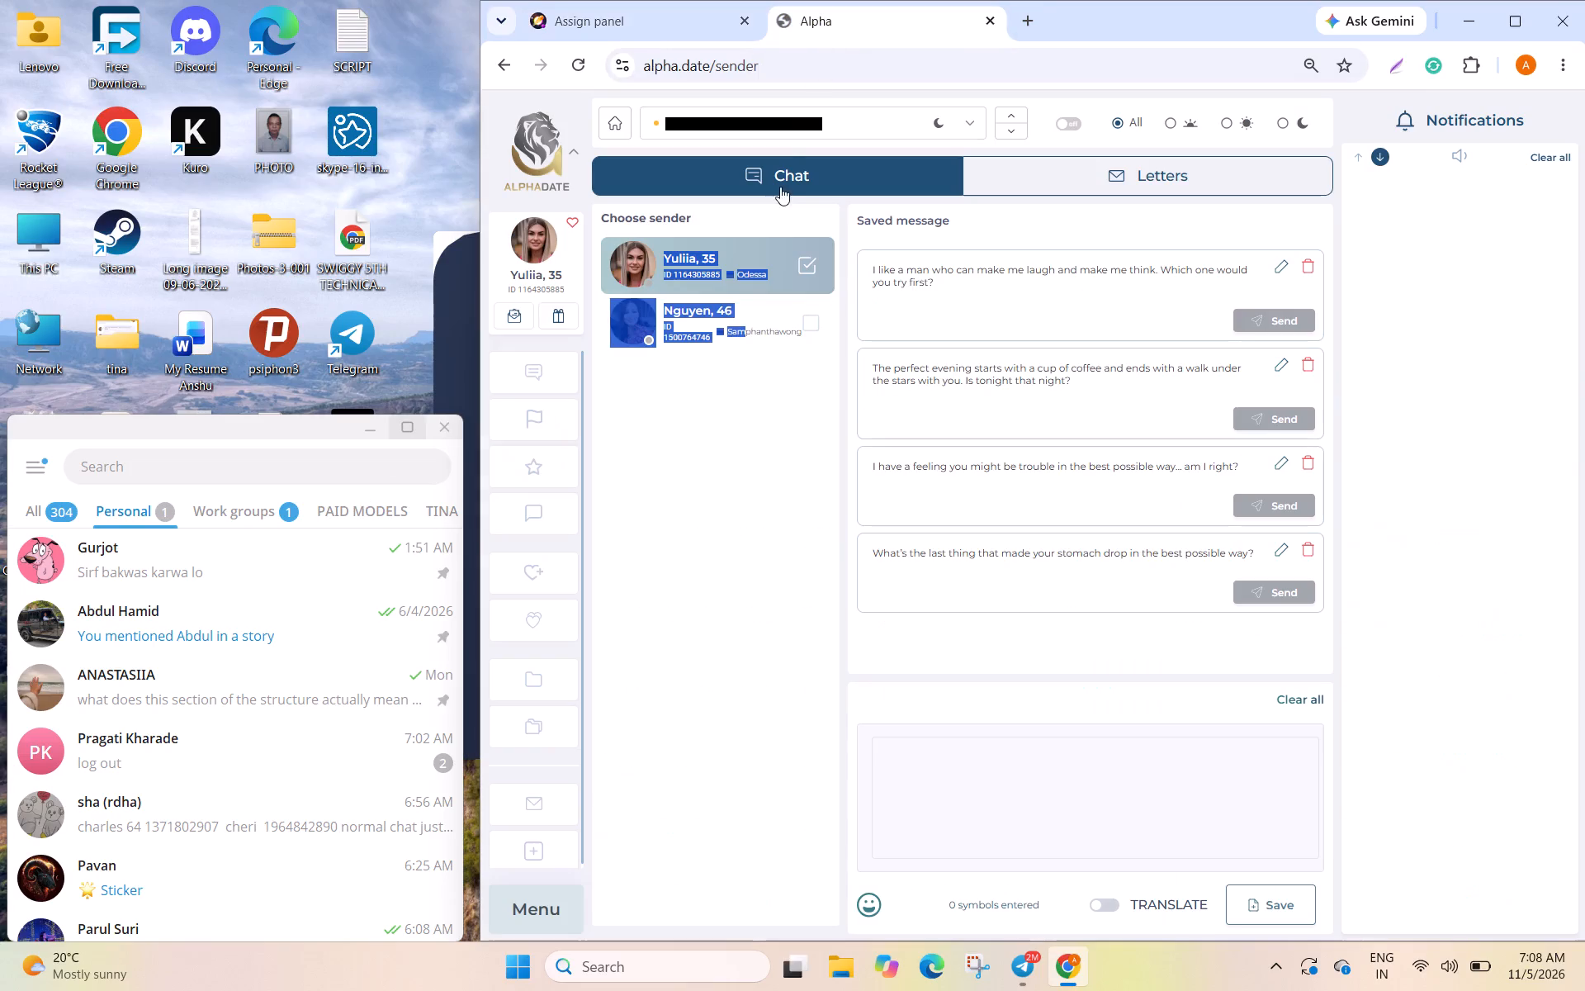
pyautogui.click(787, 130)
pyautogui.scroll(-3, 797, 252)
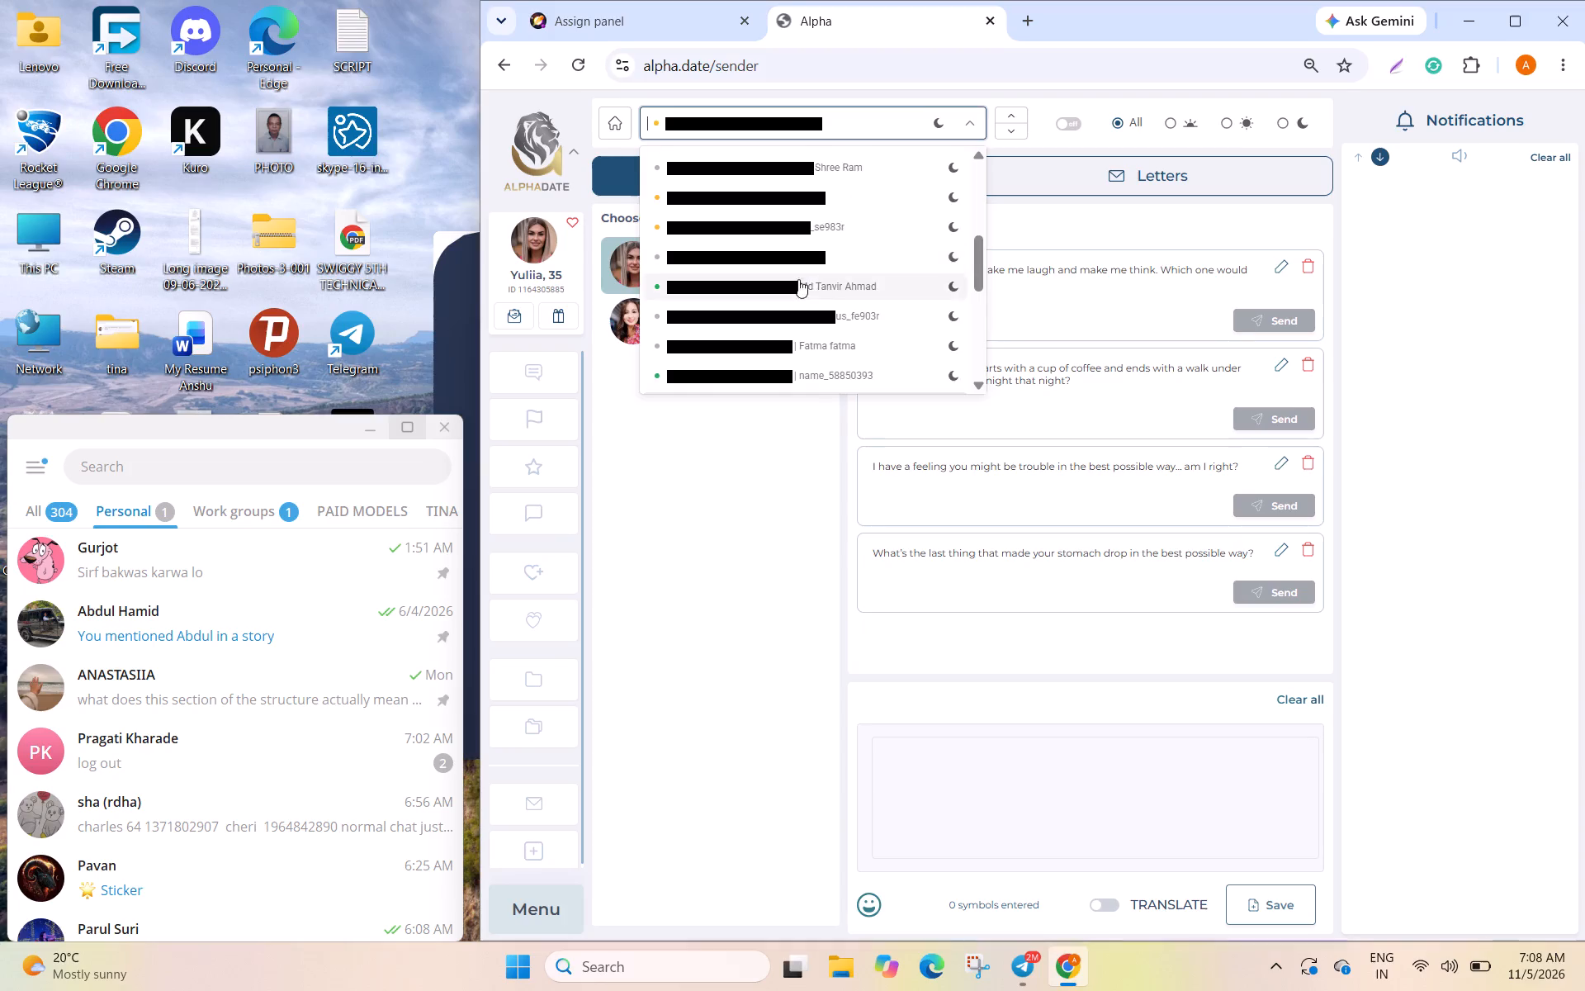
pyautogui.scroll(-2, 798, 279)
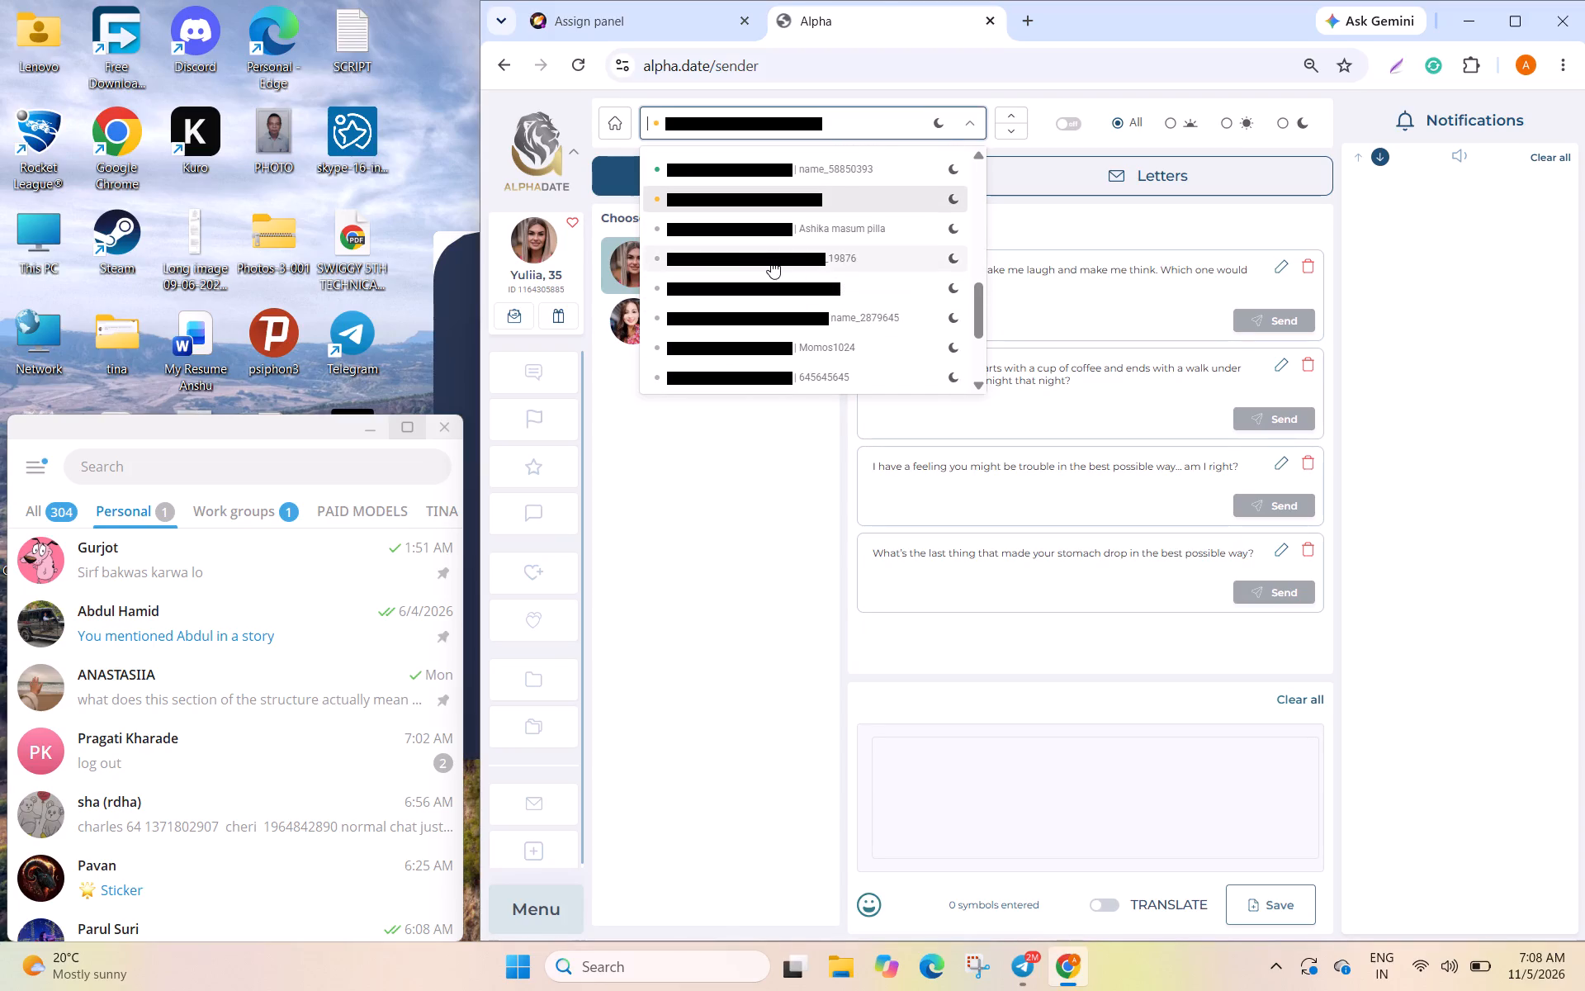
pyautogui.click(771, 258)
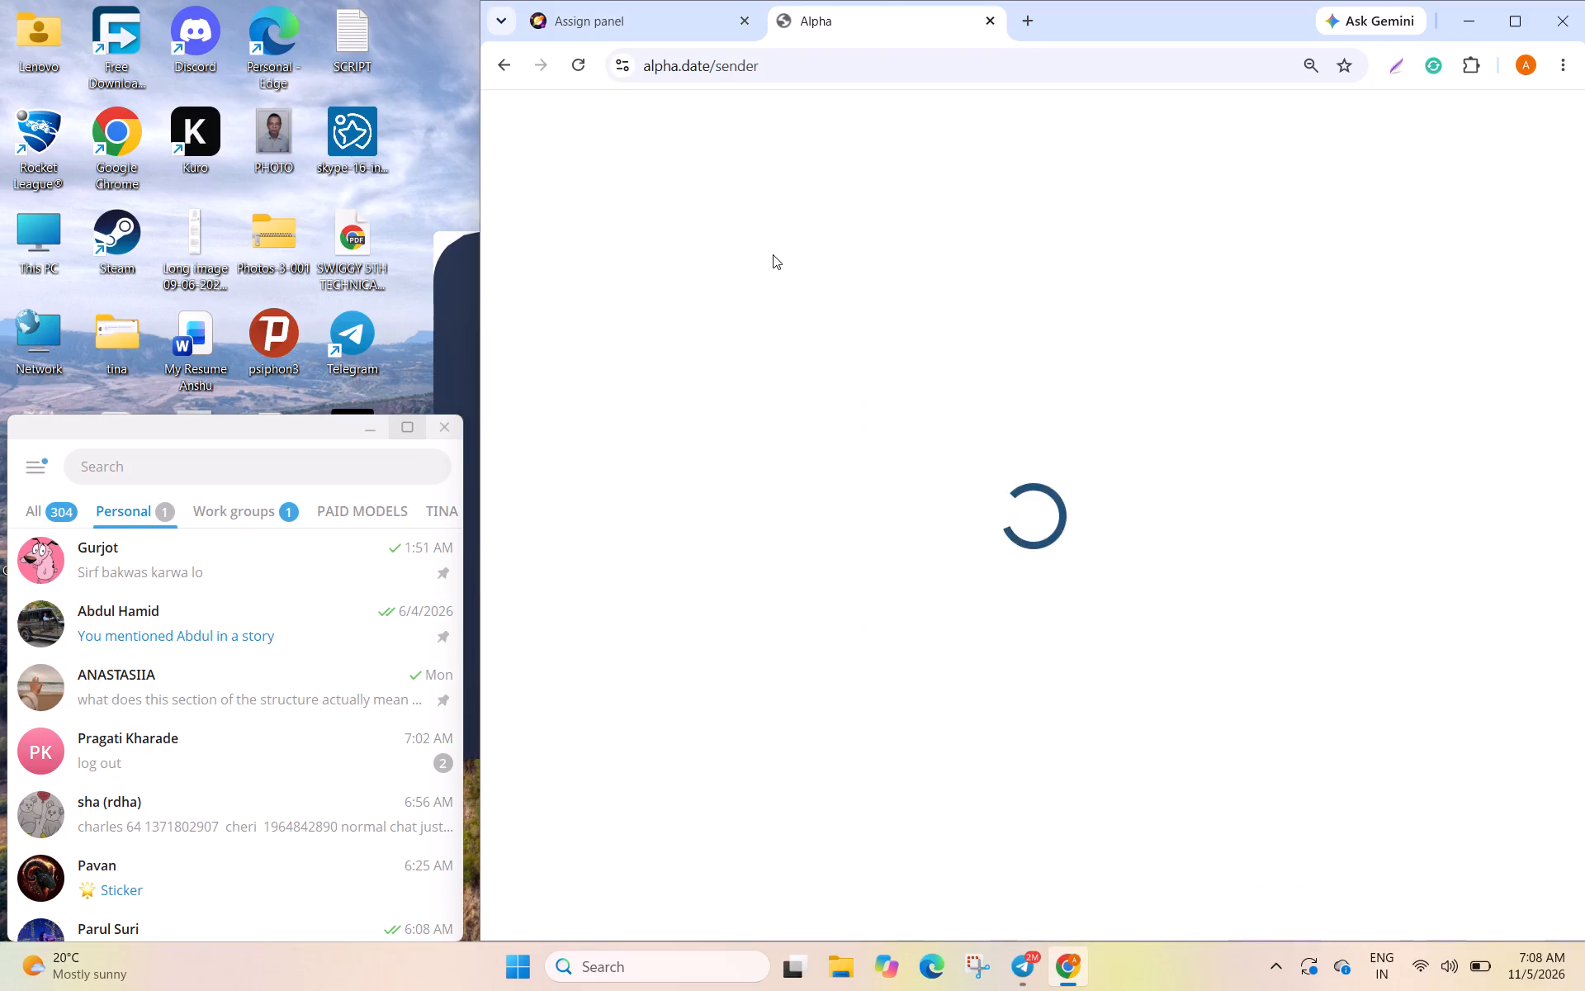
pyautogui.click(1039, 560)
pyautogui.click(1034, 545)
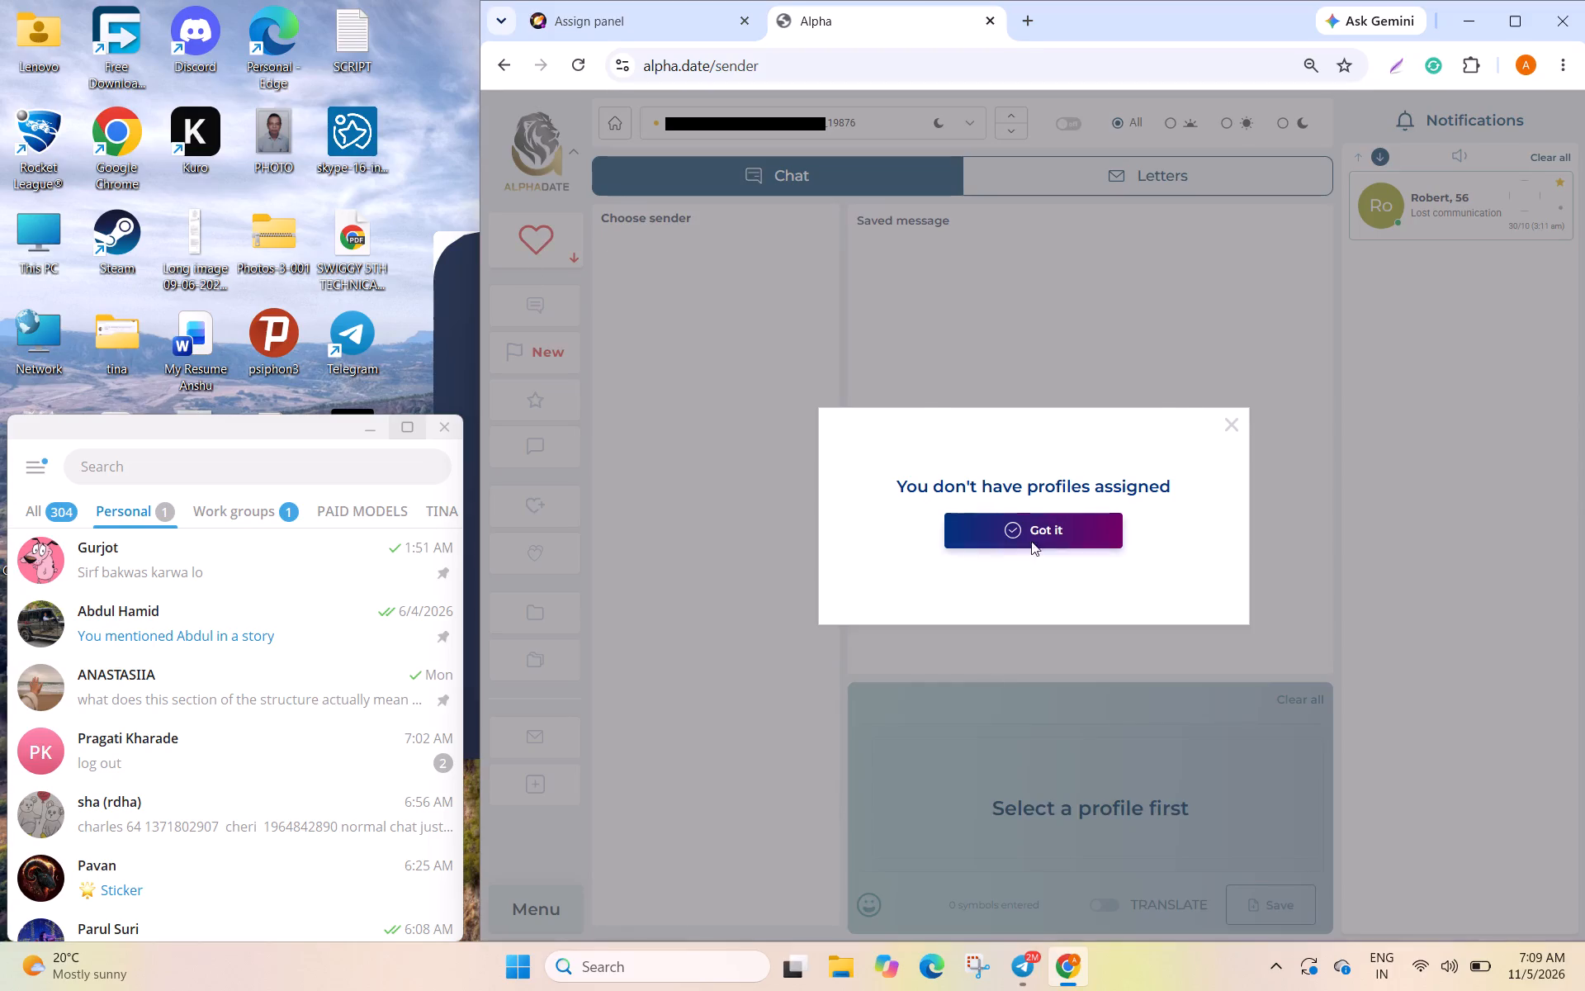
# Open the RamRam operator account on the sender page to check its assigned profiles.
pyautogui.click(816, 135)
pyautogui.scroll(-5, 816, 256)
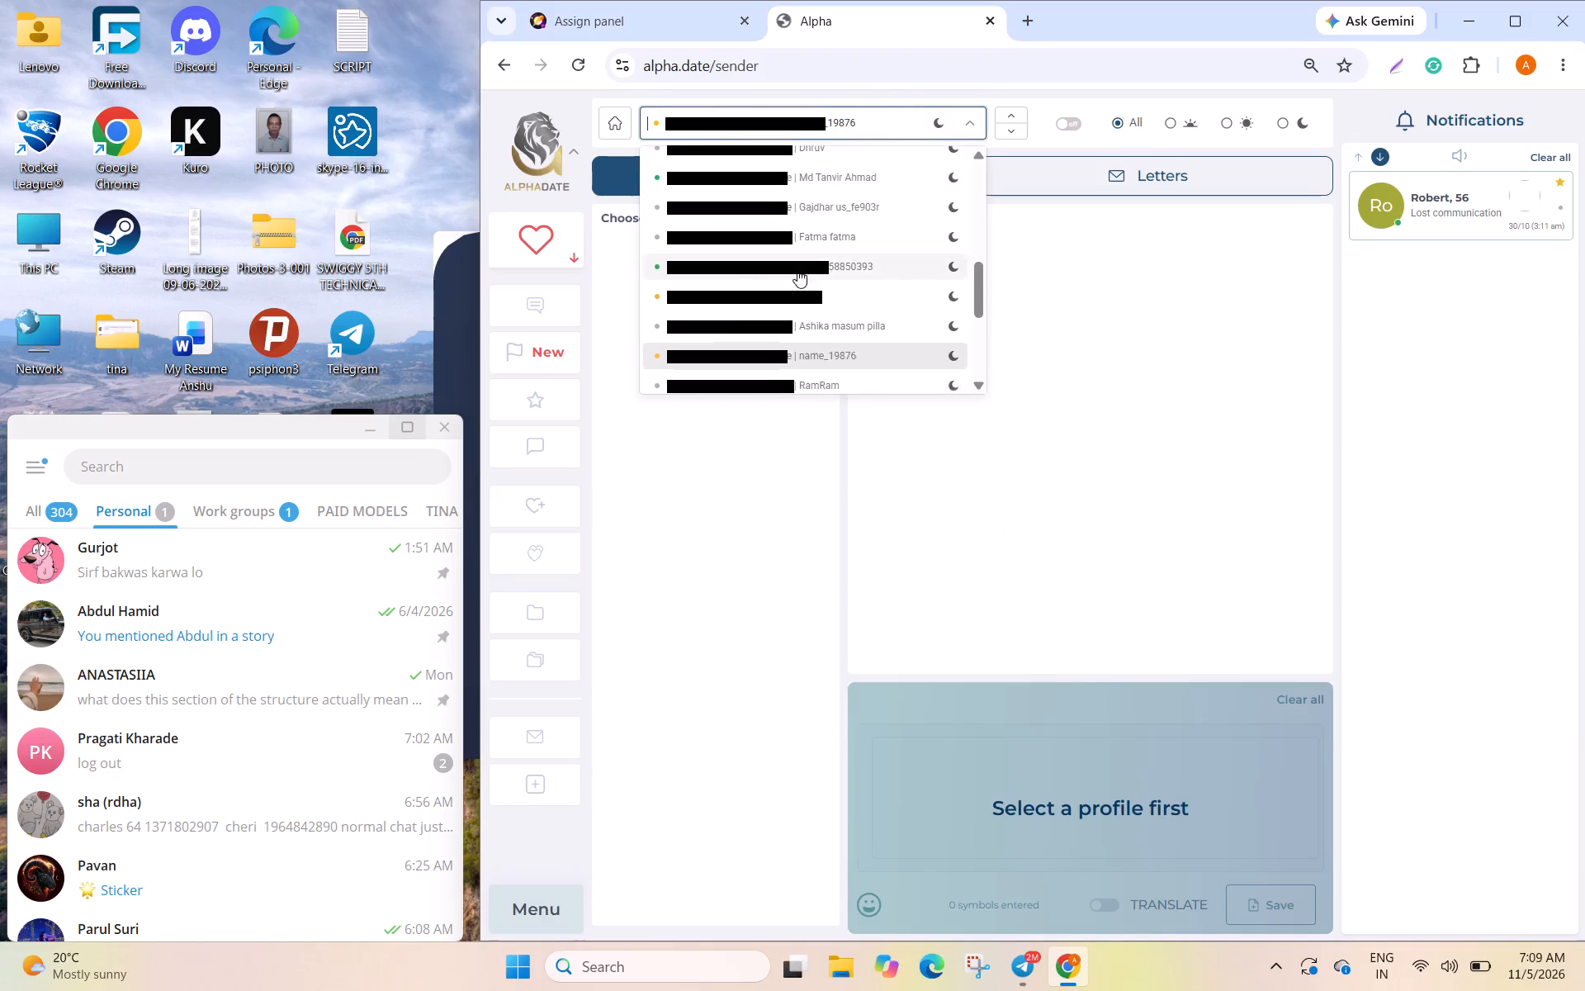
pyautogui.click(779, 284)
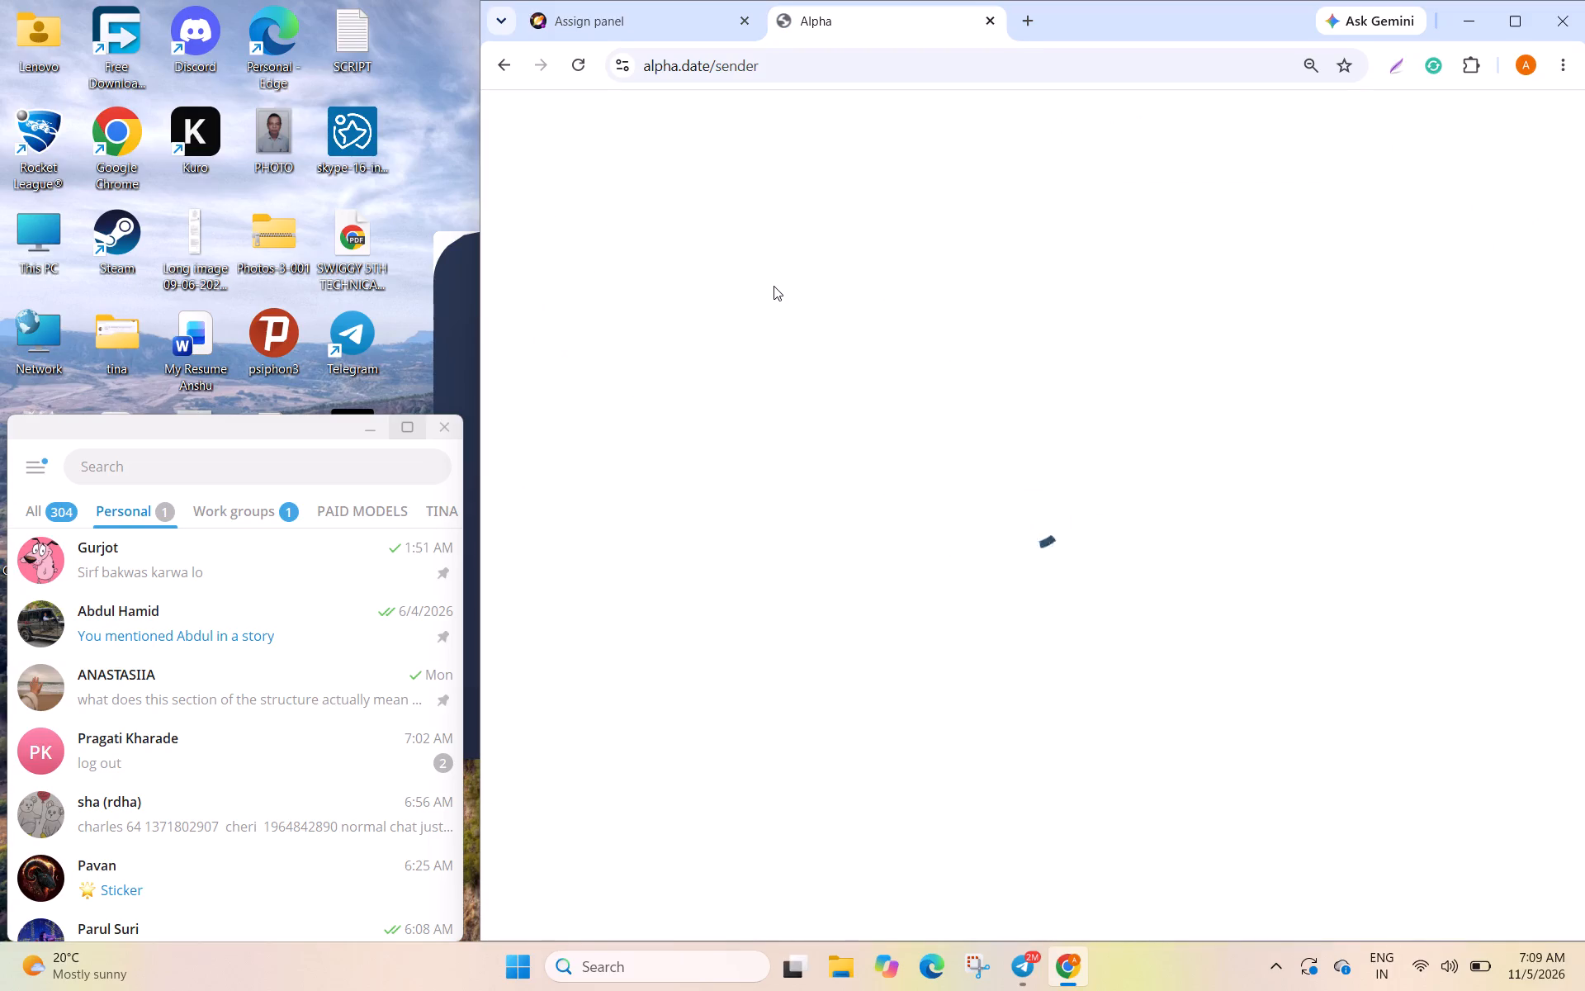
pyautogui.click(1077, 547)
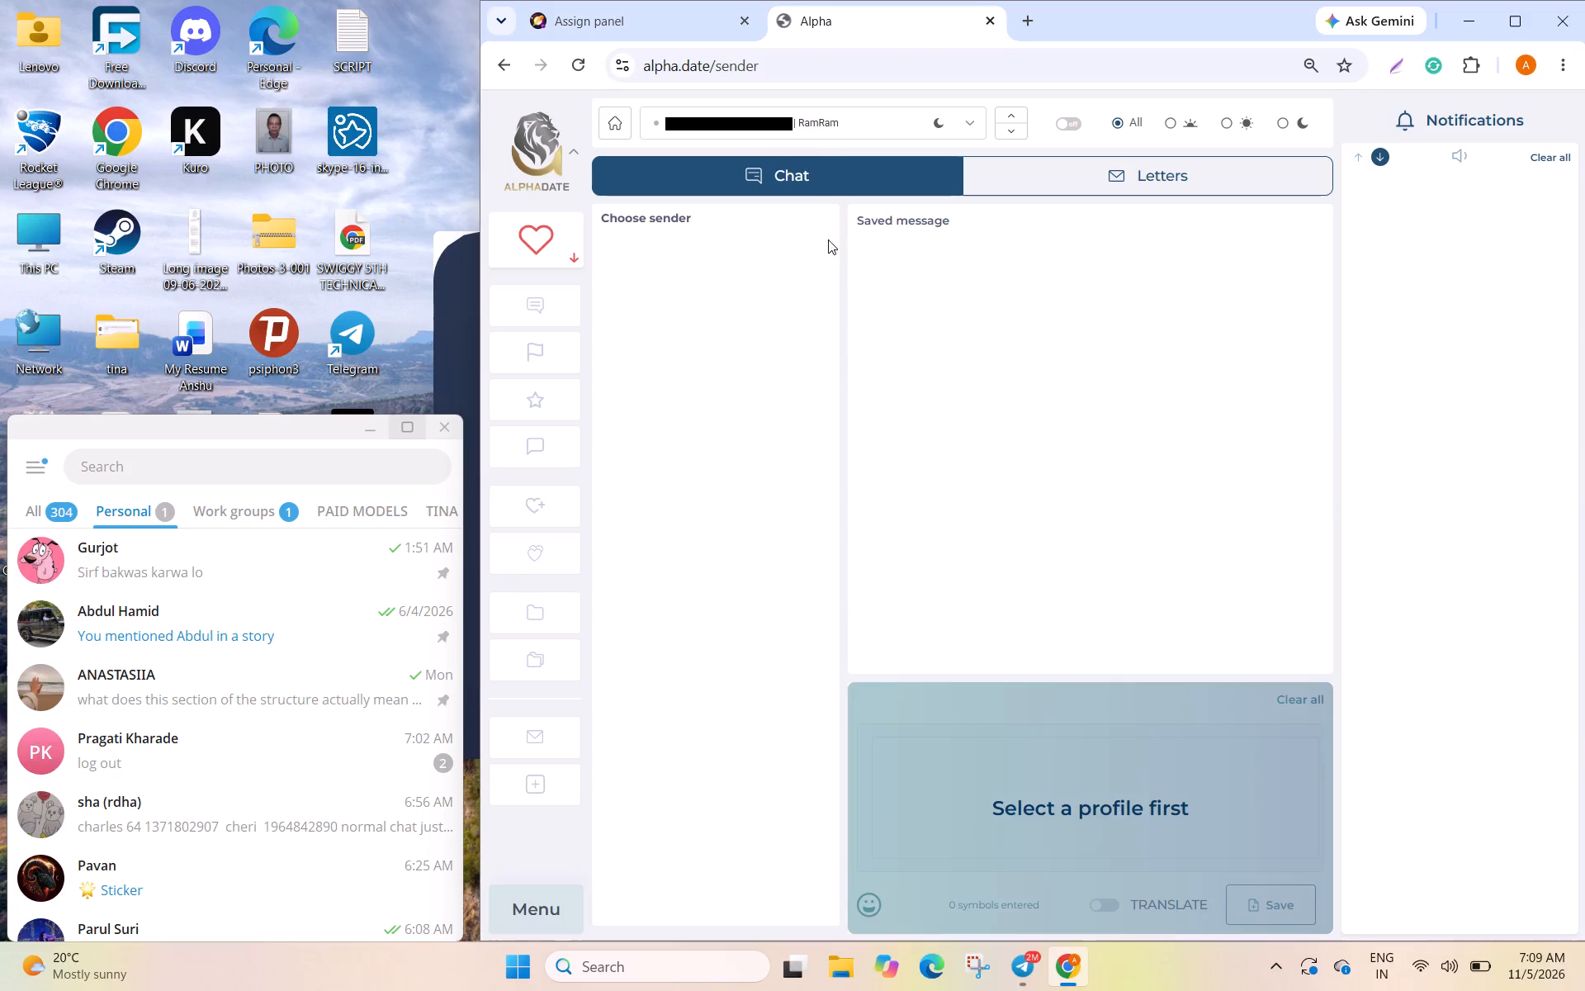
# Open the Aasim operator account on the sender page and copy the Alona profile entry with its ID.
pyautogui.click(797, 141)
pyautogui.click(788, 131)
pyautogui.scroll(-2, 777, 267)
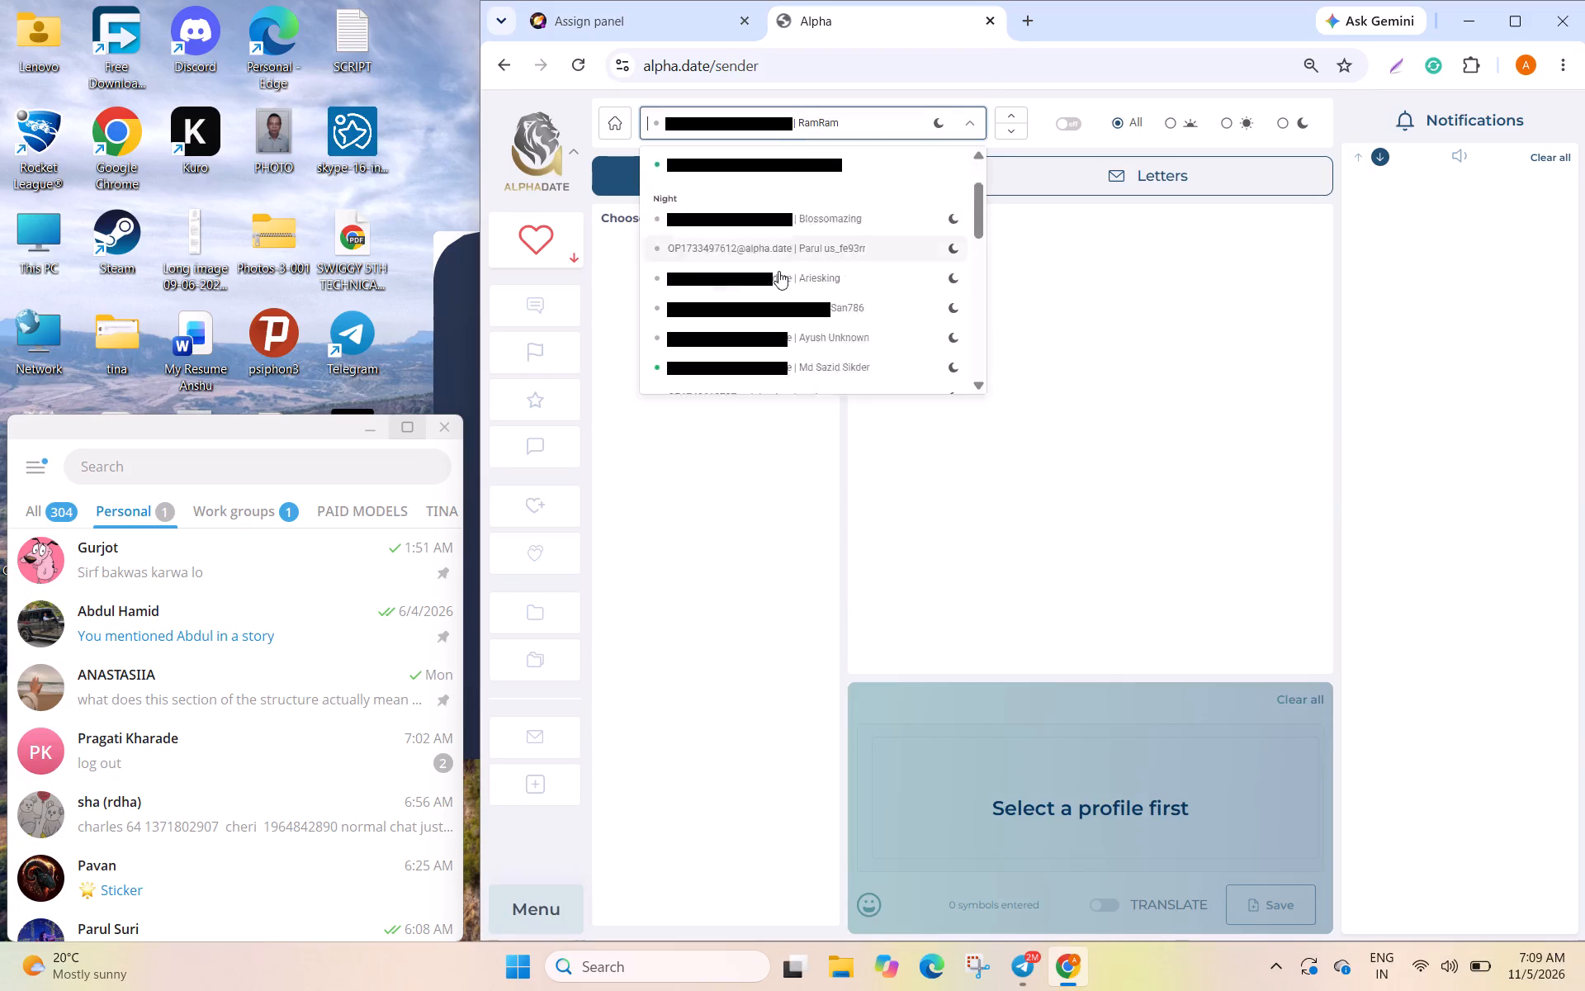
pyautogui.scroll(-4, 778, 271)
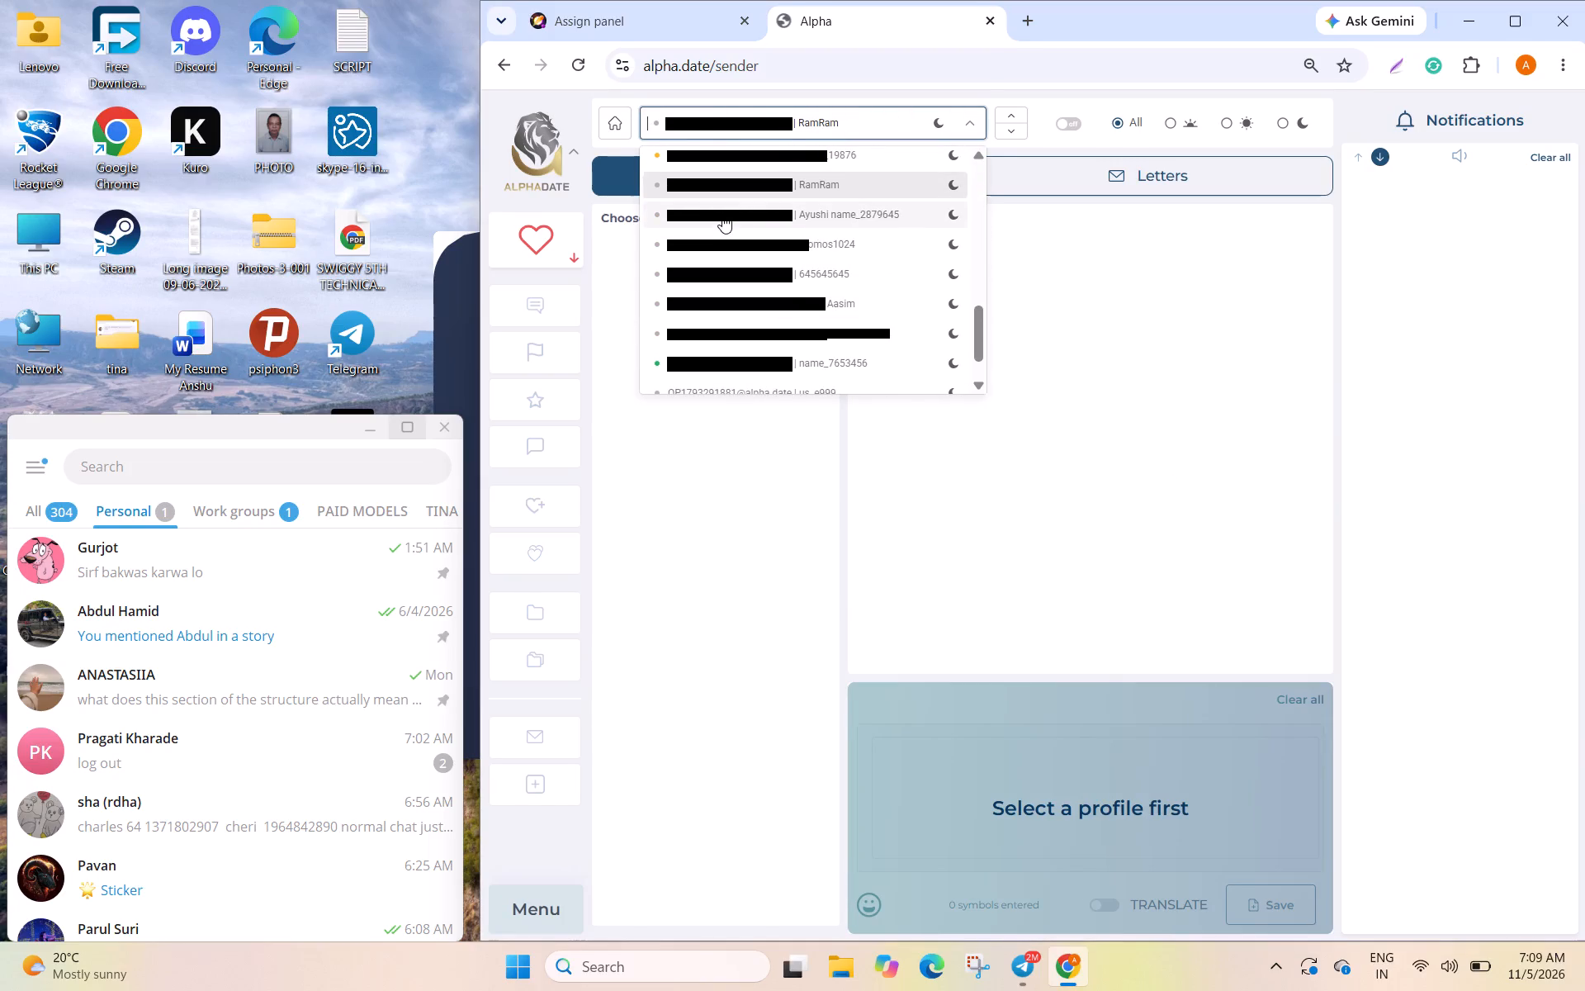
pyautogui.click(692, 304)
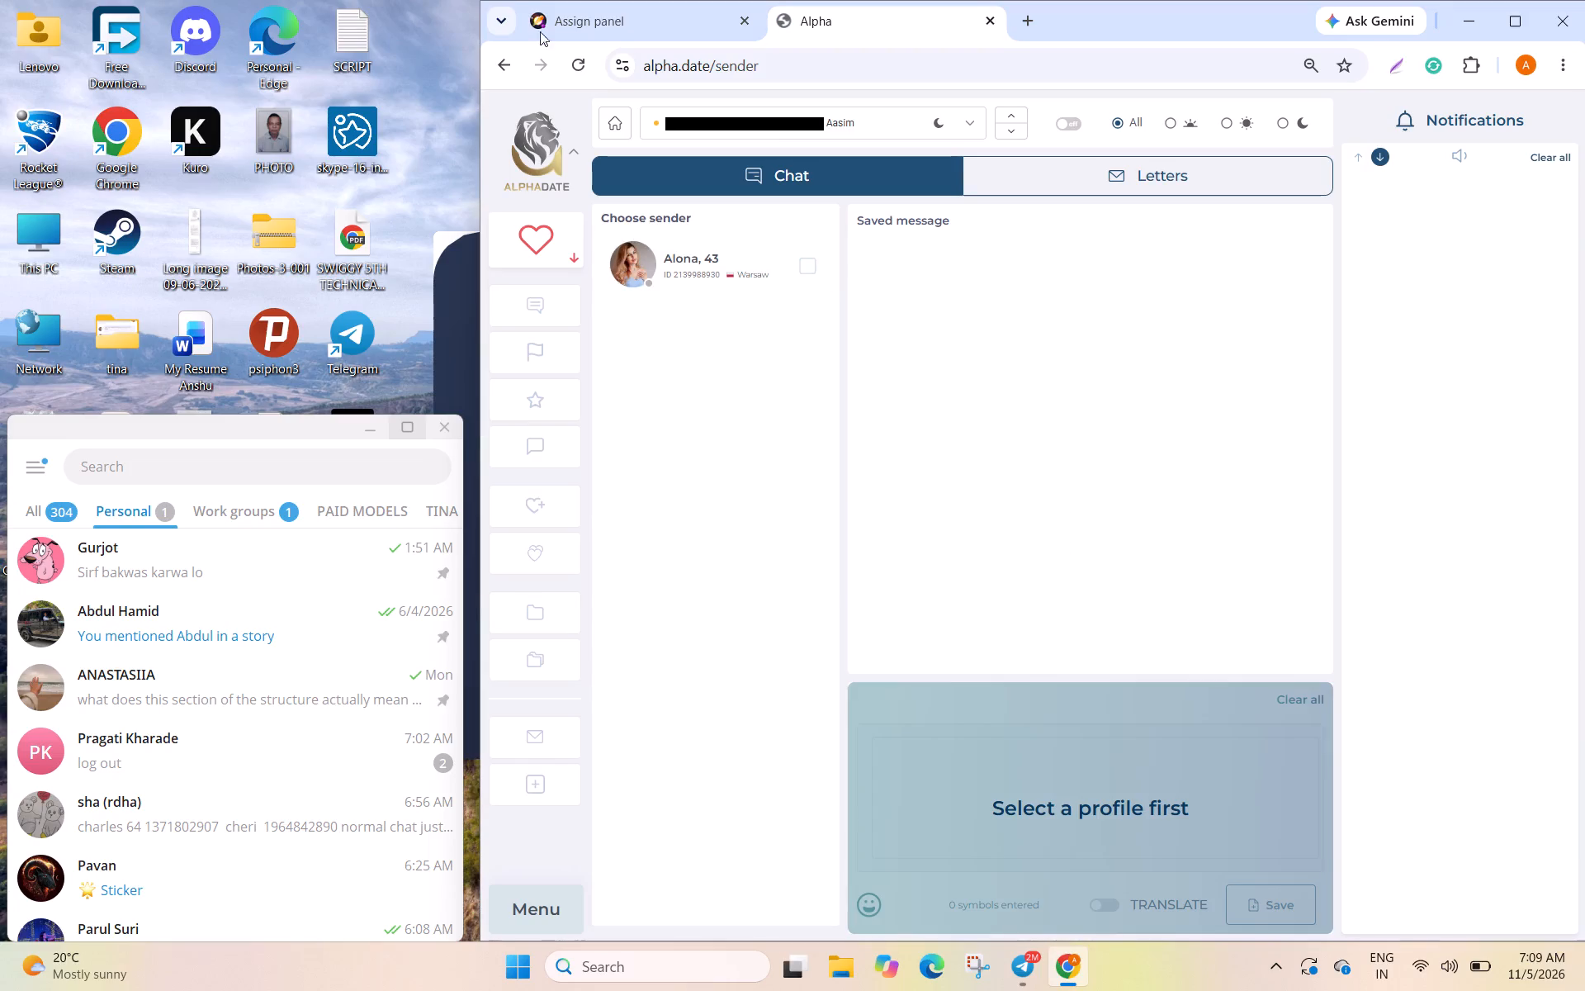
pyautogui.moveTo(656, 245); pyautogui.dragTo(749, 288)
pyautogui.rightClick(682, 273)
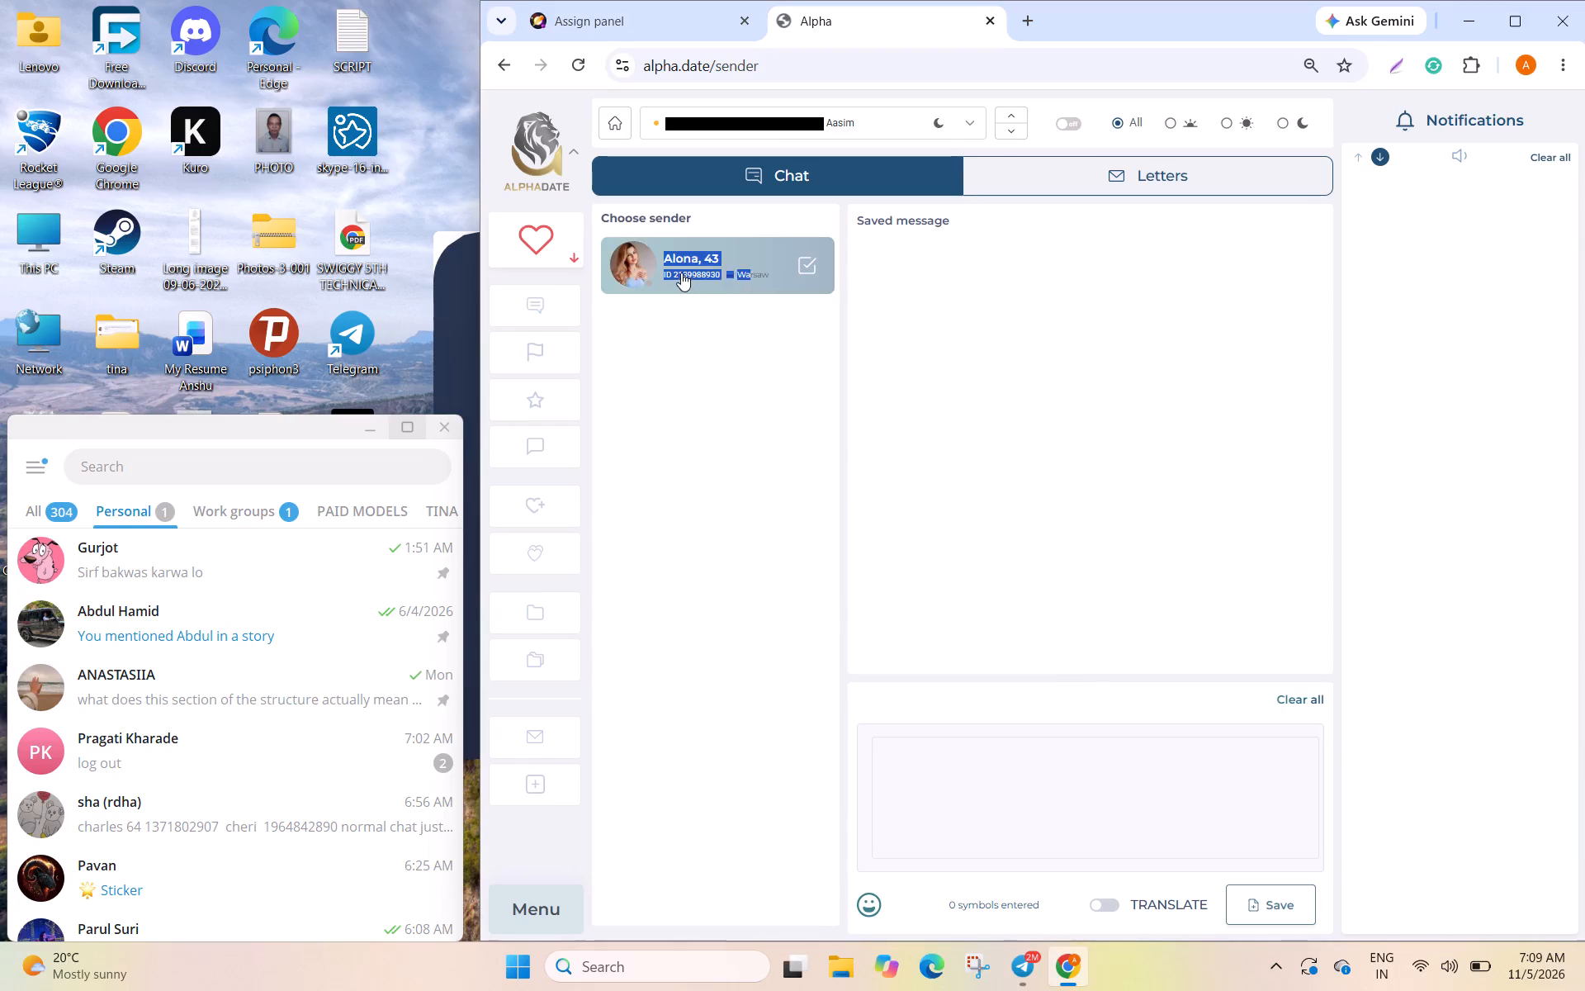
pyautogui.click(792, 308)
# Back in the Assign panel, fast transfer the copied Alona entry to the operator found by searching "pav".
pyautogui.click(588, 15)
pyautogui.click(1367, 429)
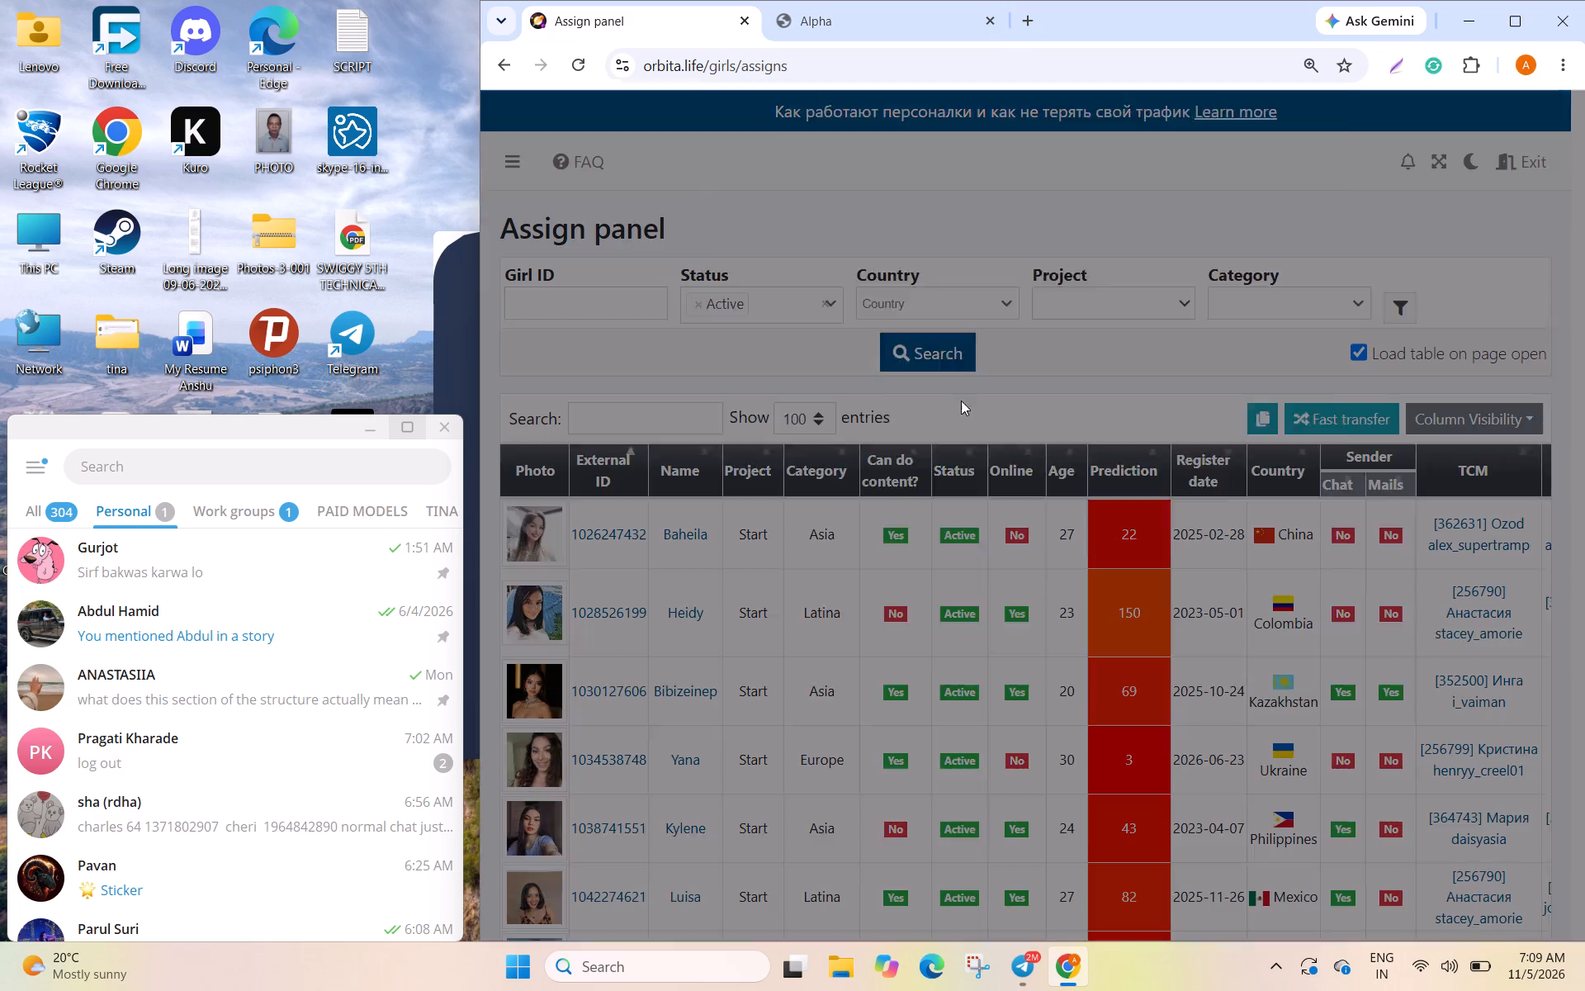
pyautogui.rightClick(791, 330)
pyautogui.click(851, 566)
pyautogui.click(791, 225)
pyautogui.click(754, 248)
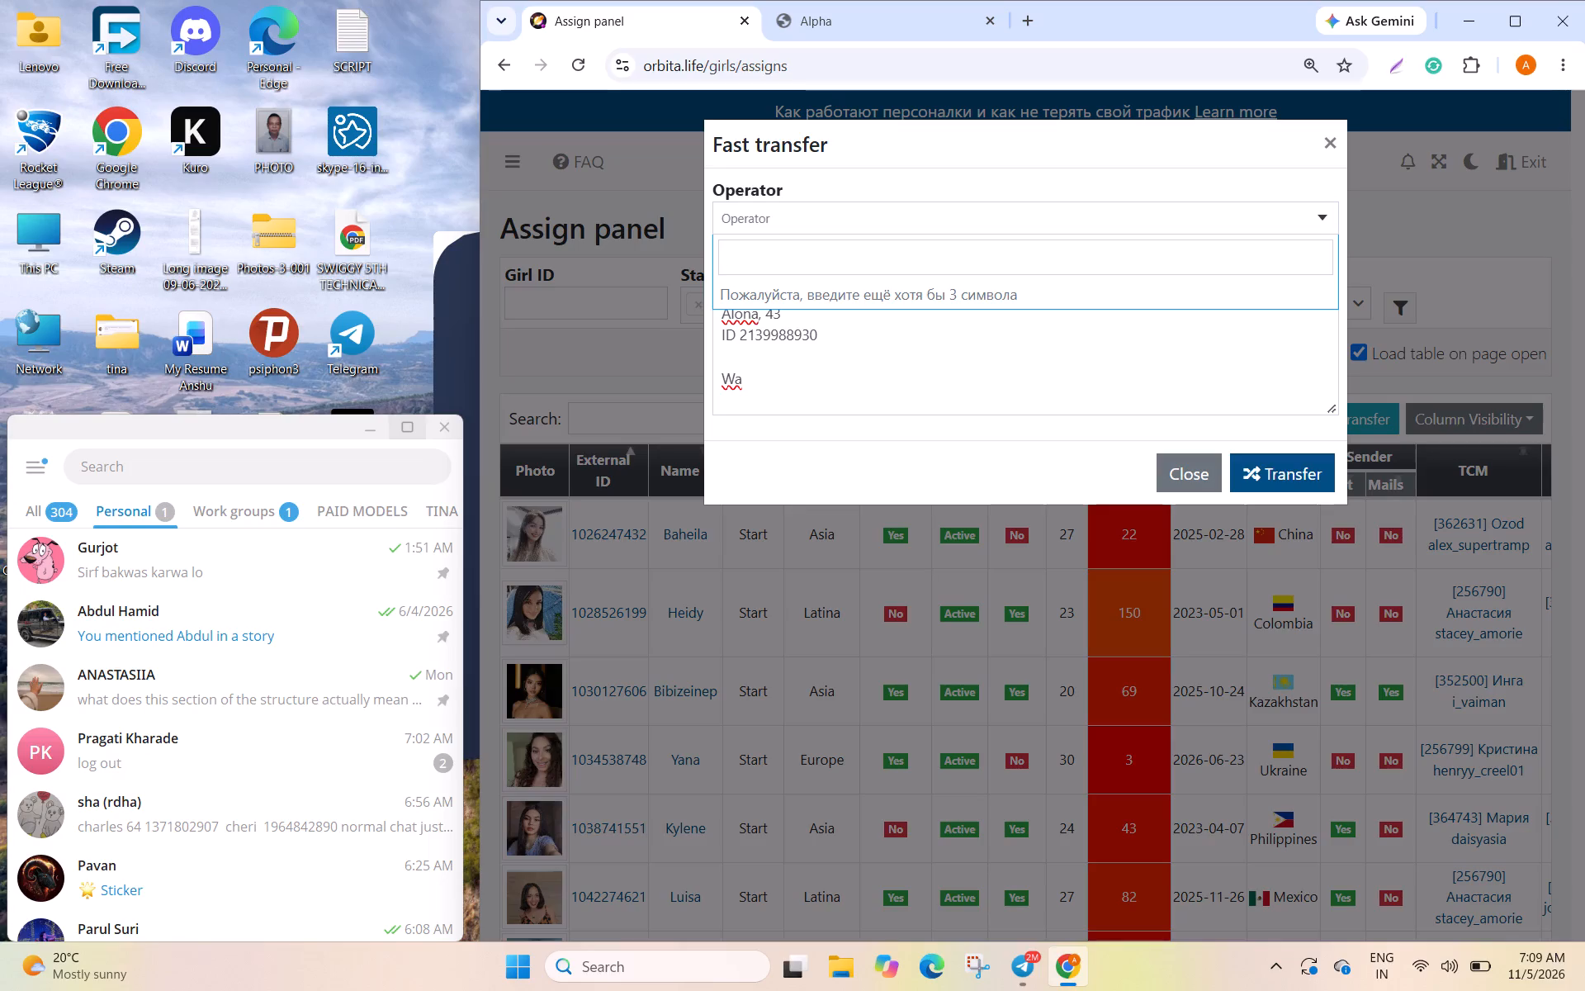
pyautogui.write('pav')
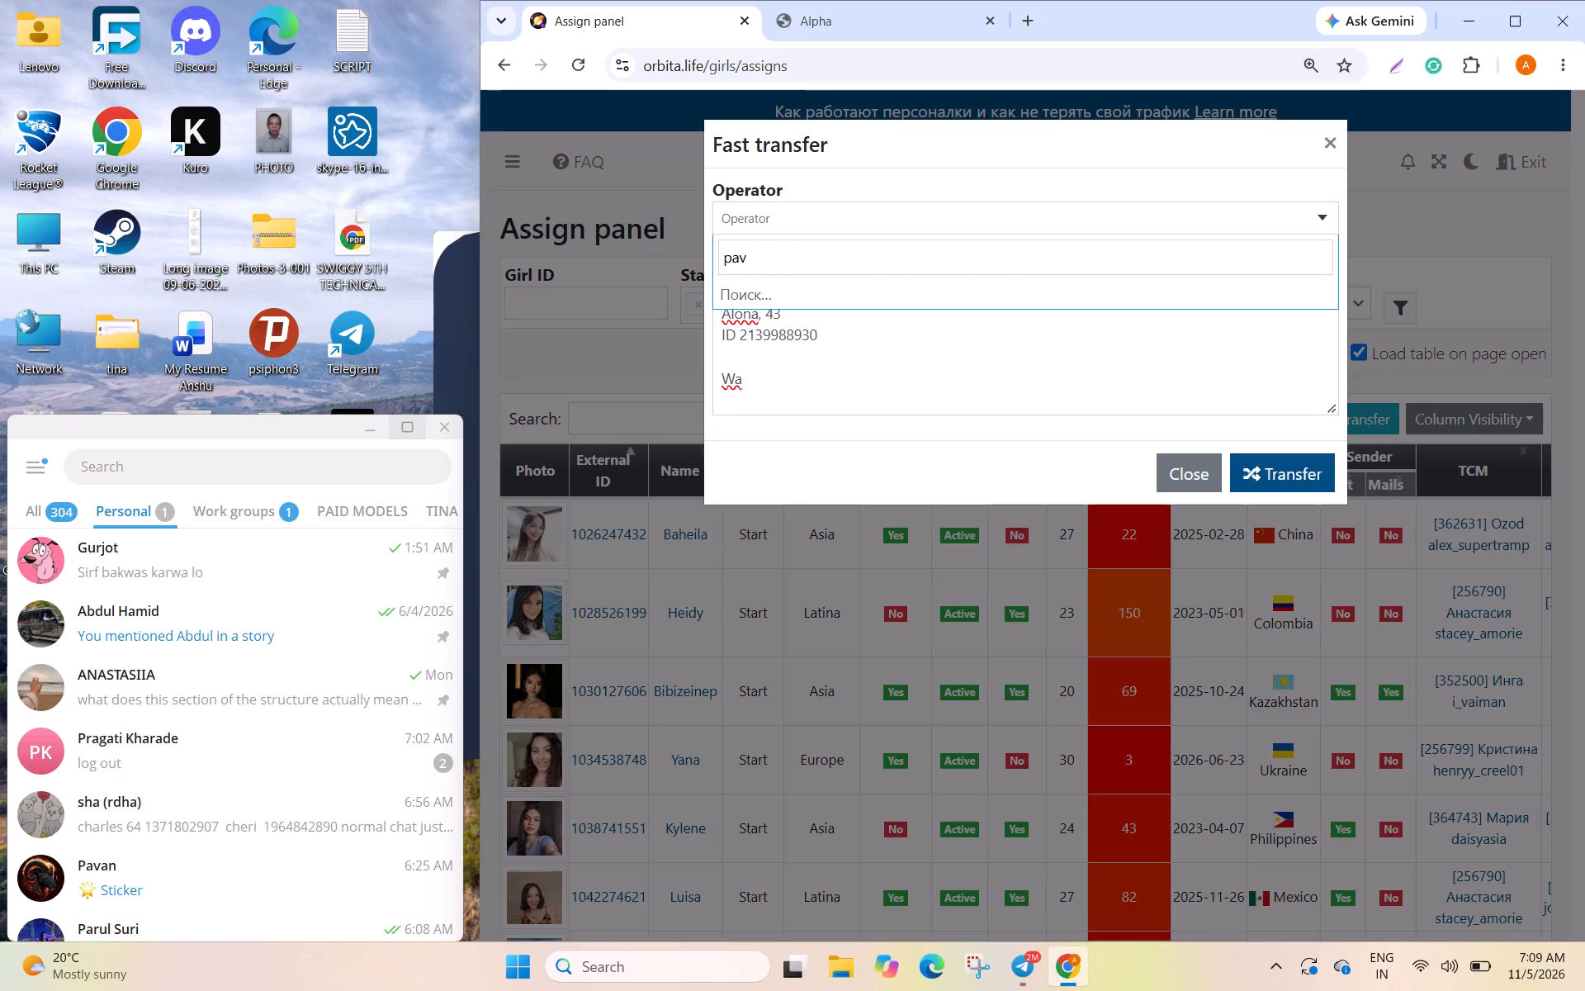
pyautogui.click(854, 291)
pyautogui.click(1280, 479)
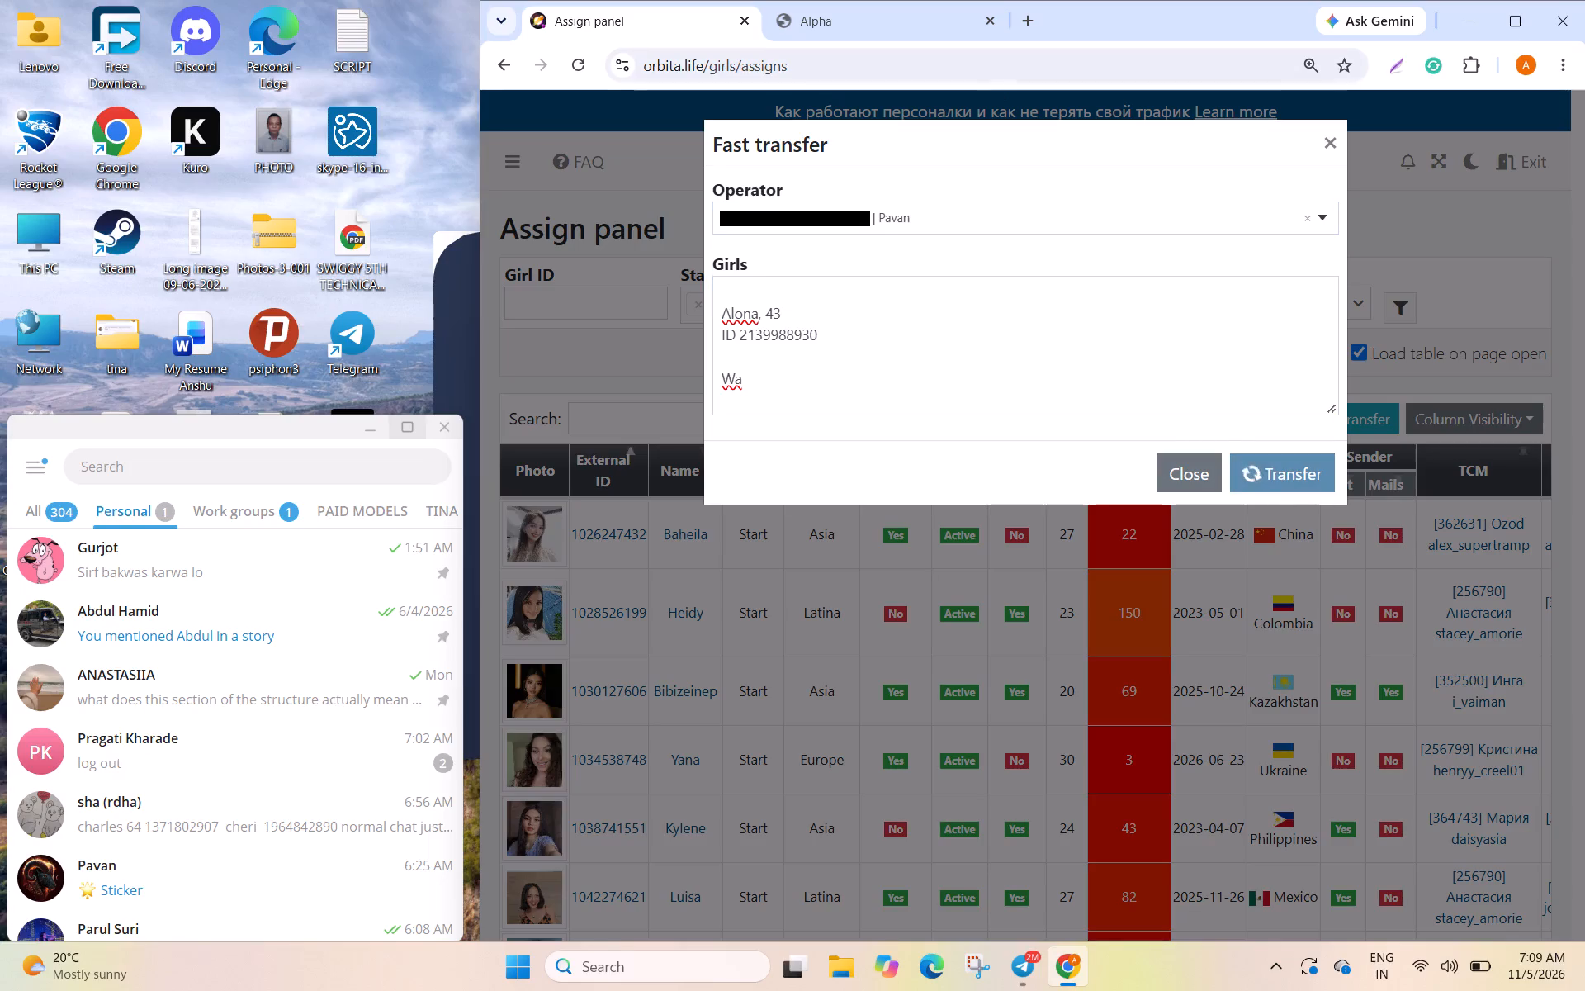
# Return to Alpha and open the Sanya operator account on the sender page to check its assigned profiles.
pyautogui.click(840, 21)
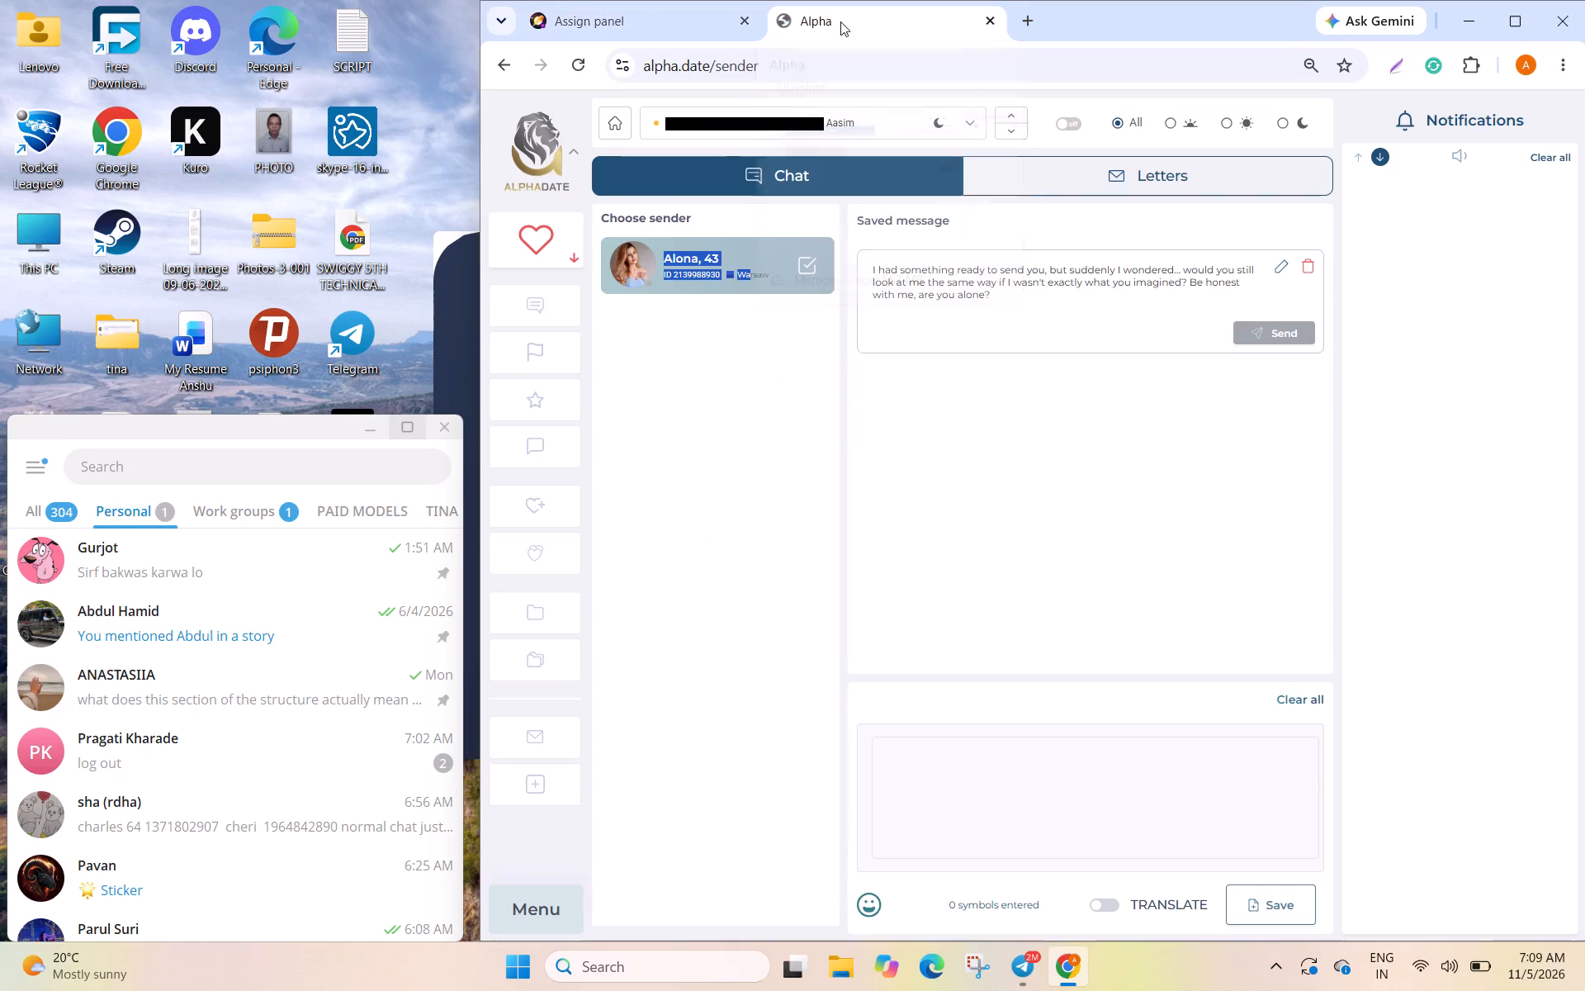
pyautogui.click(693, 114)
pyautogui.scroll(-7, 760, 235)
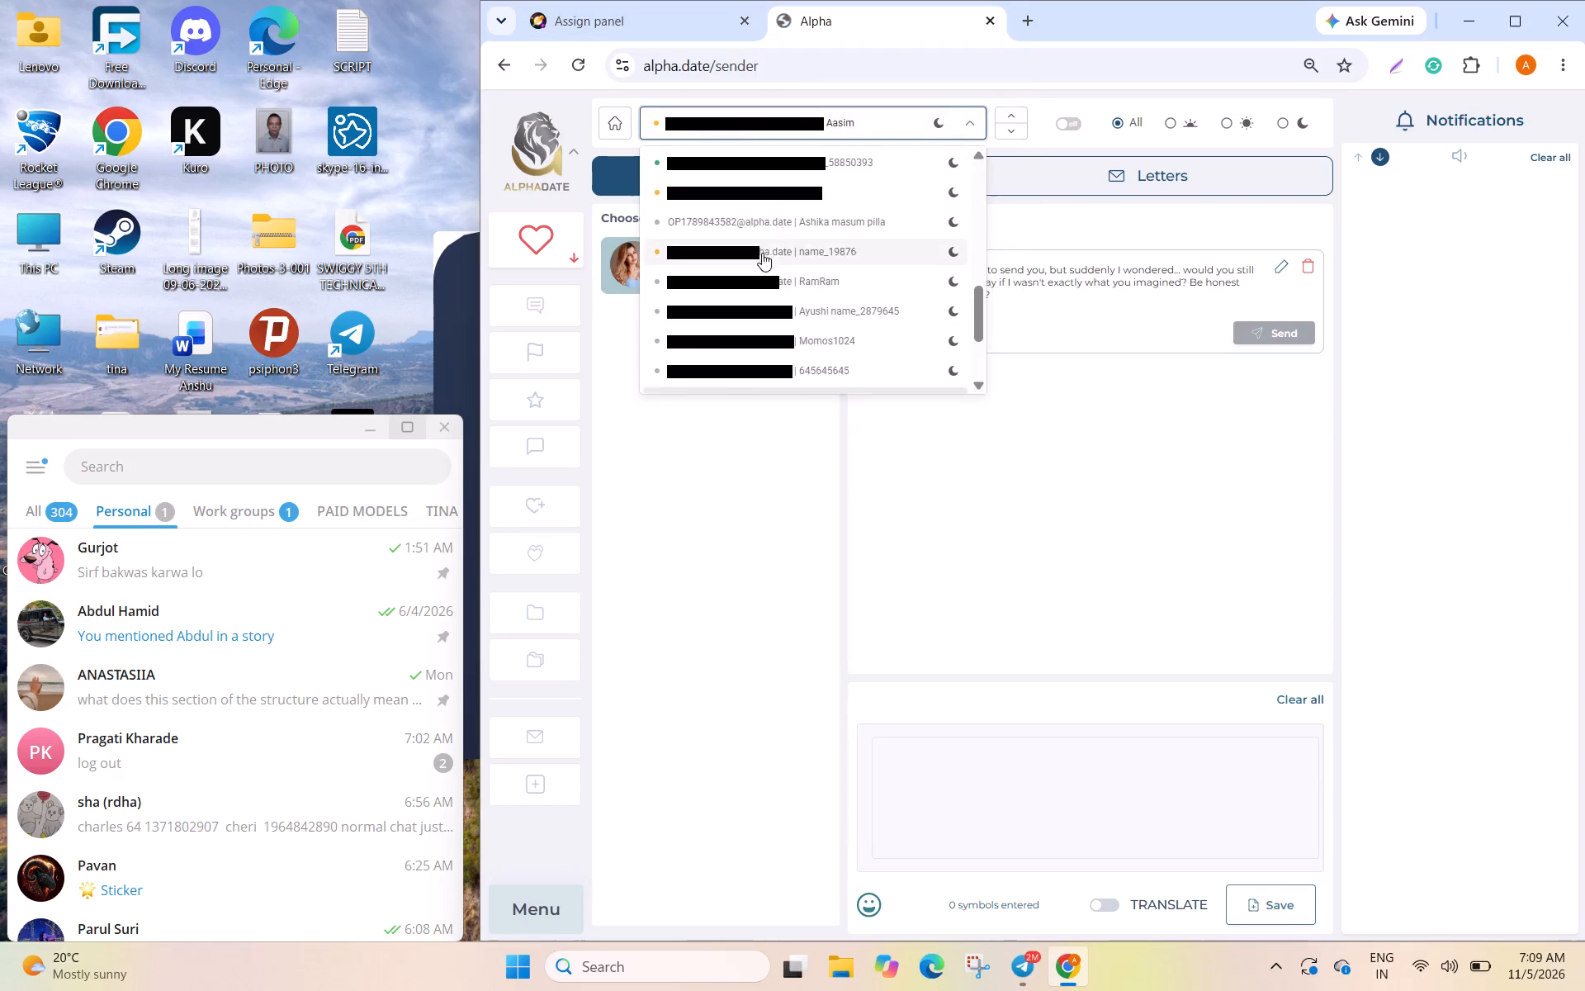
pyautogui.scroll(-2, 762, 253)
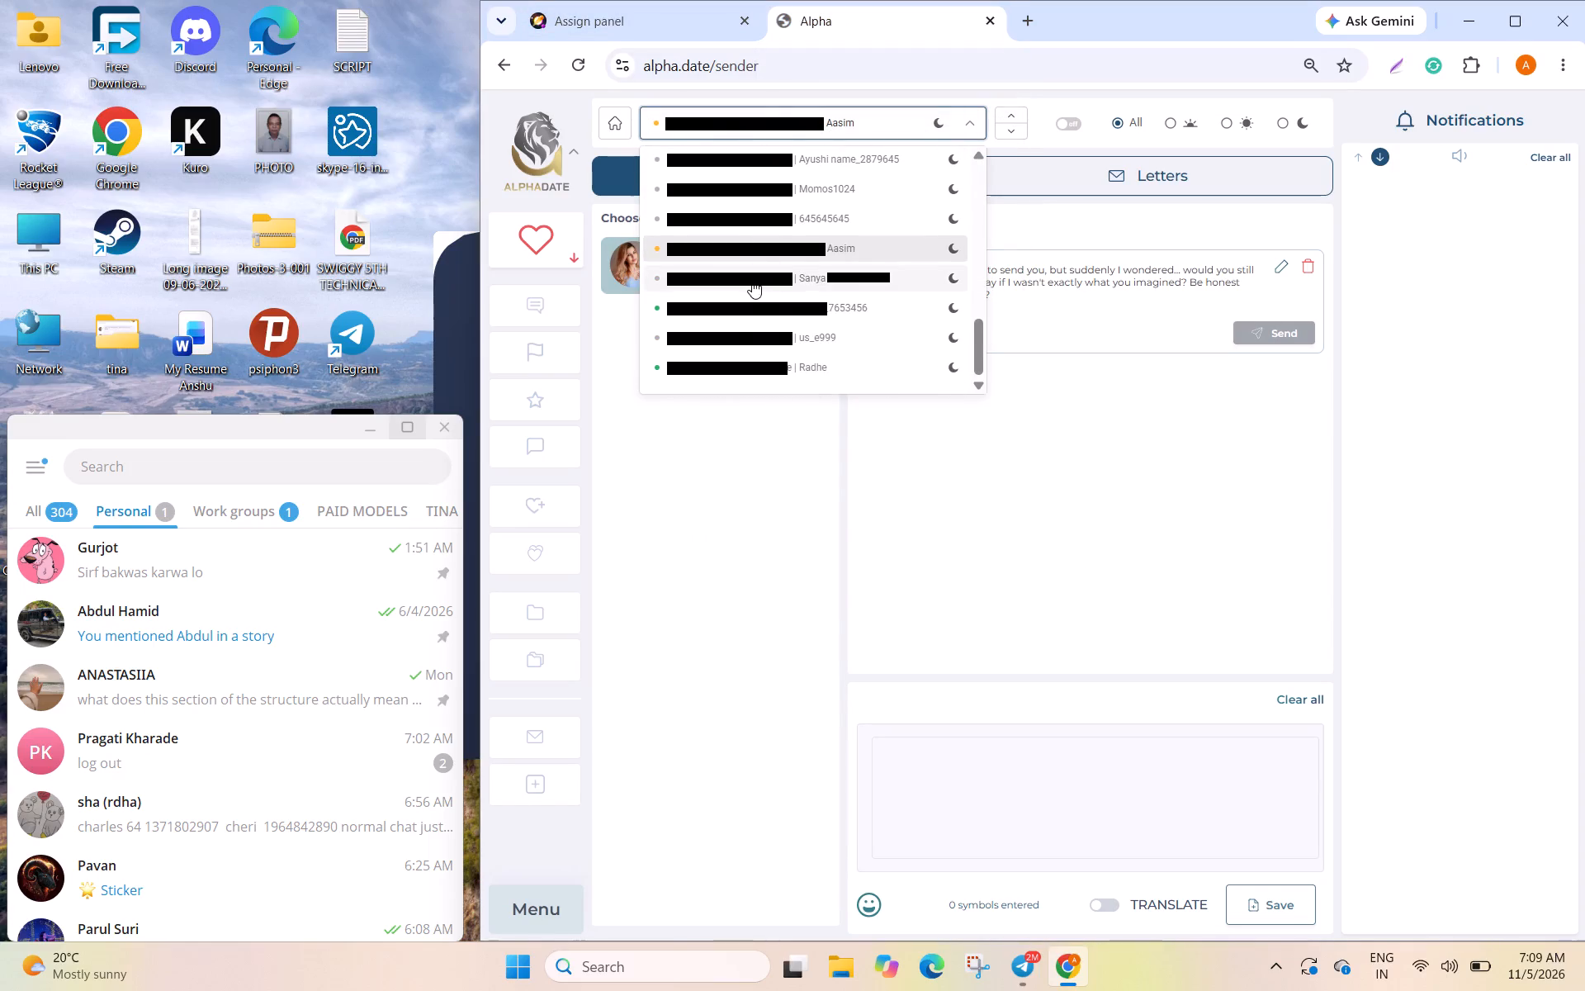
pyautogui.click(752, 280)
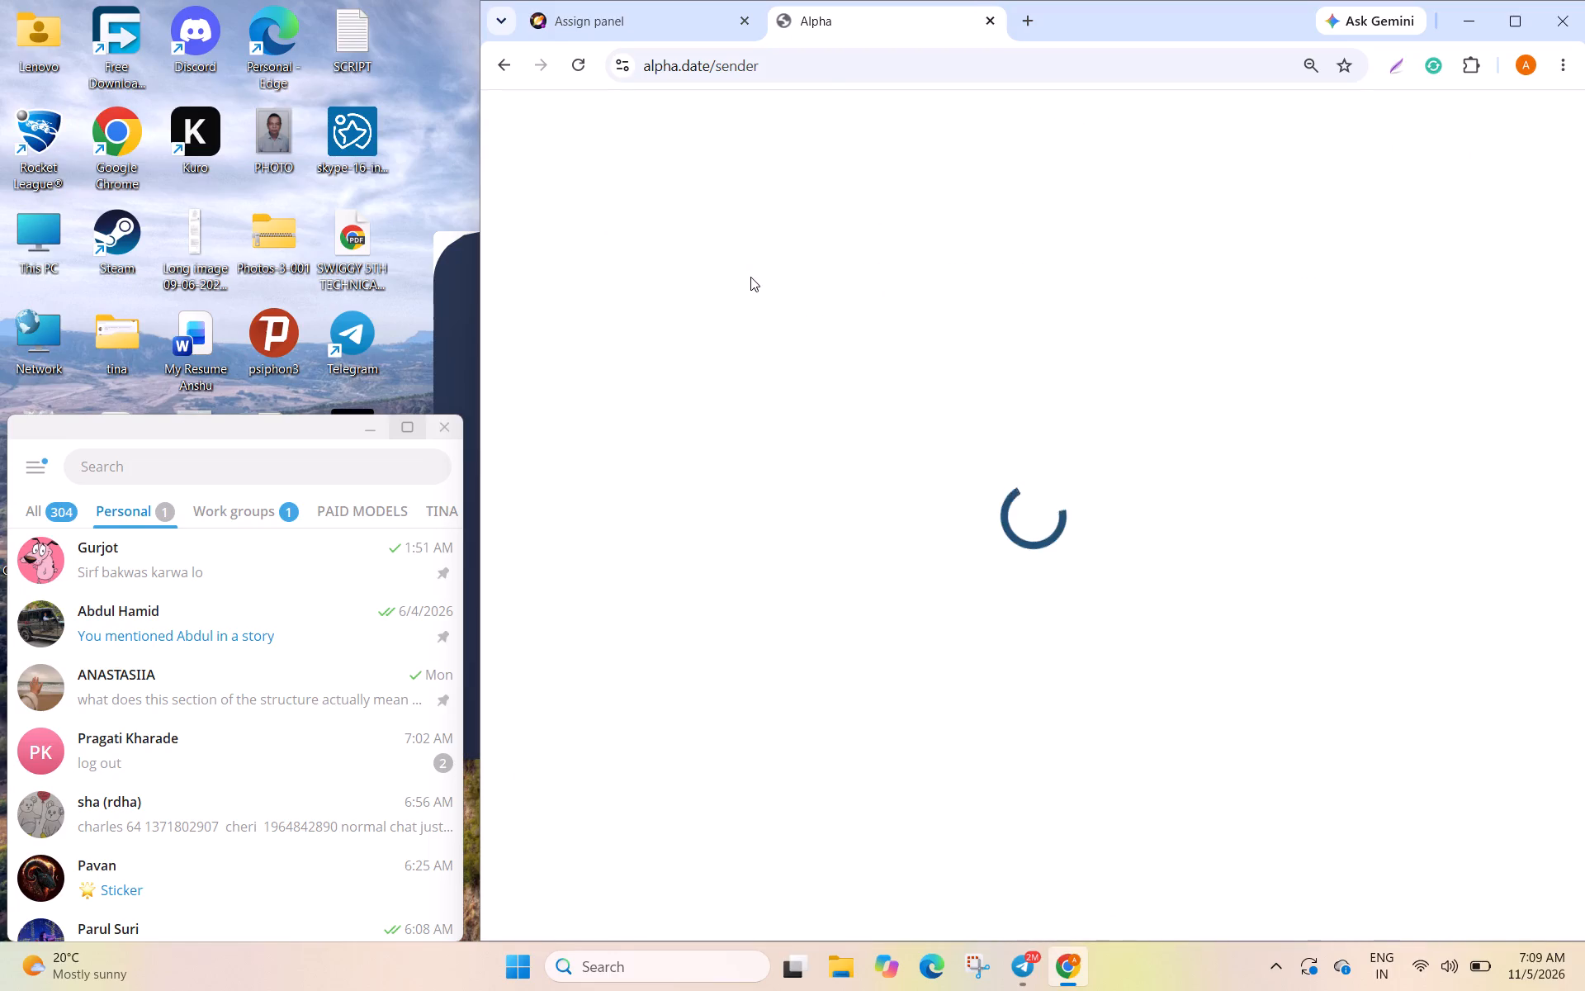
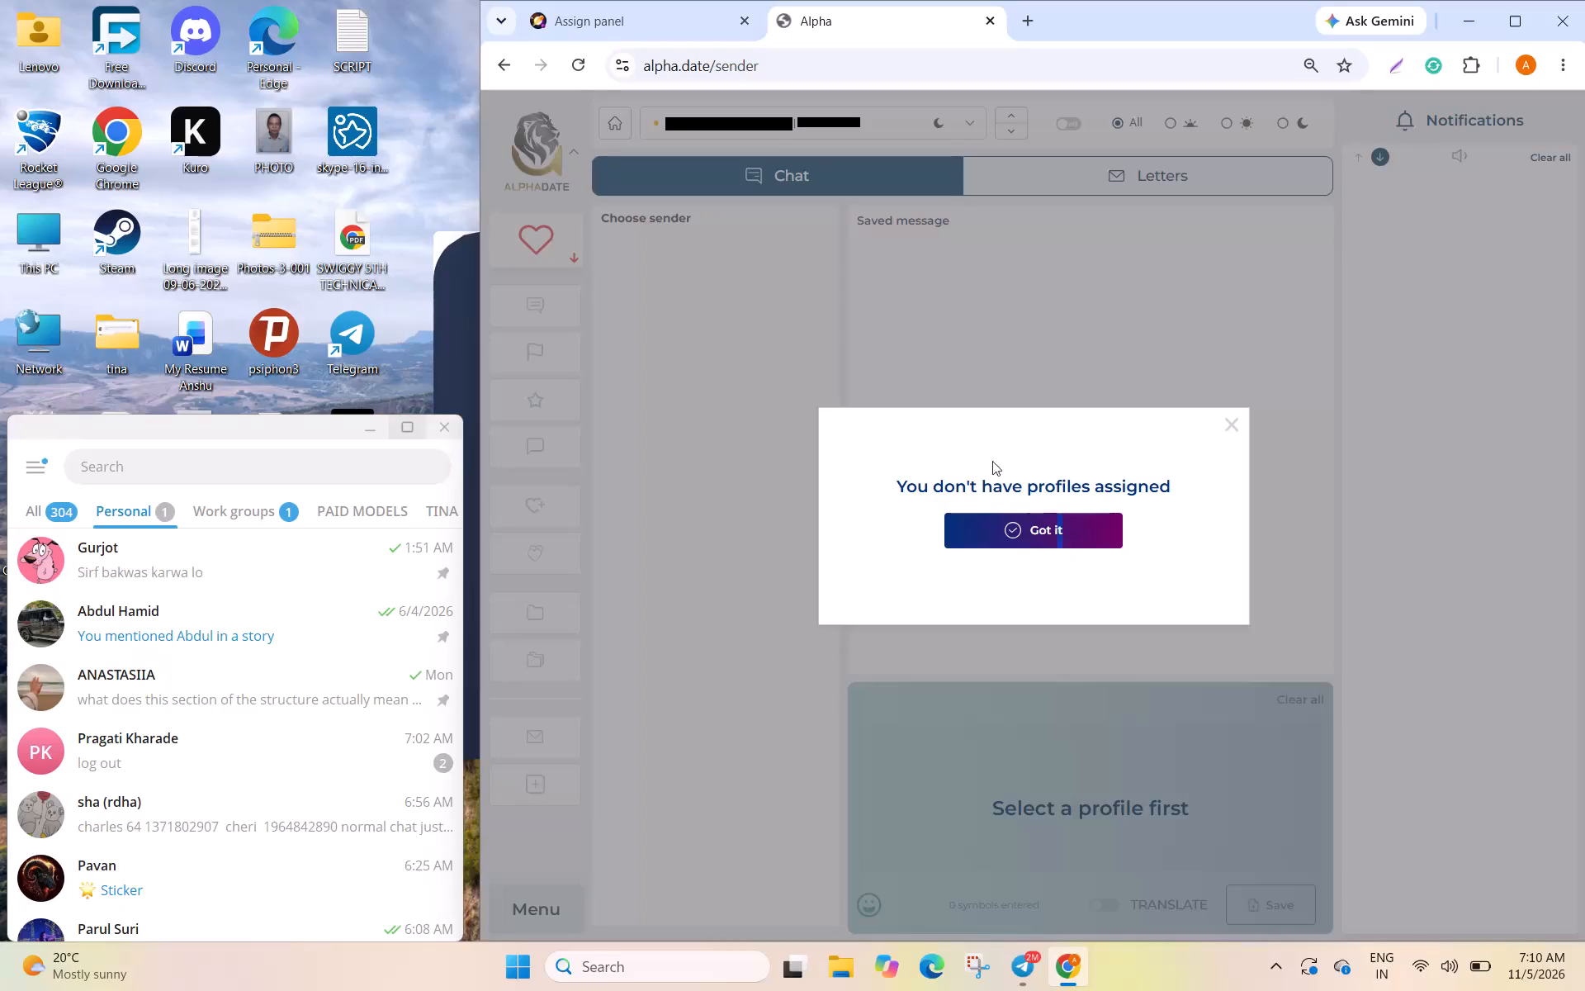
pyautogui.click(995, 523)
pyautogui.click(835, 122)
pyautogui.scroll(-5, 845, 271)
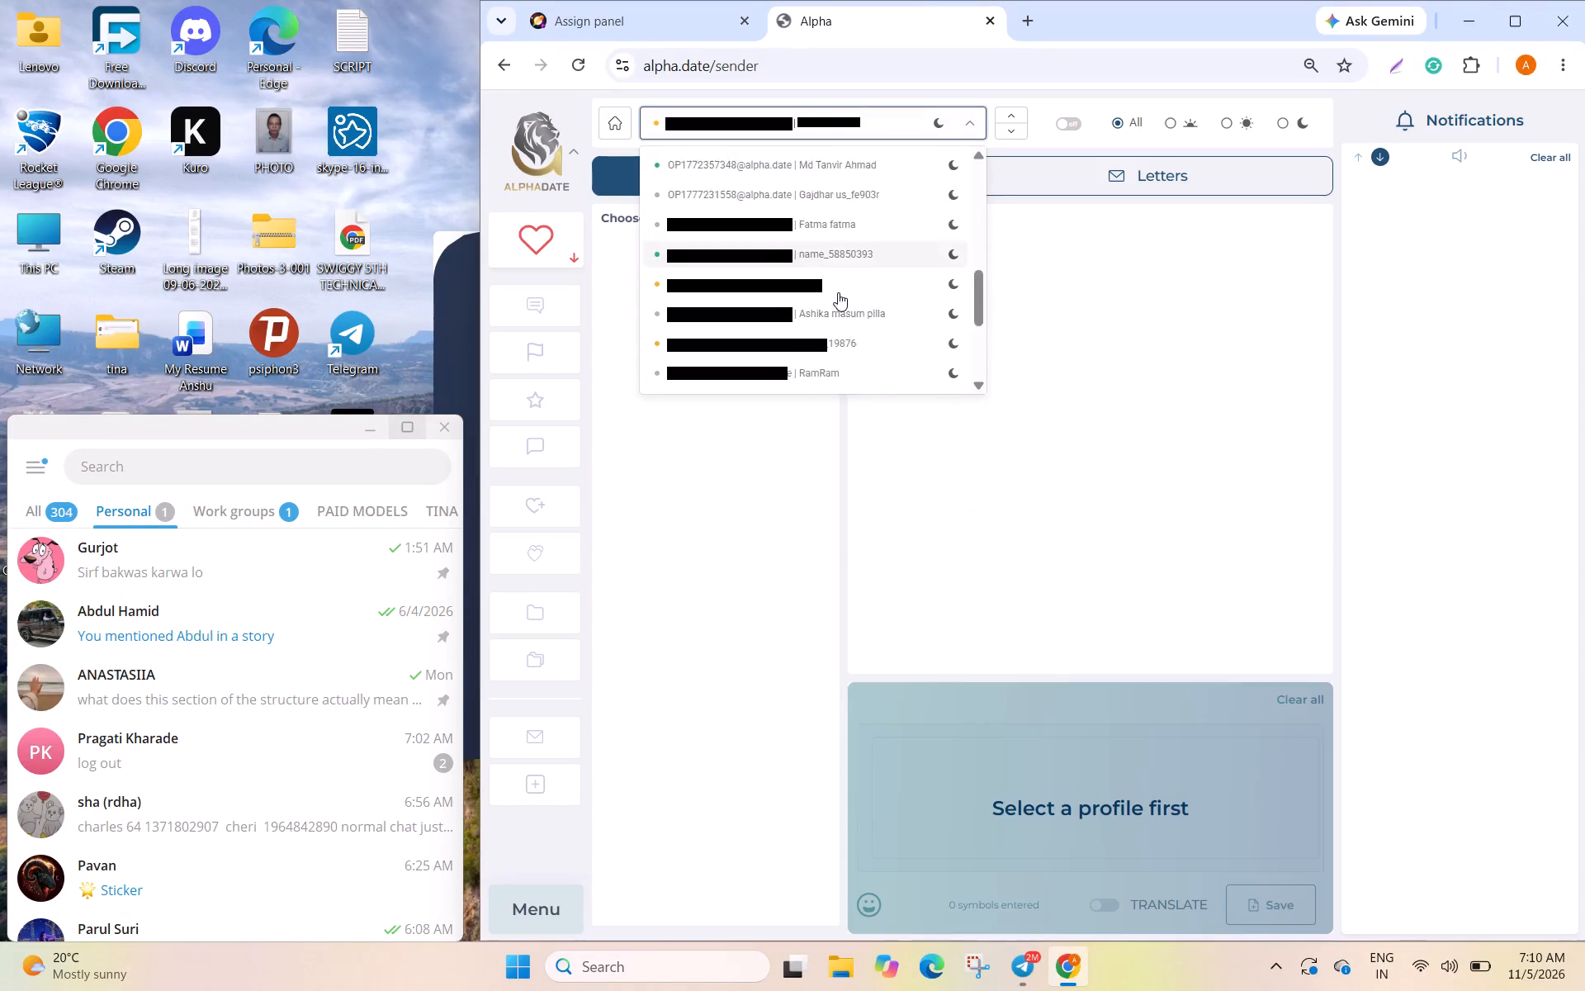
pyautogui.scroll(-3, 835, 311)
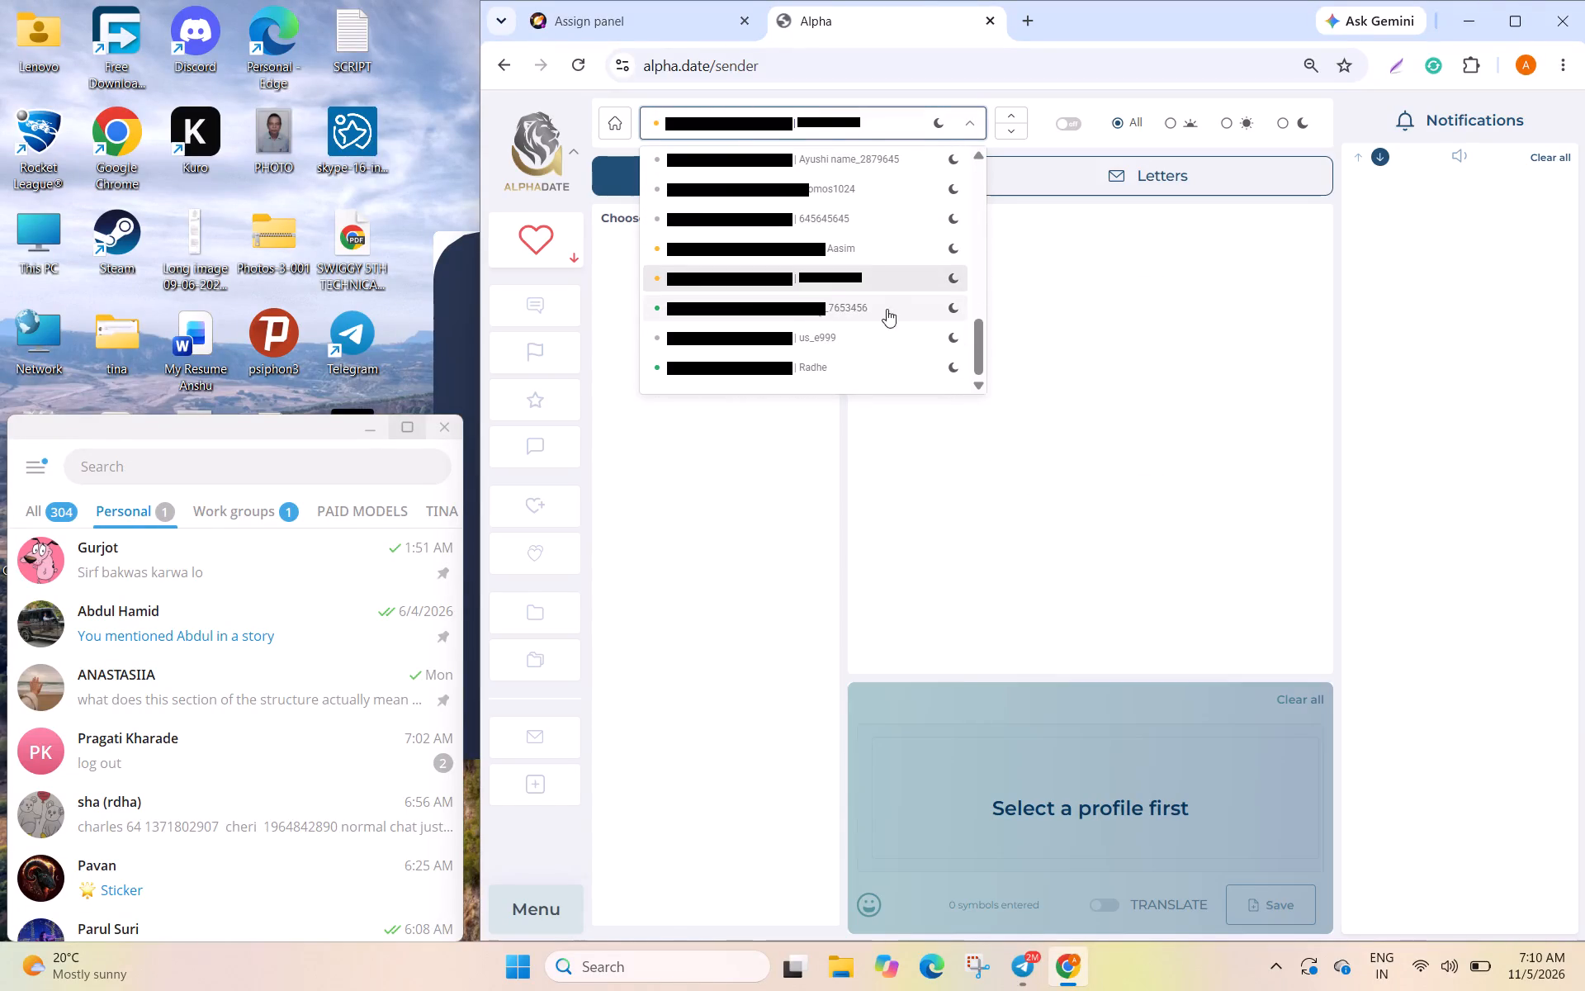
pyautogui.click(771, 333)
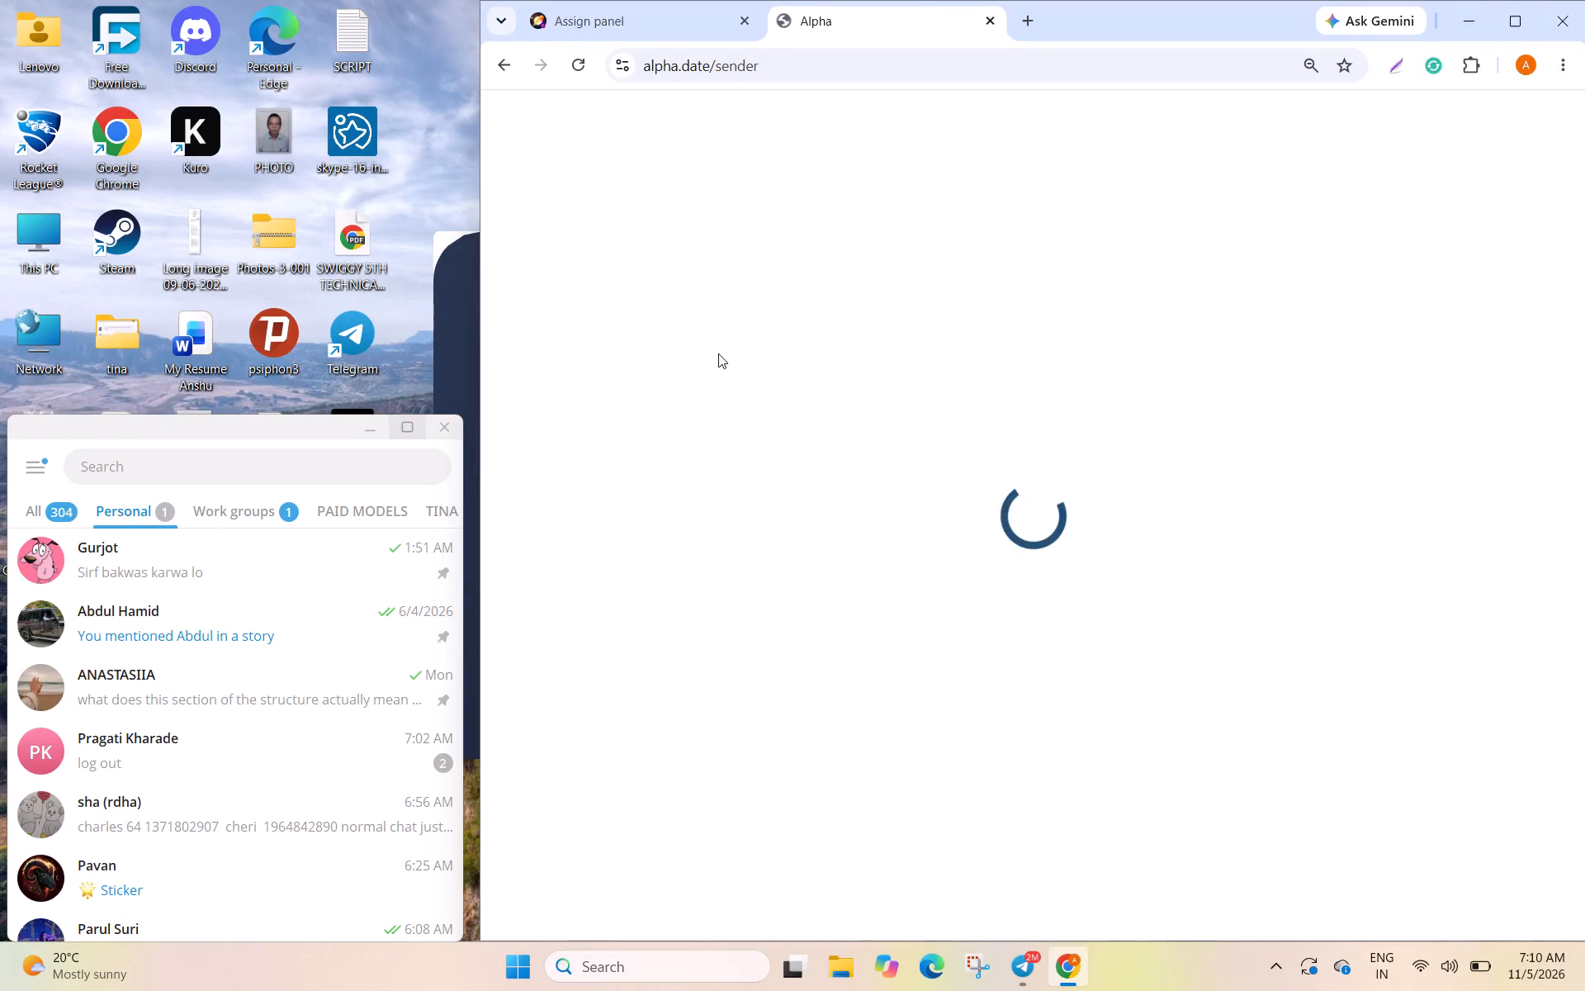
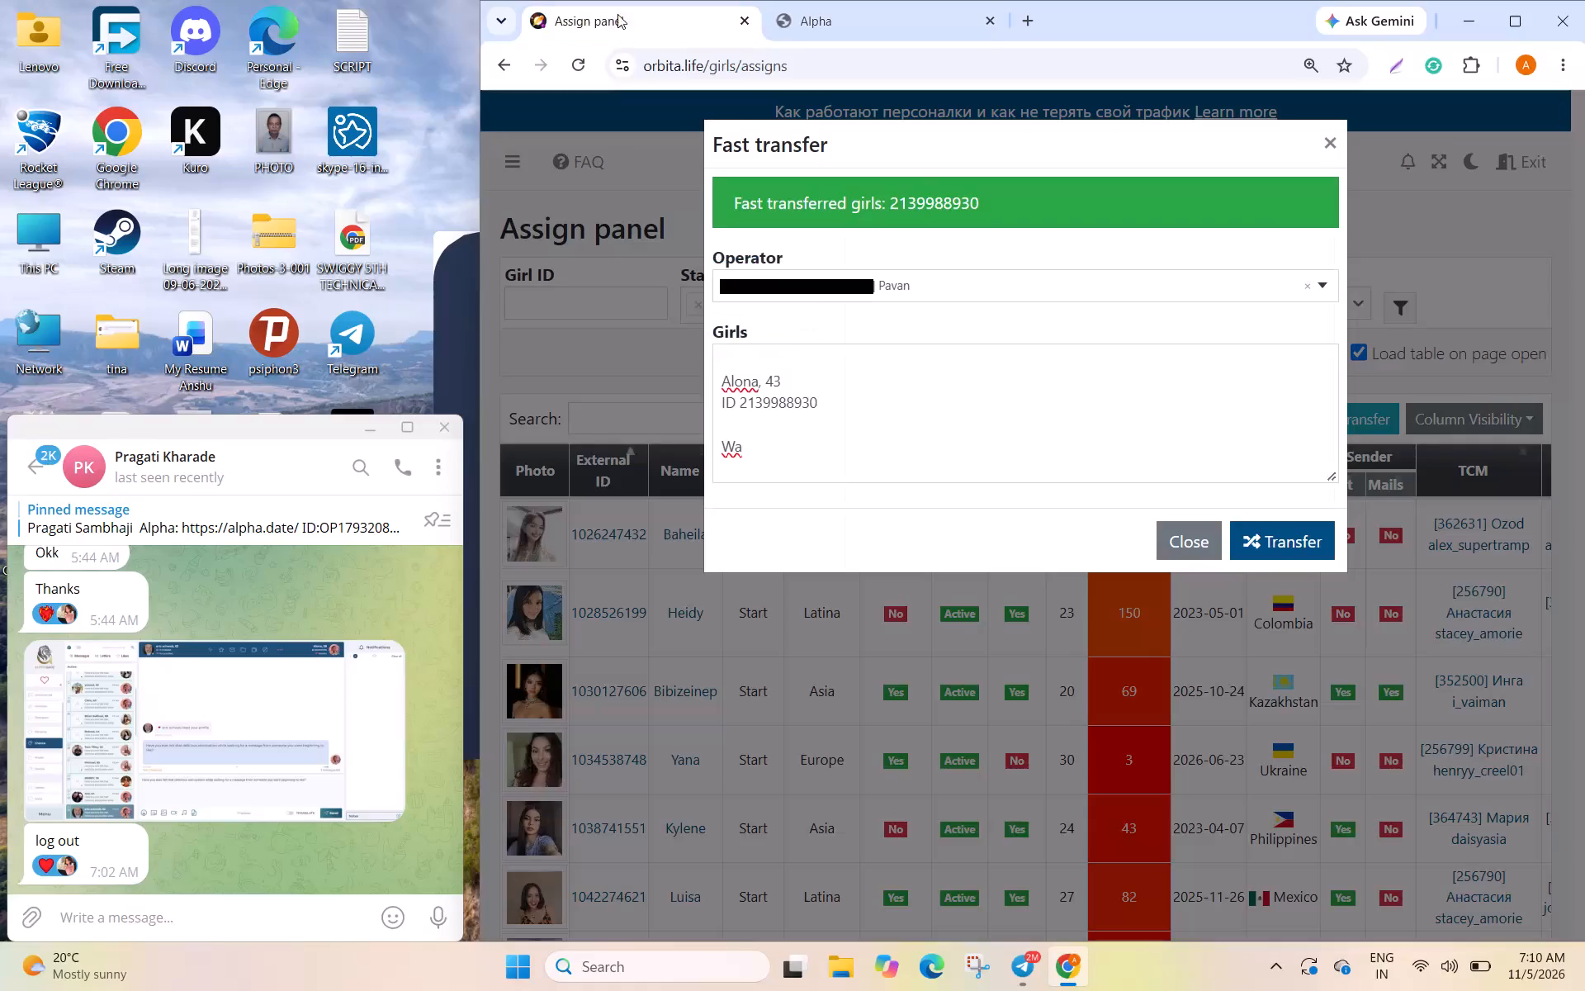
# Start a new fast transfer and assign the copied profile list ending with the Eduardo entry to the operator found by searching "pav".
pyautogui.click(1188, 528)
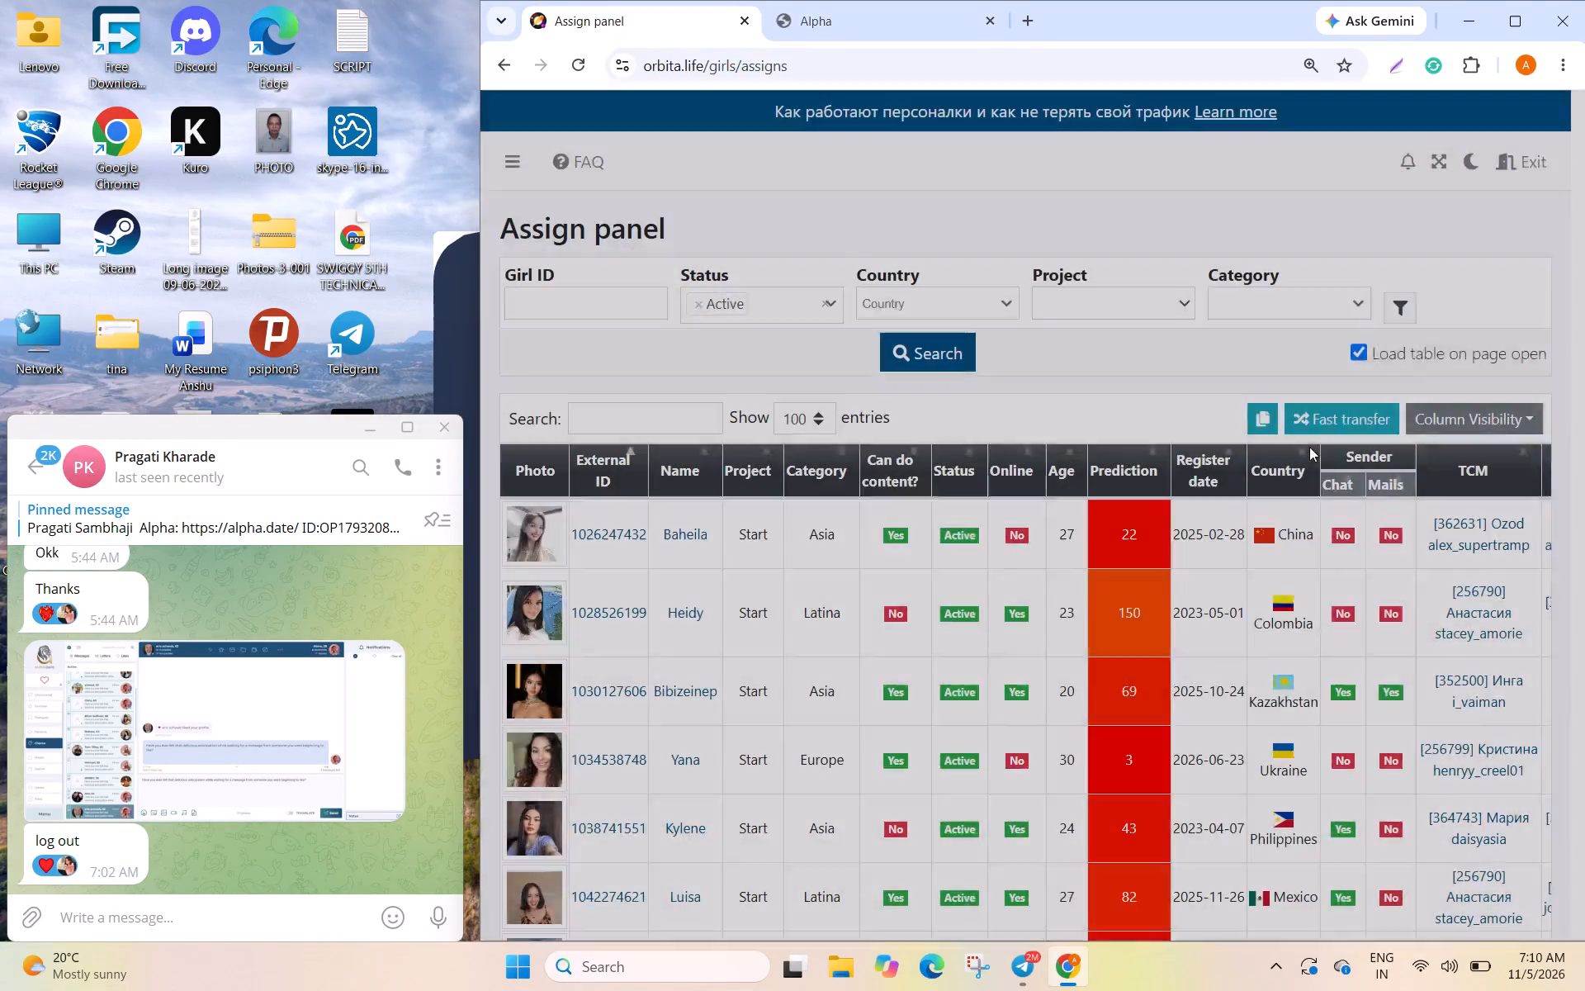
pyautogui.click(1316, 429)
pyautogui.rightClick(886, 329)
pyautogui.click(949, 557)
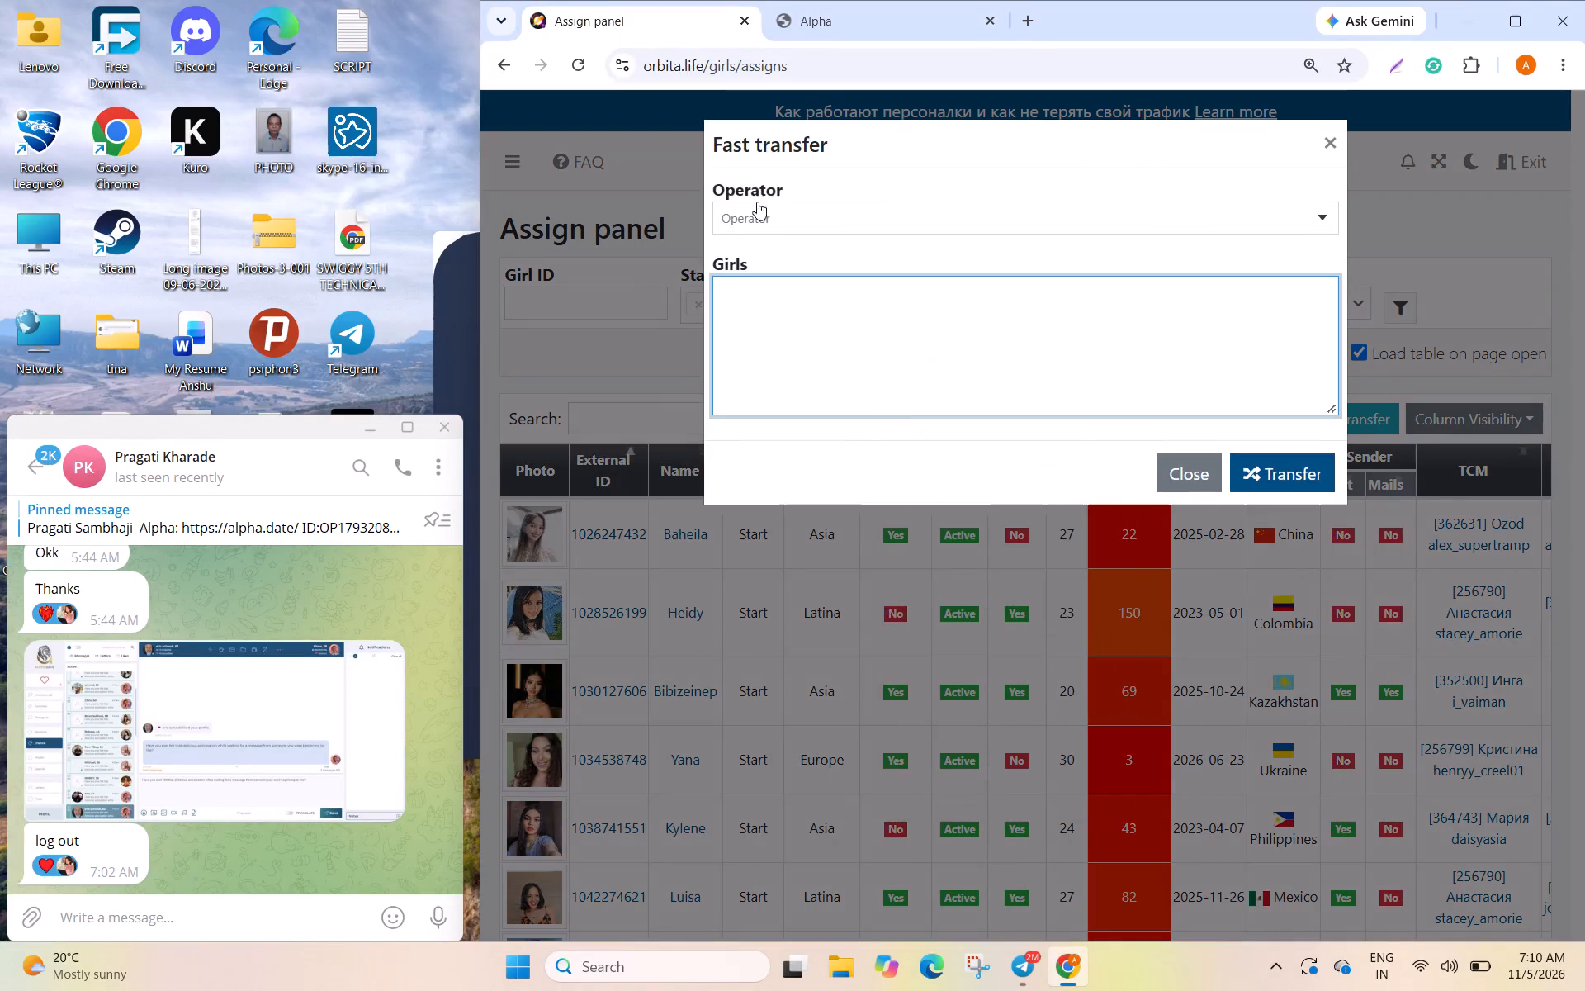
pyautogui.moveTo(754, 211); pyautogui.dragTo(752, 220)
pyautogui.click(752, 256)
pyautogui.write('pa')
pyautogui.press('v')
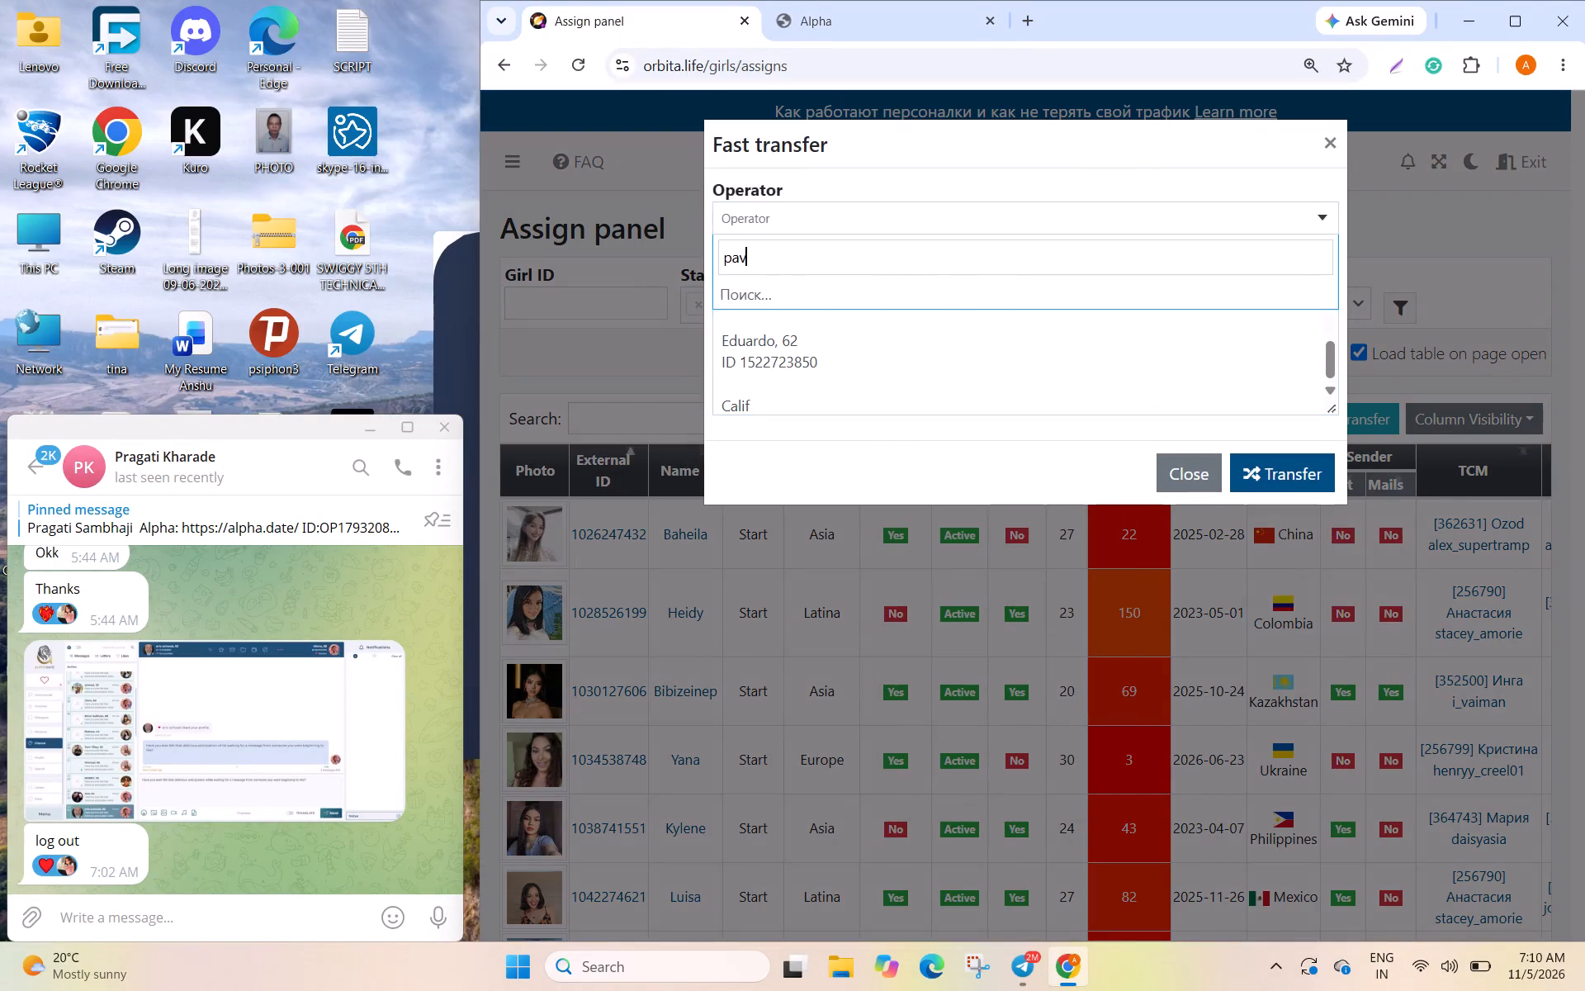
pyautogui.click(939, 292)
pyautogui.click(1286, 463)
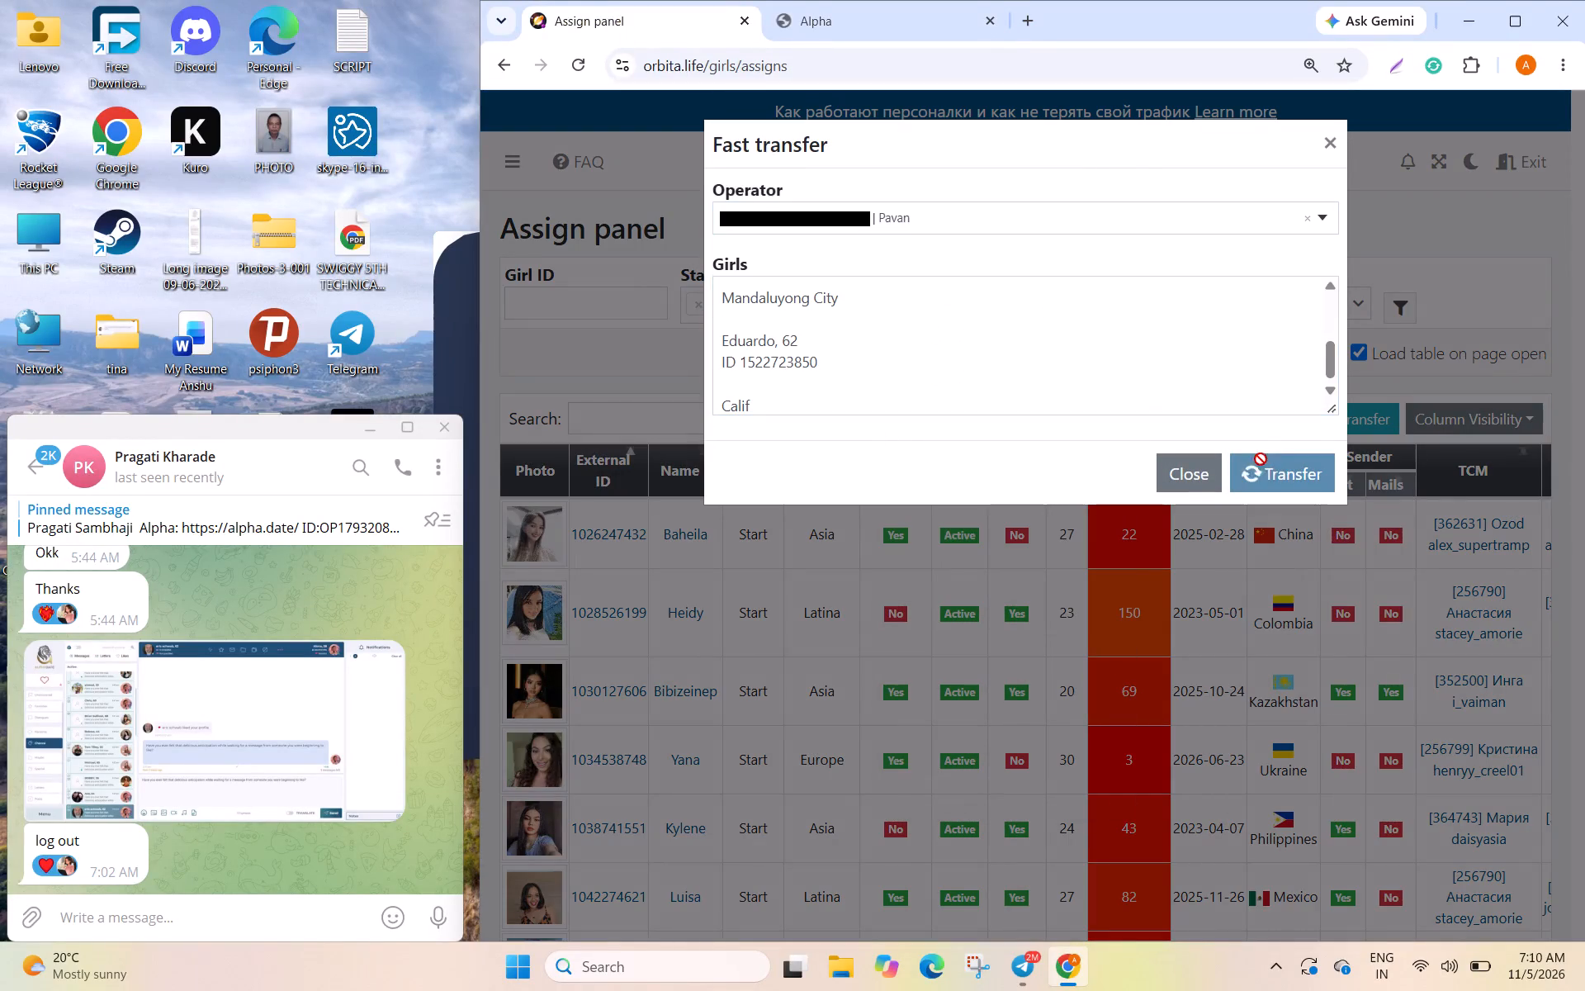
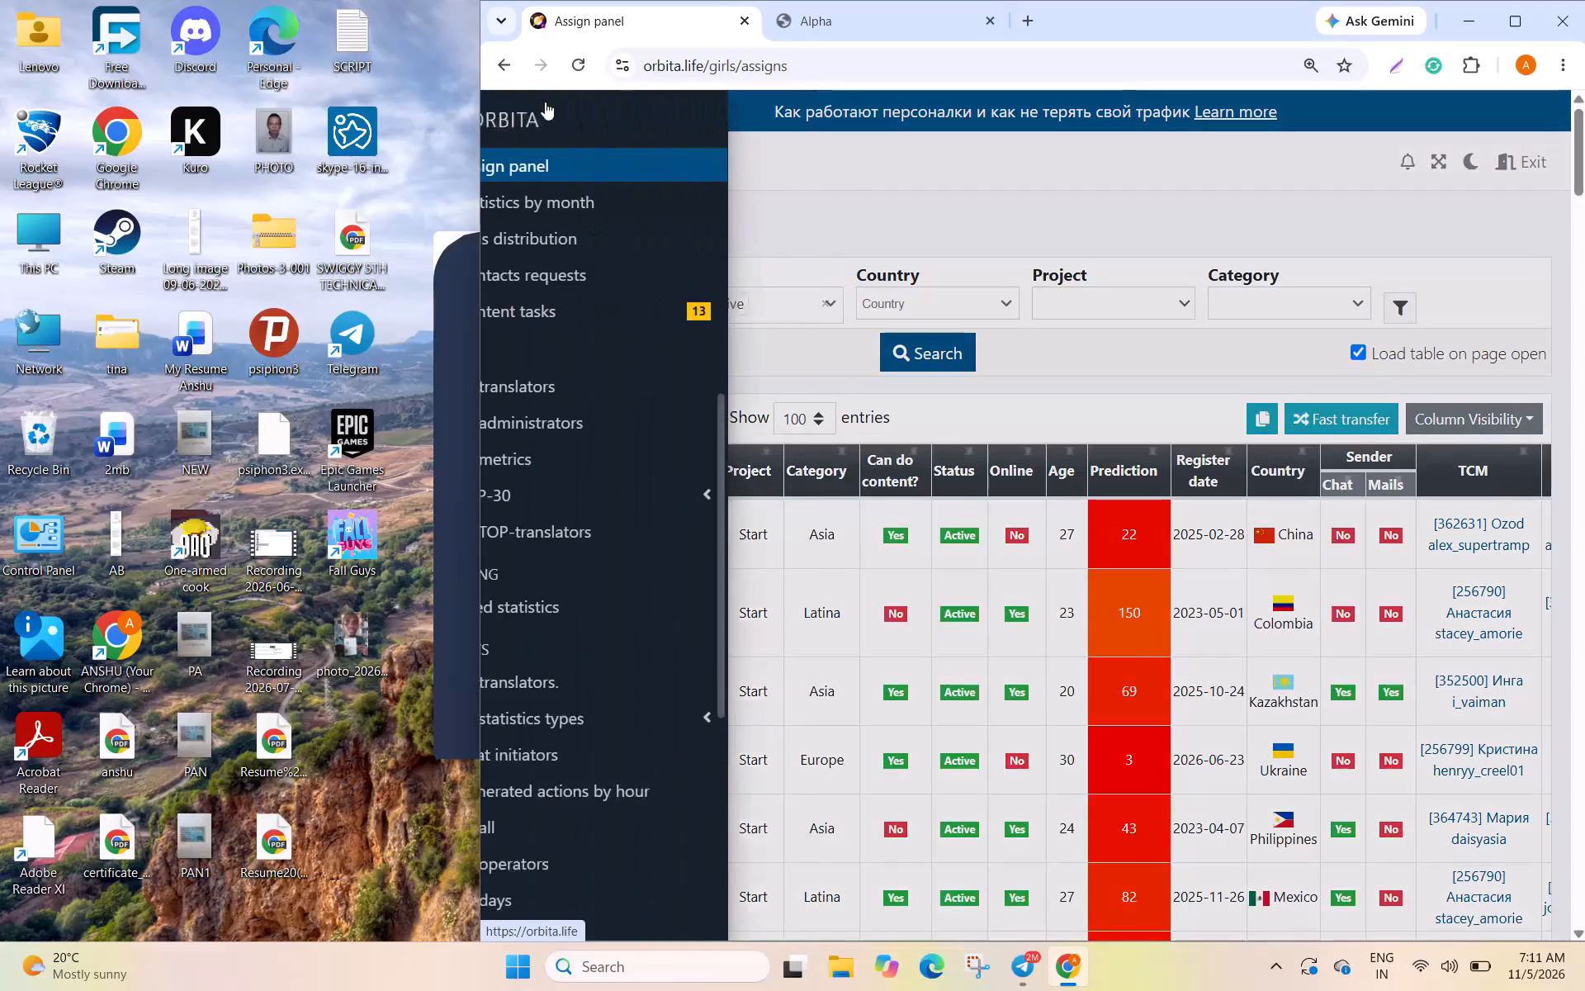
# Open the Orbita dashboard and review the November balance table listing each translator's daily earnings.
pyautogui.click(547, 95)
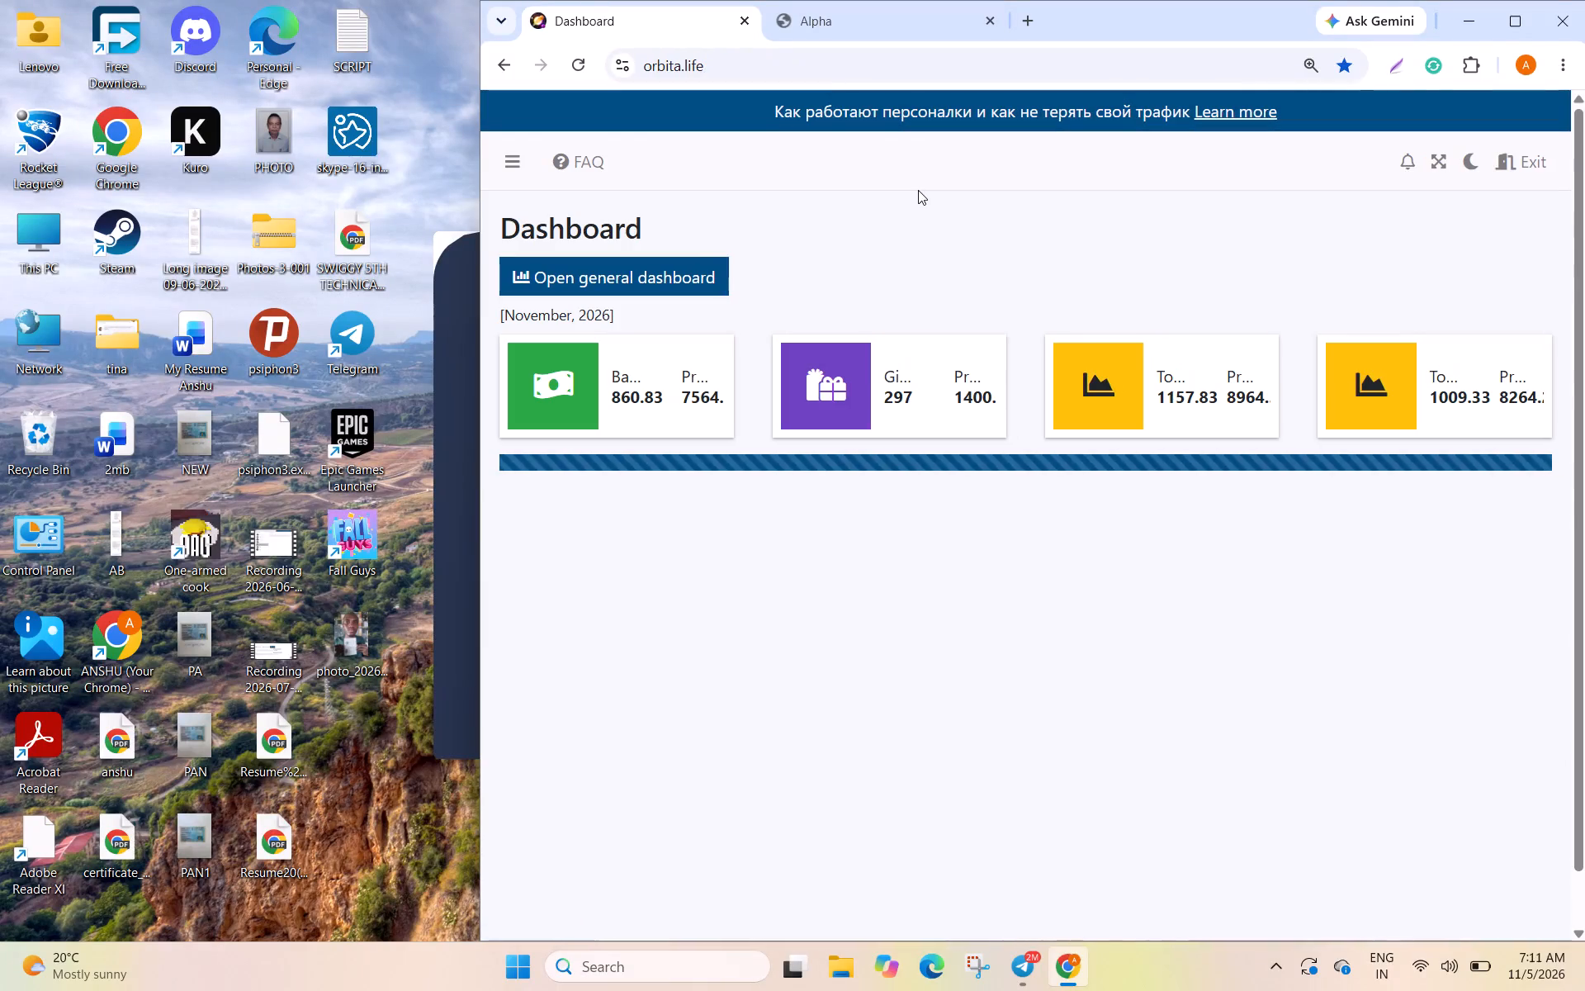
pyautogui.scroll(-5, 1240, 443)
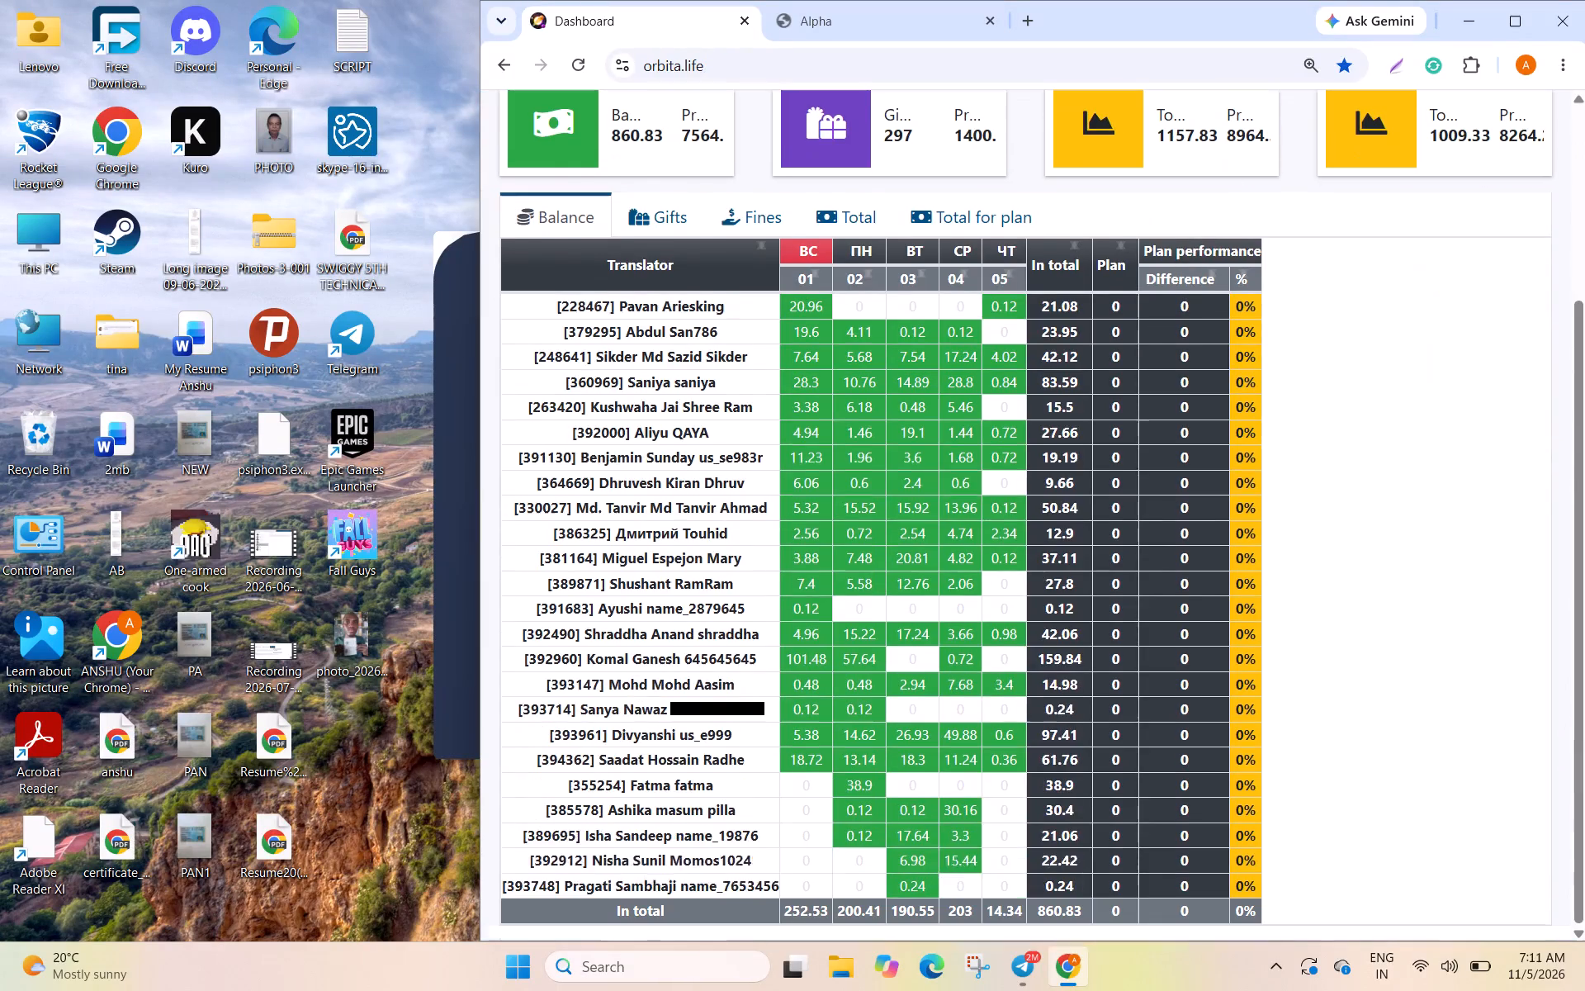
pyautogui.click(1555, 32)
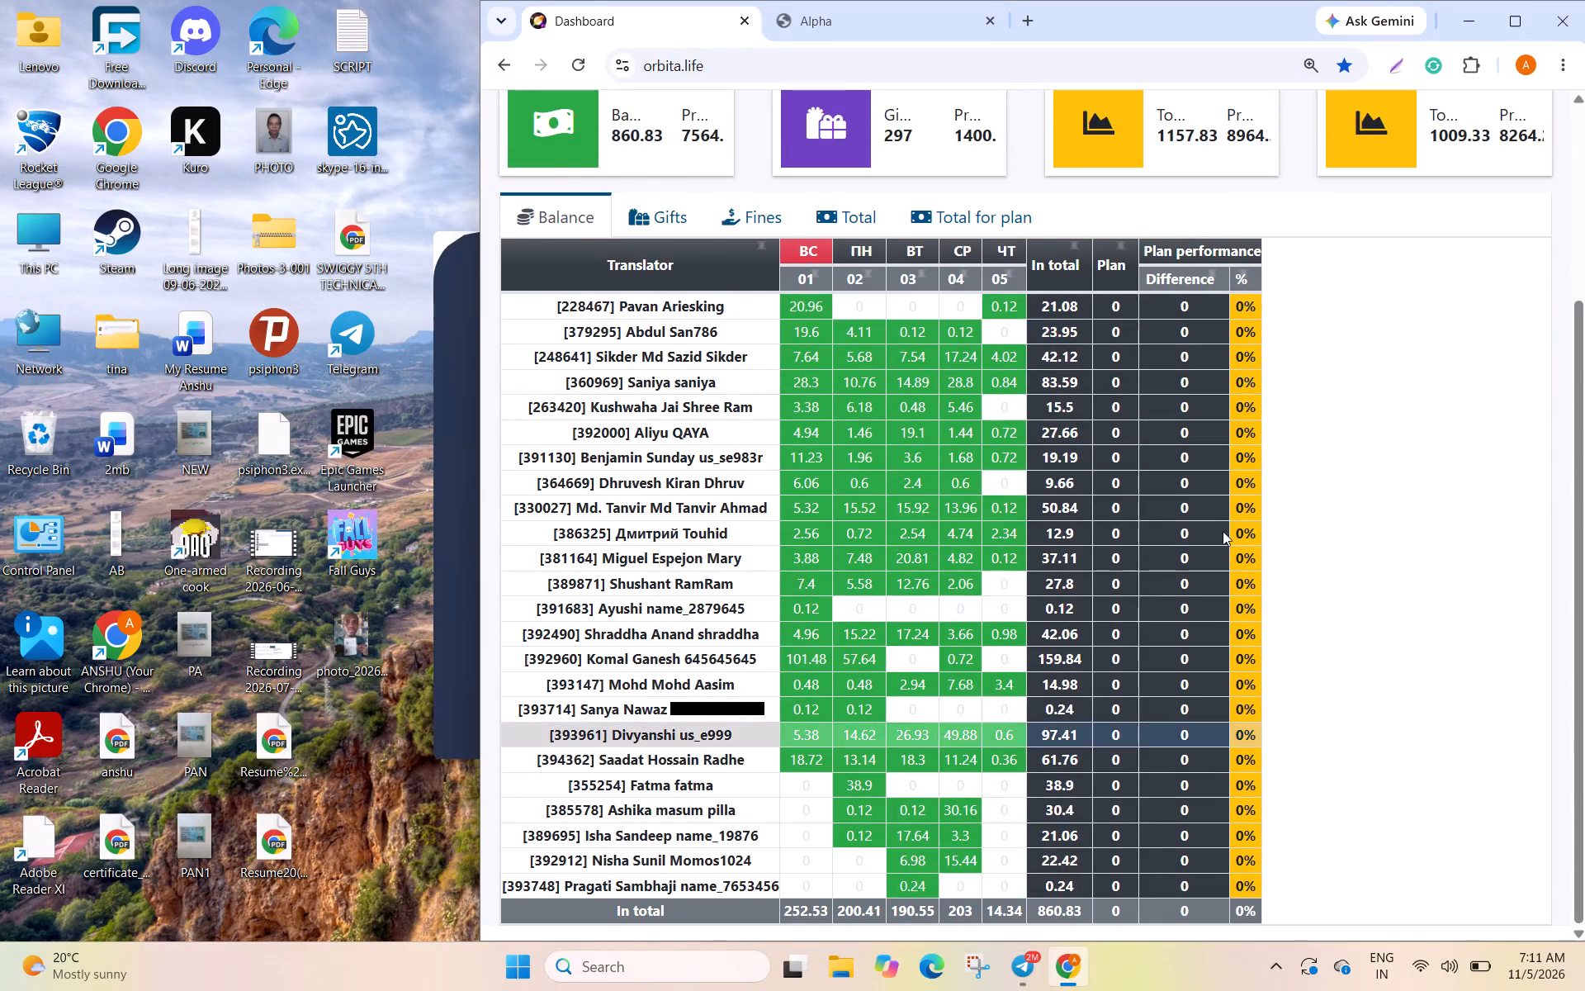
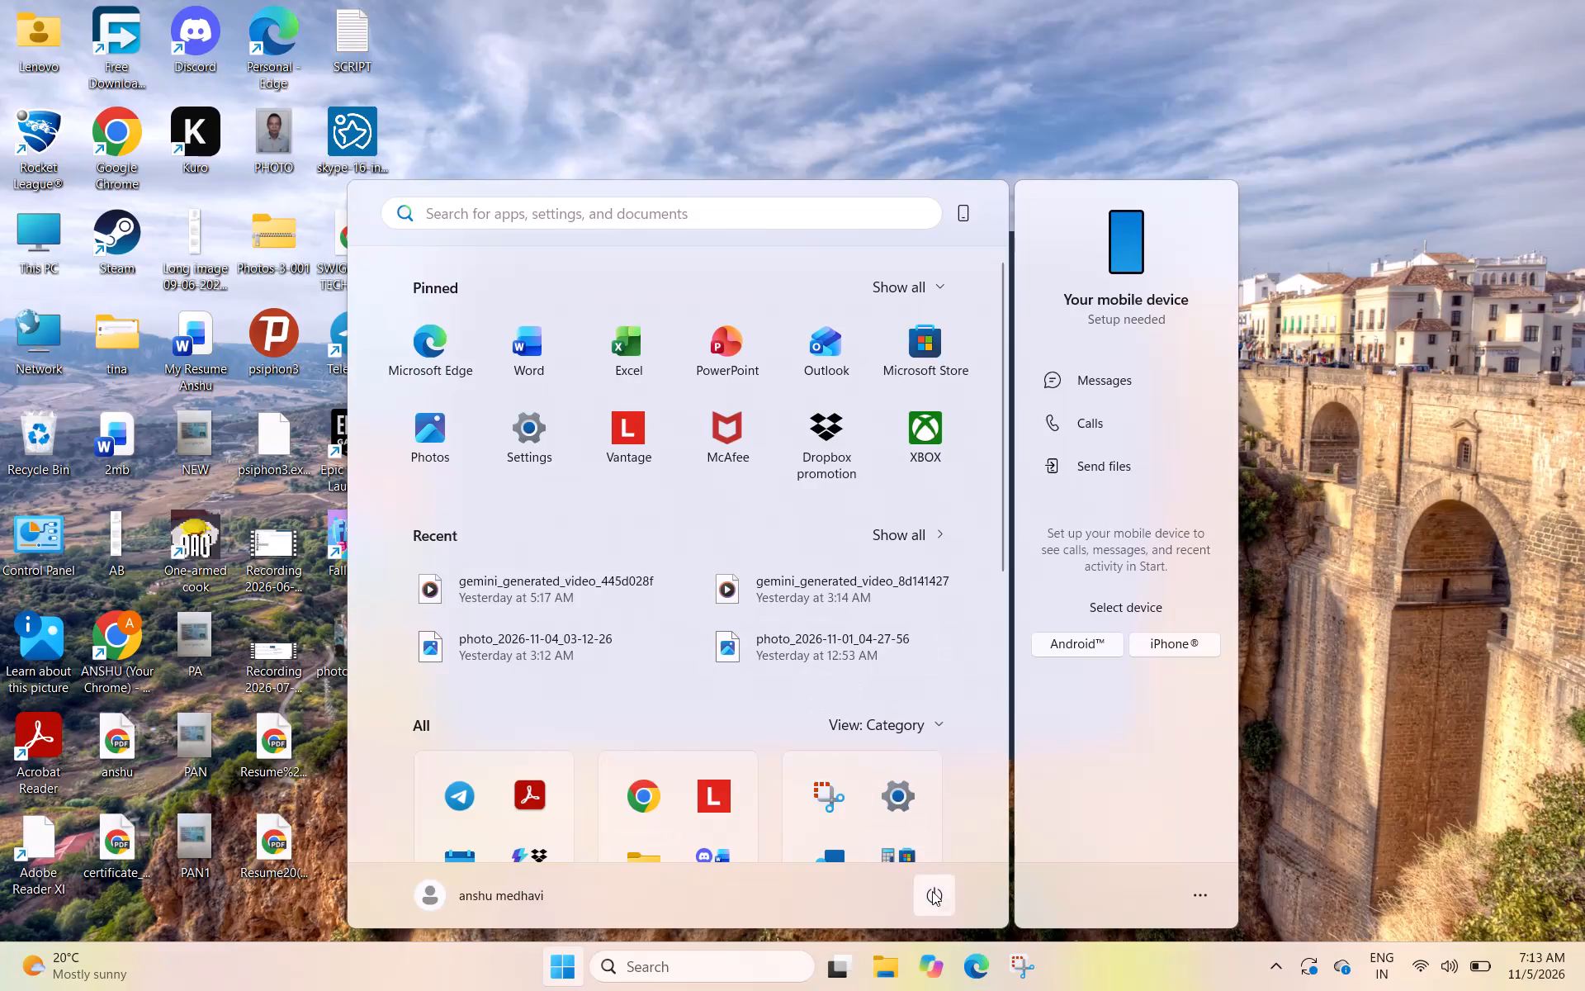
# Shut down the computer.
pyautogui.click(932, 891)
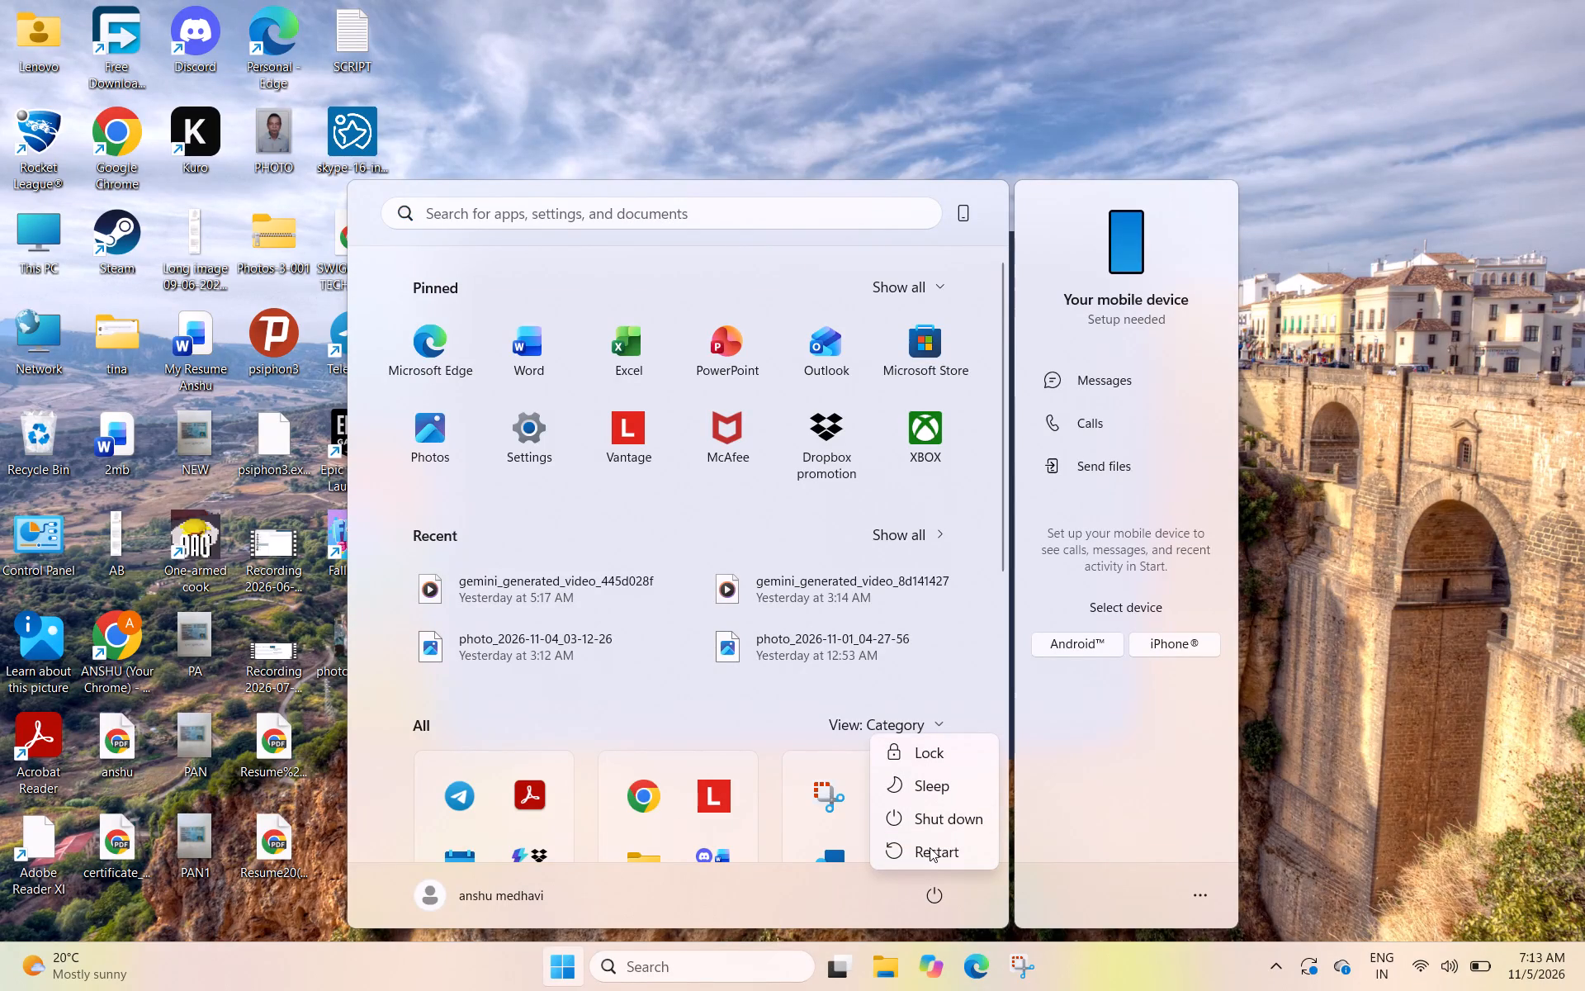
pyautogui.click(952, 809)
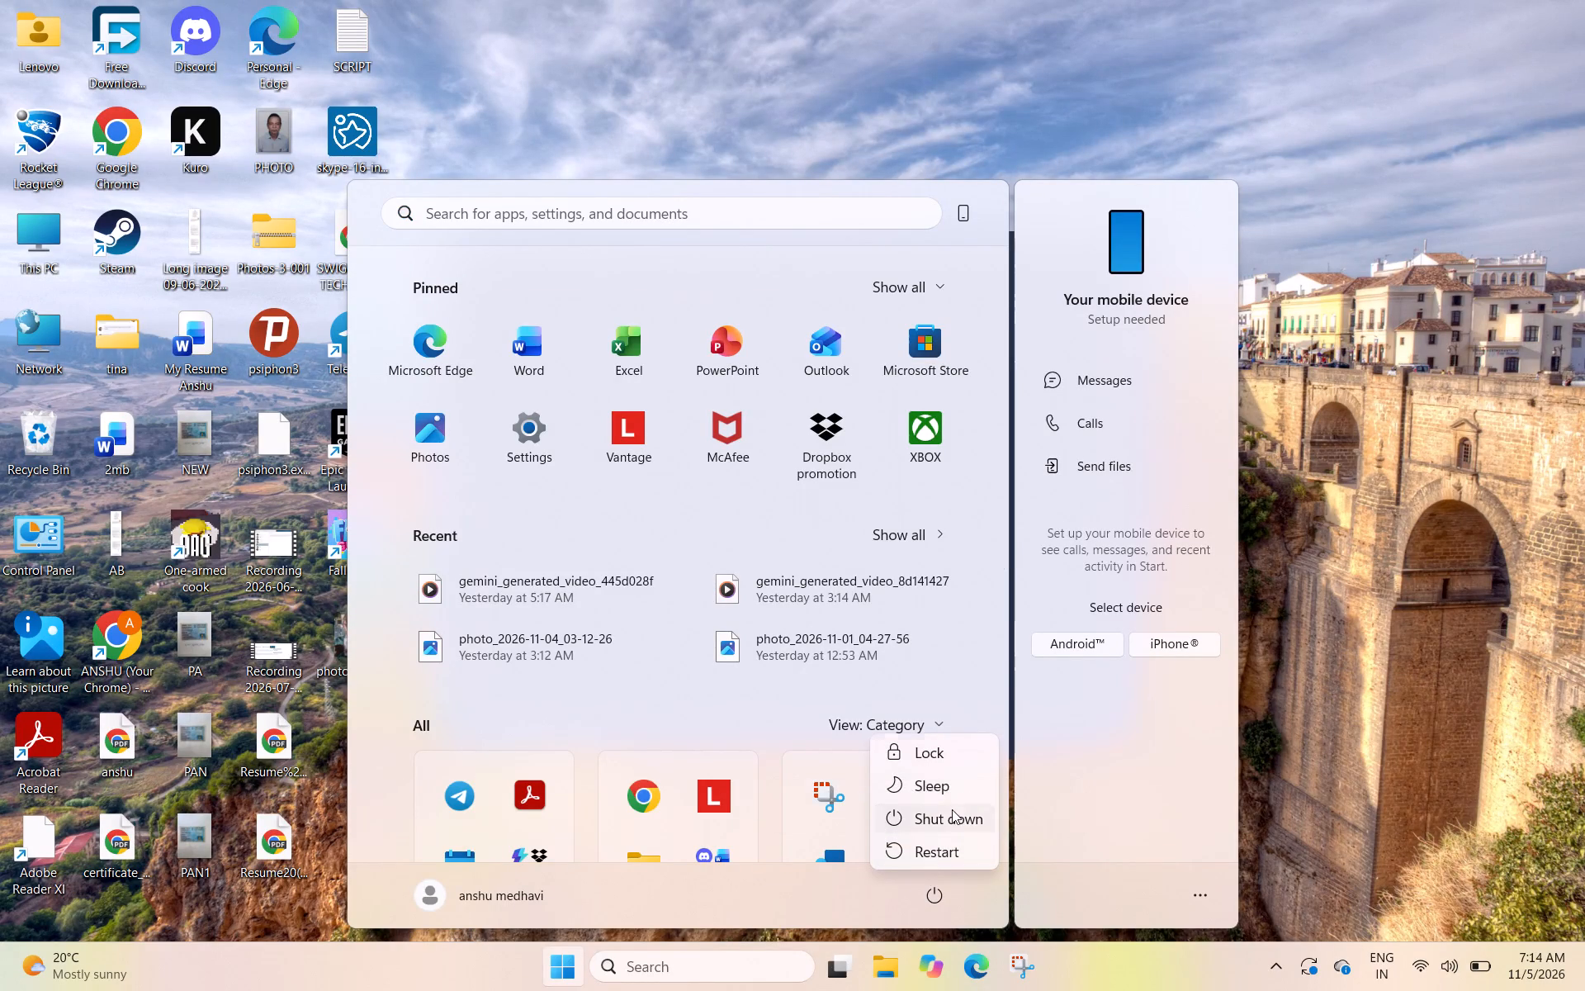